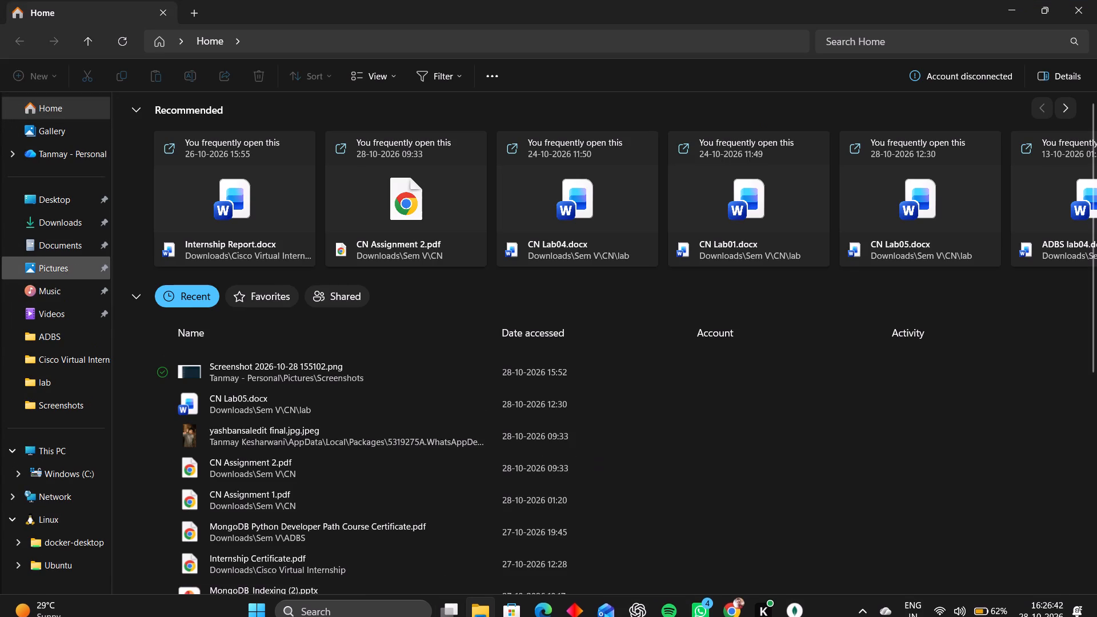
click(65, 223)
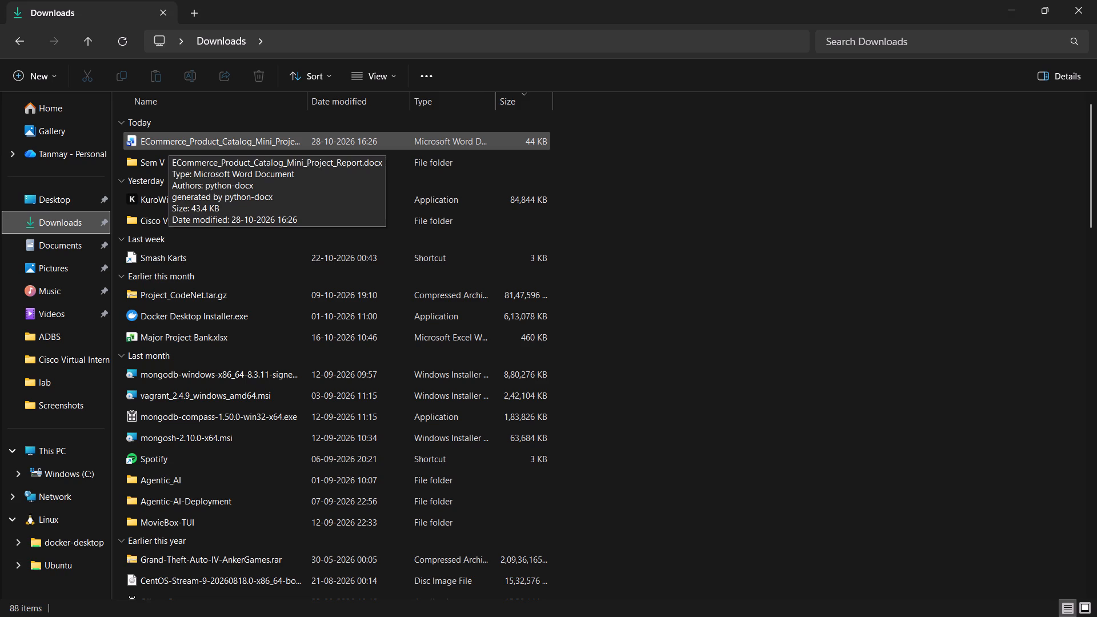
double_click(169, 145)
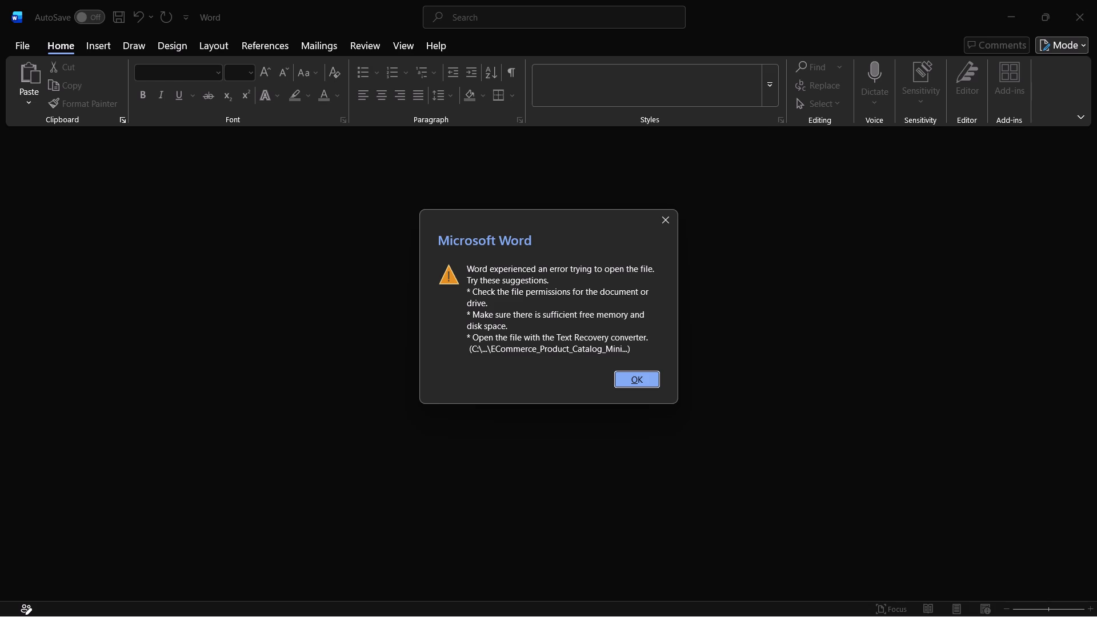
drag(471, 312, 510, 326)
click(510, 326)
scroll(571, 350, right, 2)
click(642, 369)
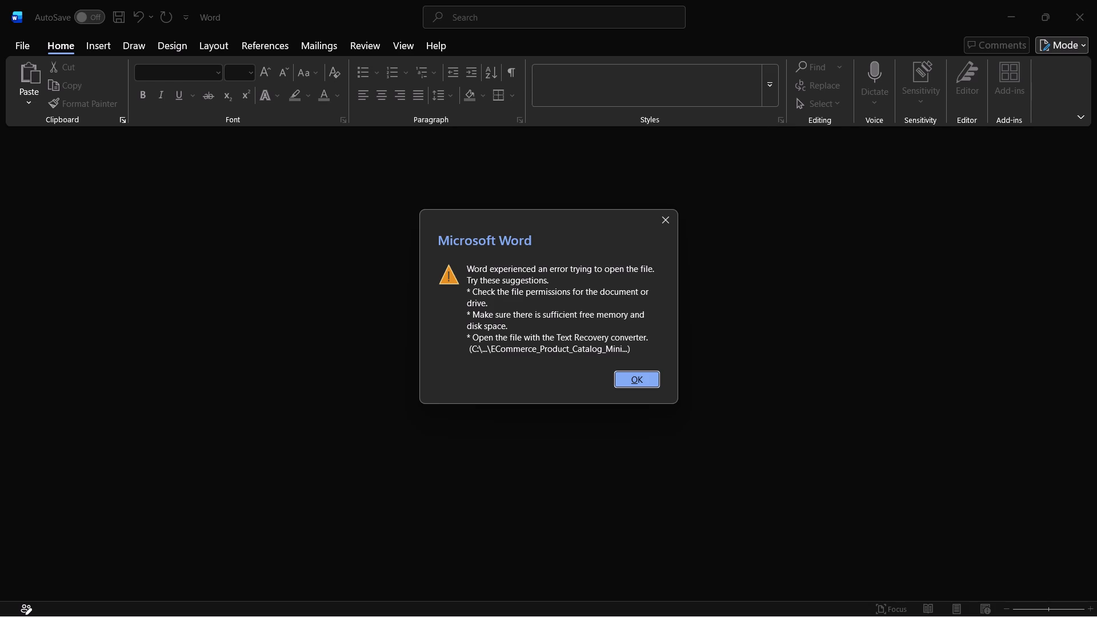
click(640, 372)
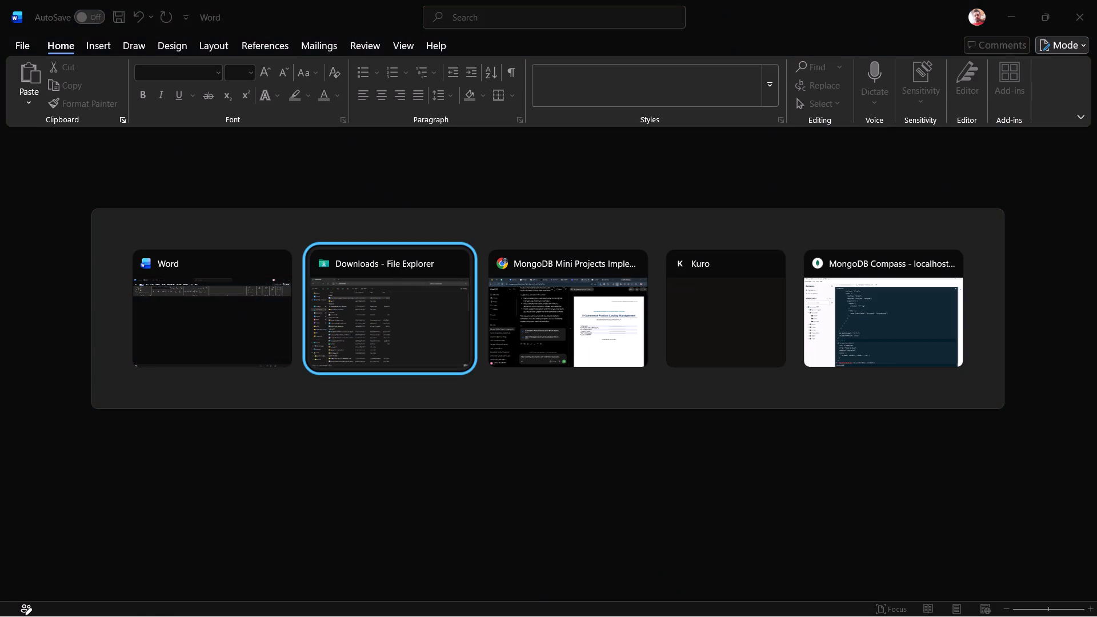
double_click(245, 145)
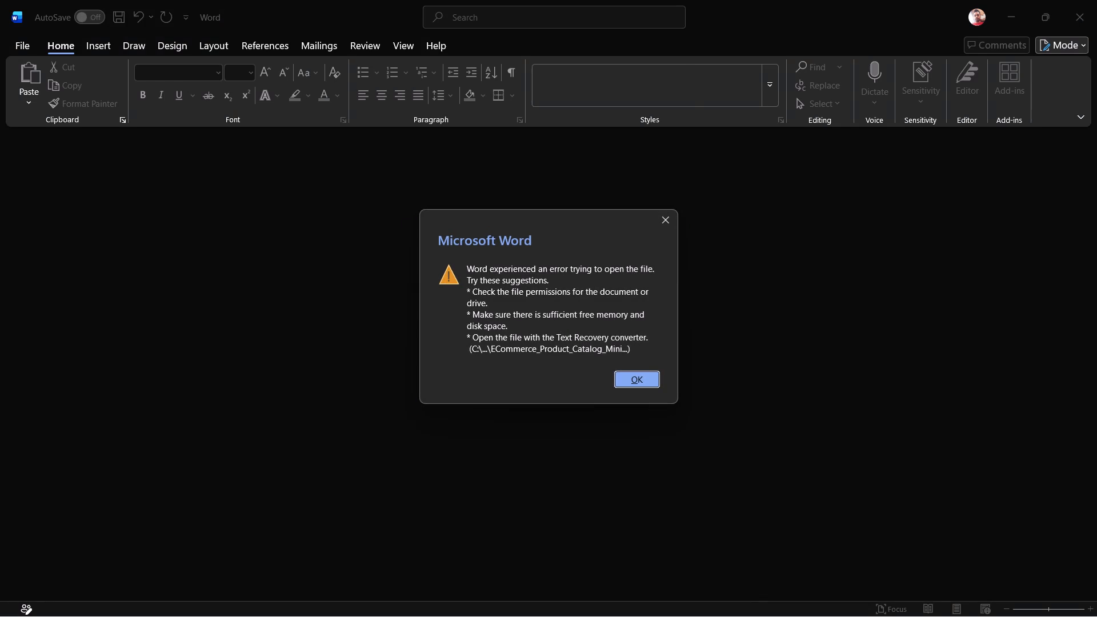
click(635, 372)
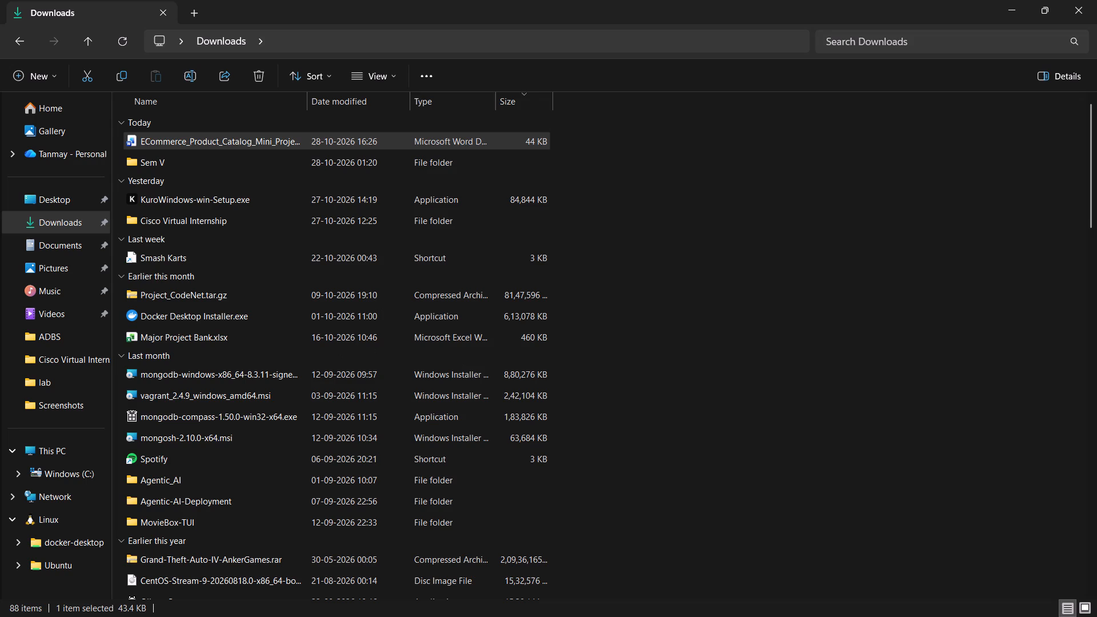
Open the E-Commerce report from Downloads in Word once more and capture a screenshot of the whole error dialog.
scroll(478, 423, up, 3)
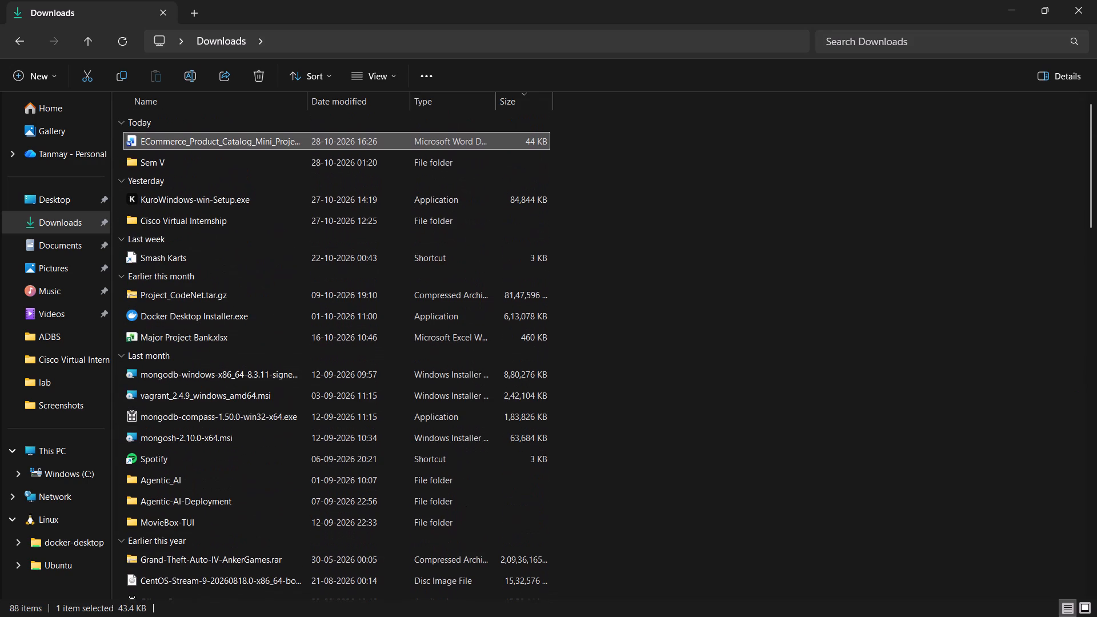
right_click(437, 147)
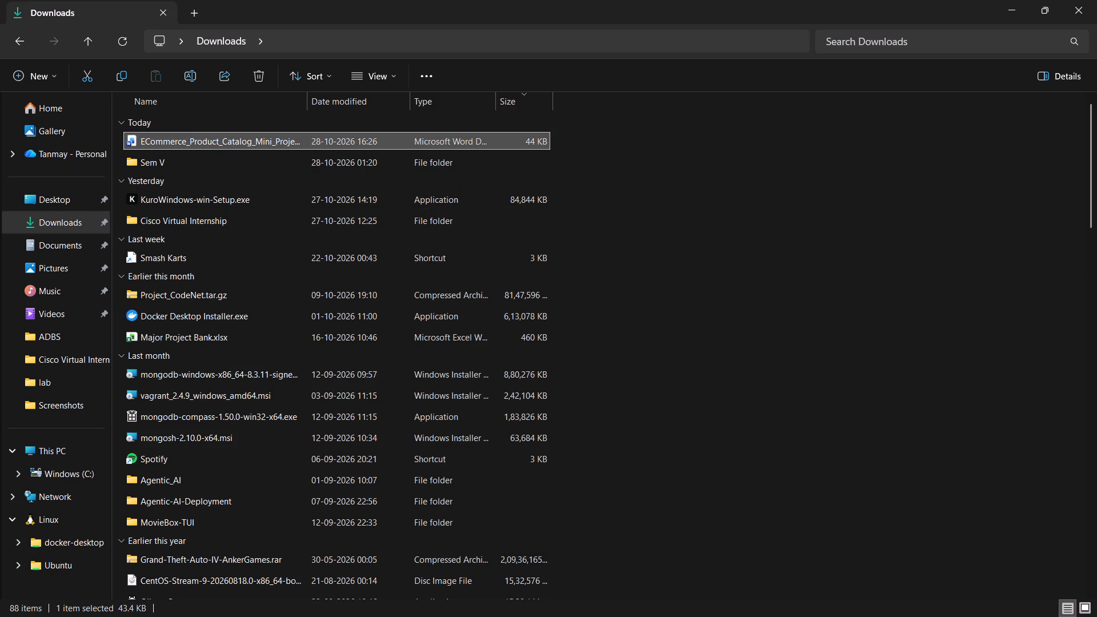
double_click(310, 143)
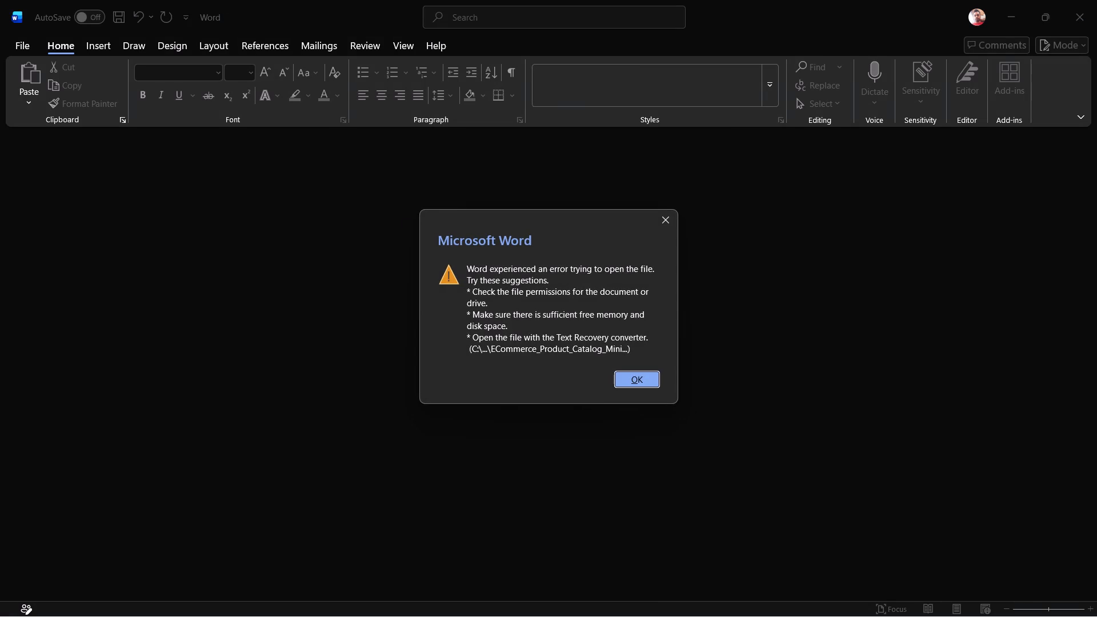
key(Print)
drag(405, 195, 574, 346)
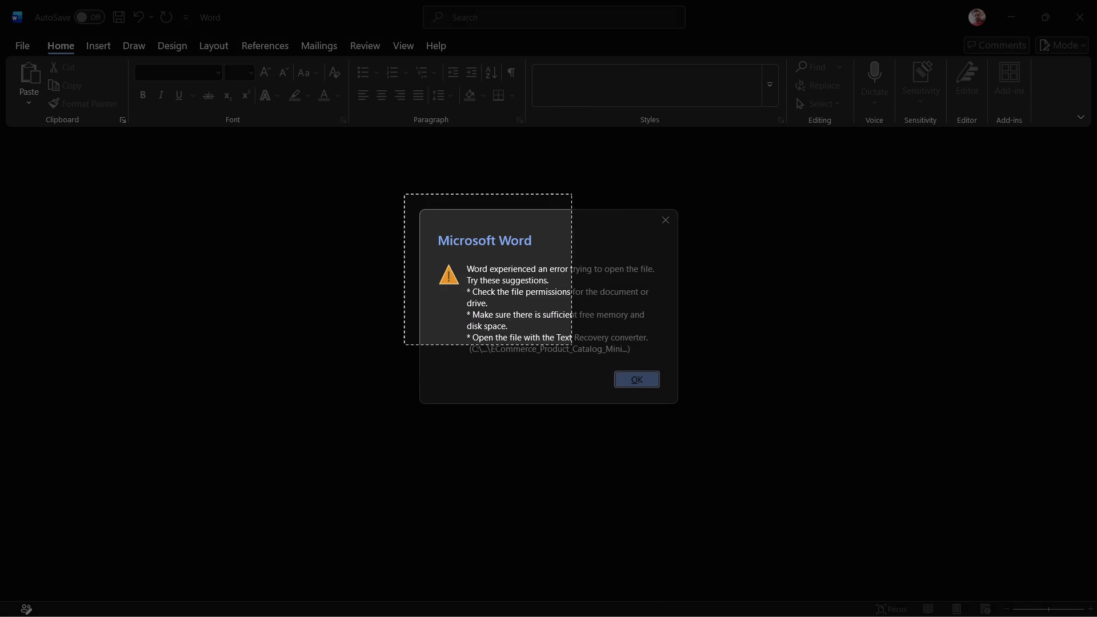
drag(574, 346, 715, 427)
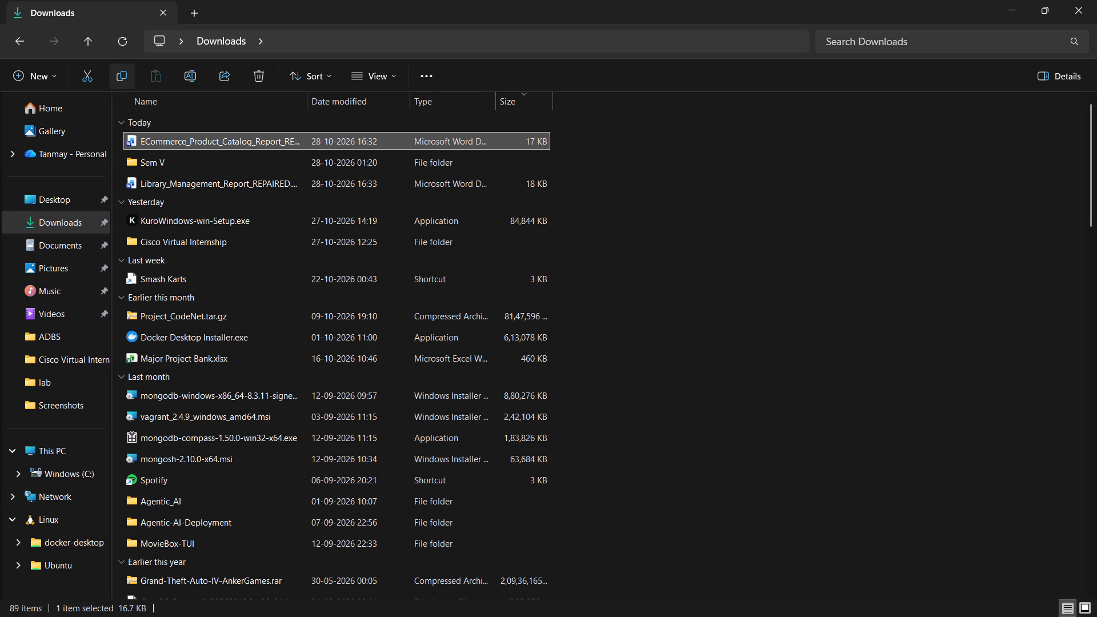
Open the repaired ECommerce_Product_Catalog_Report document from Downloads, enable editing, and show its page thumbnails.
click(119, 49)
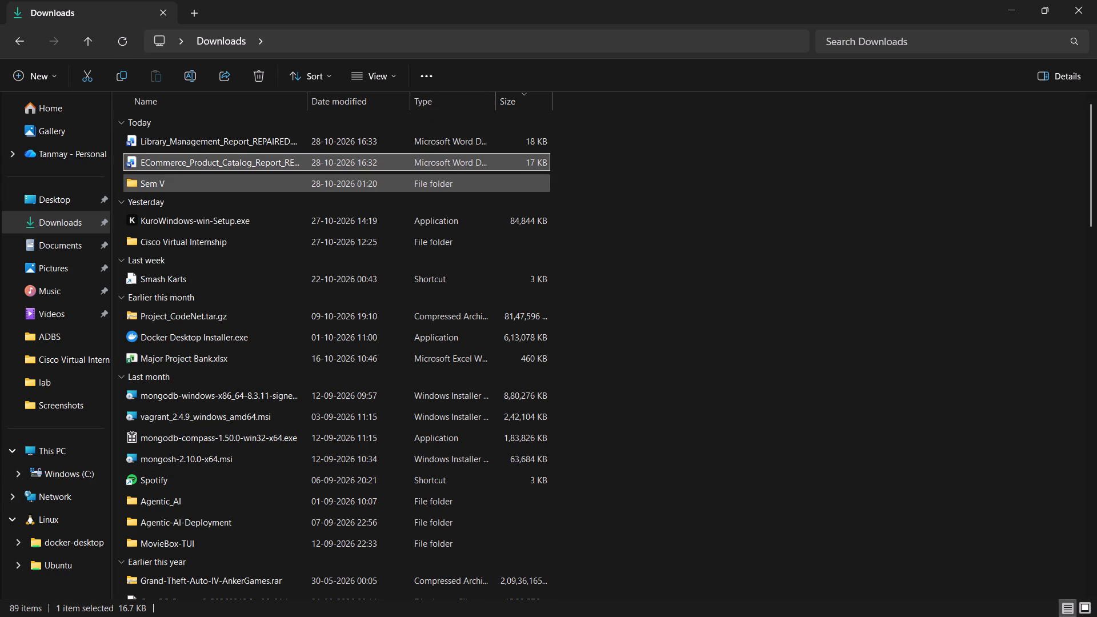
double_click(171, 159)
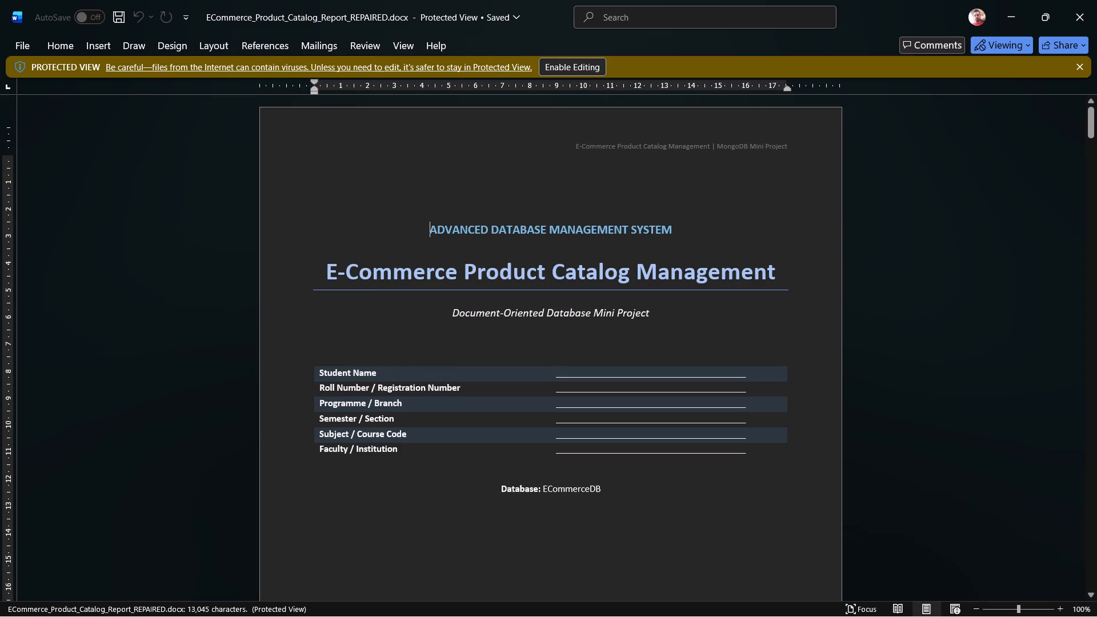
scroll(443, 315, down, 1)
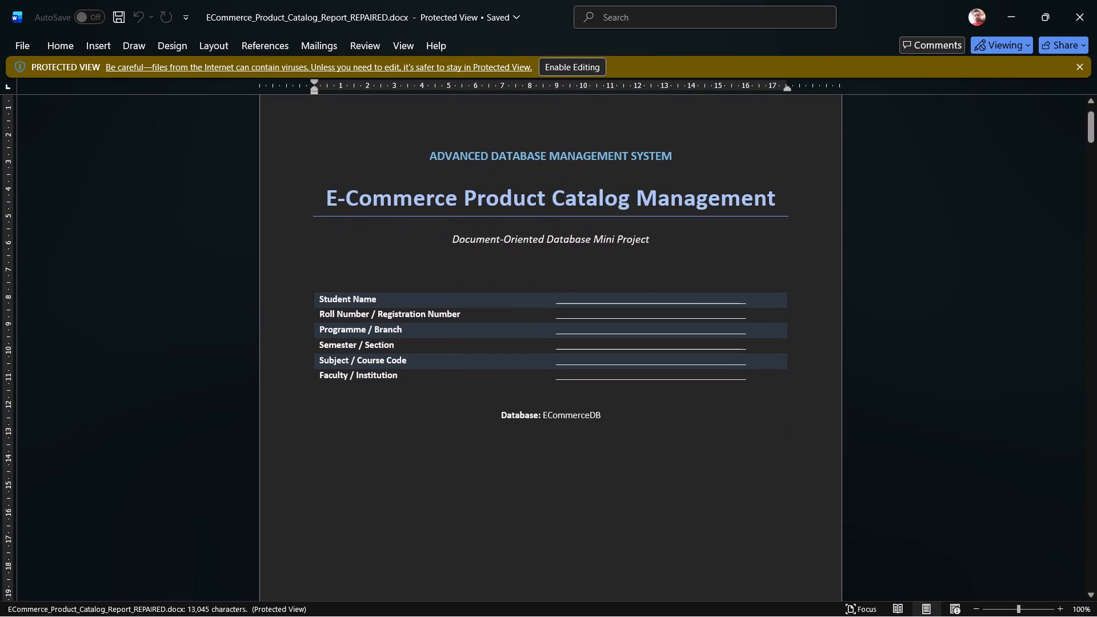
scroll(457, 331, up, 1)
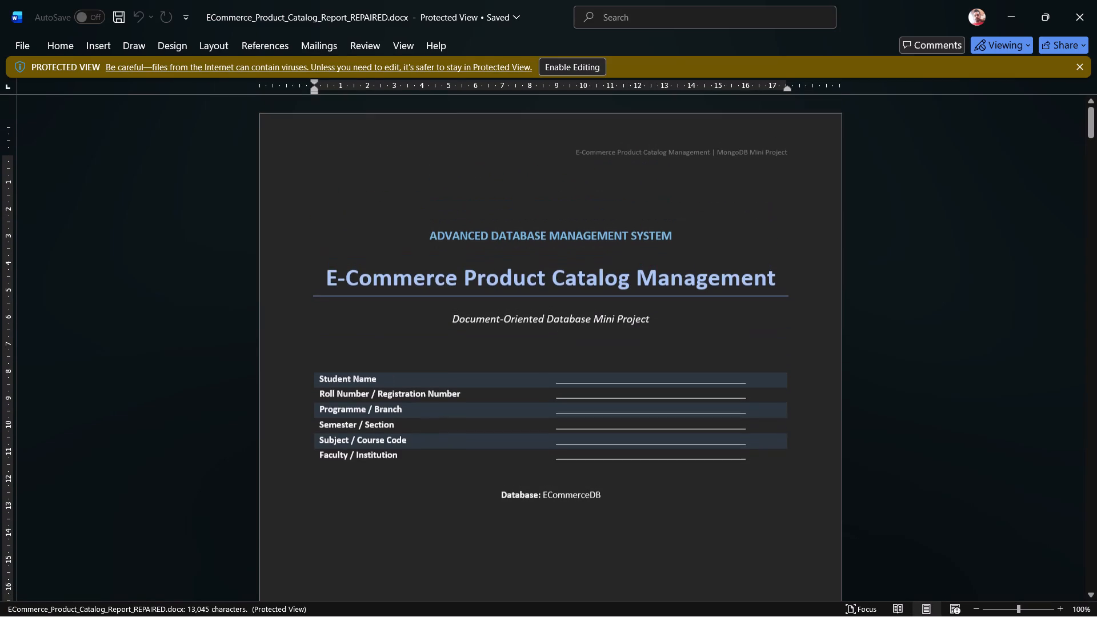
click(351, 372)
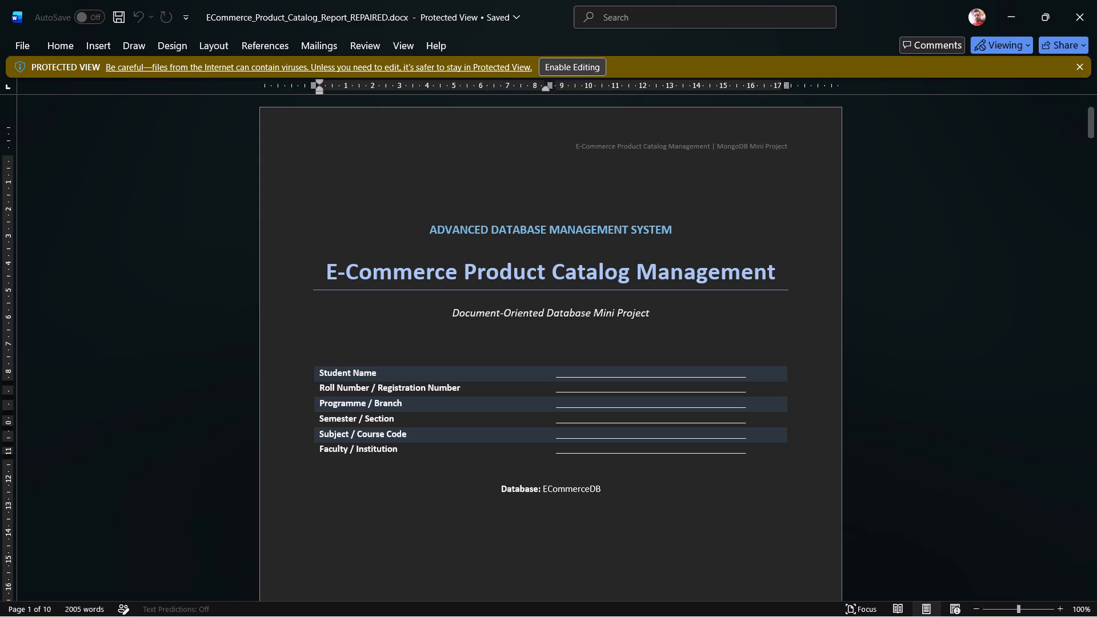
click(581, 67)
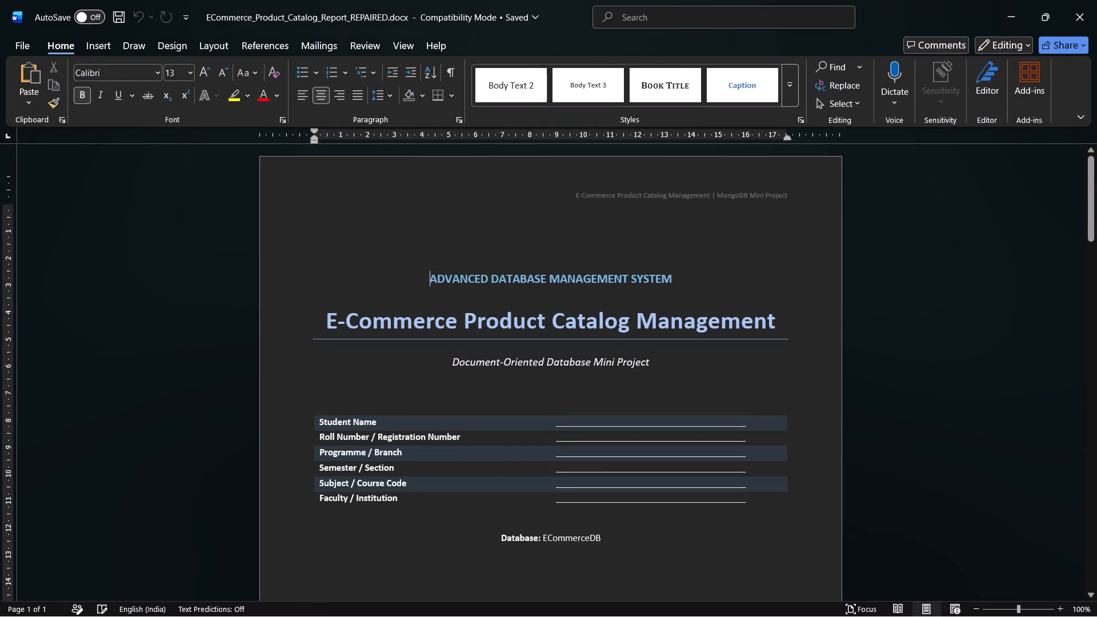
click(427, 388)
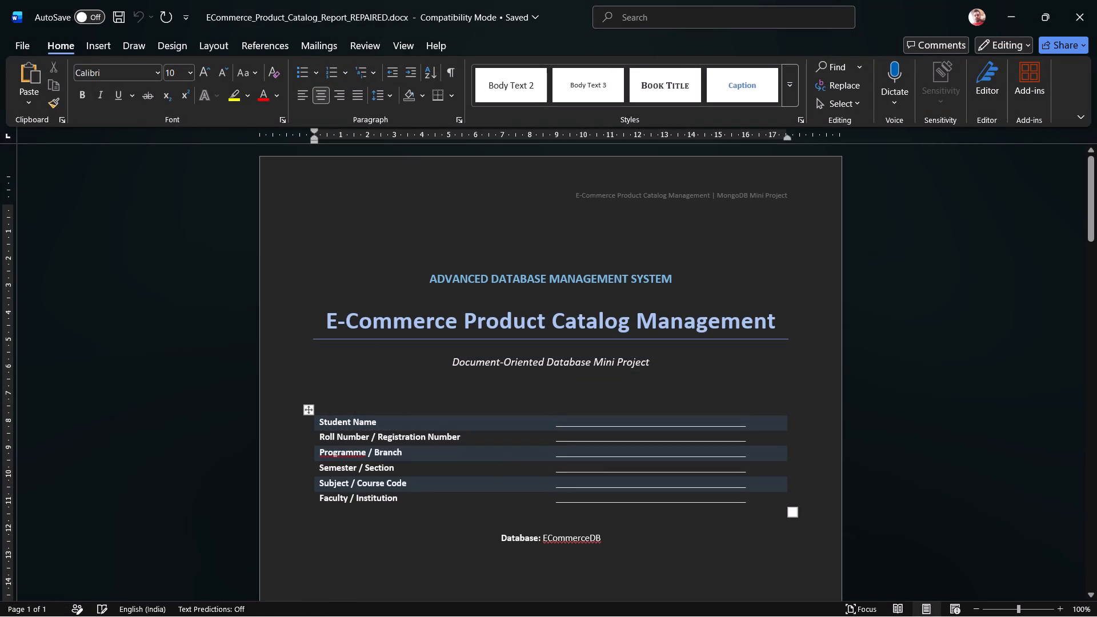
click(35, 602)
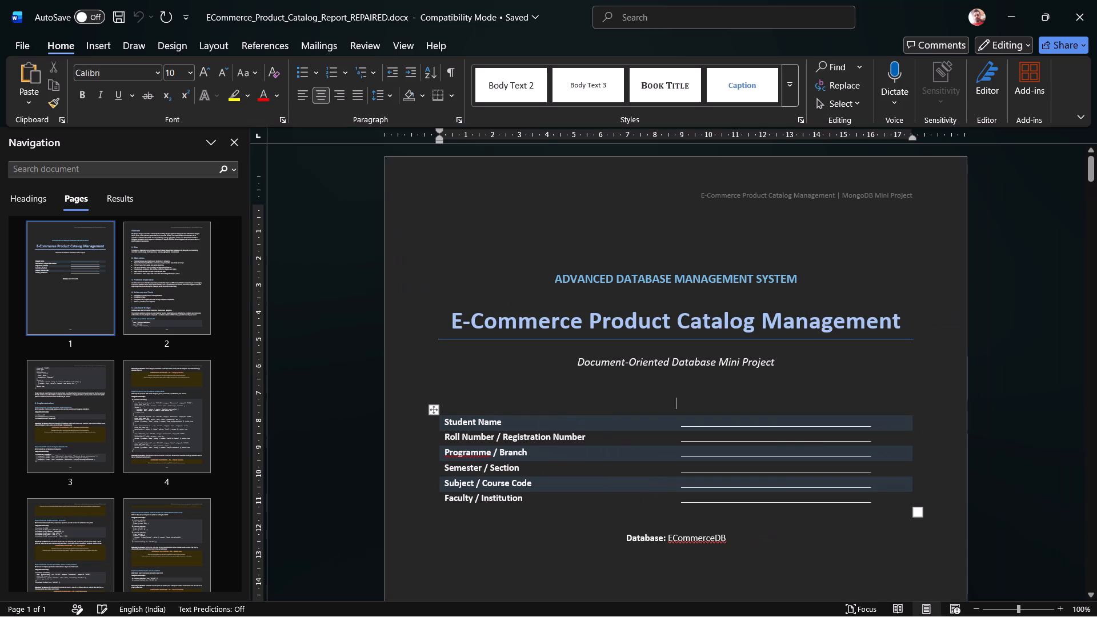
Shorten the first four cover-page table labels to Name, Registration Number, Branch and Section.
drag(479, 422, 468, 422)
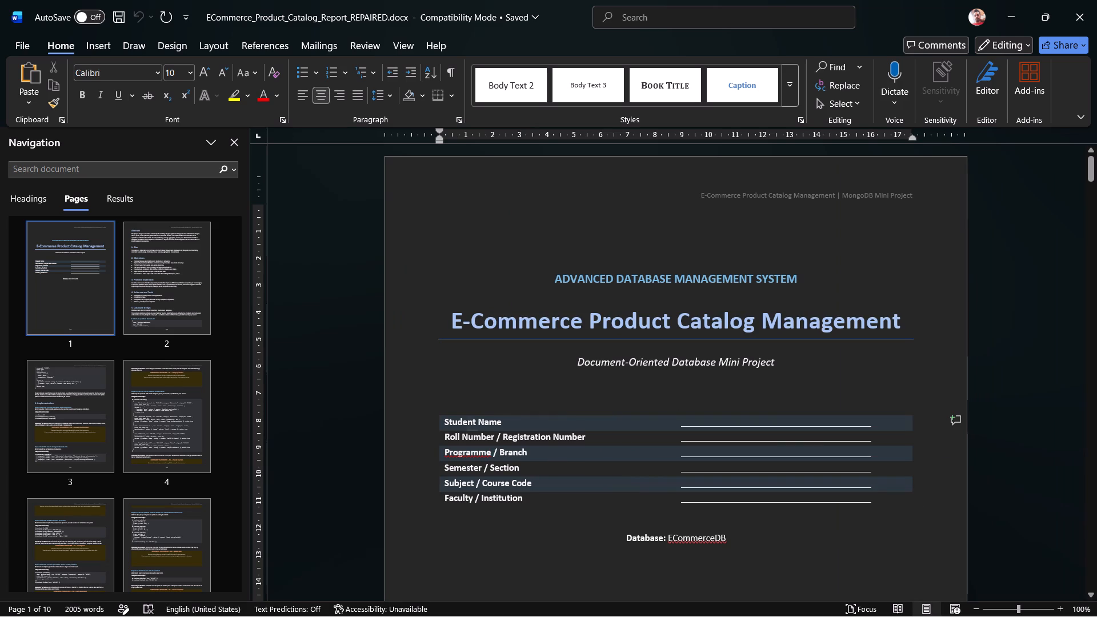
drag(468, 422, 443, 422)
key(BackSpace)
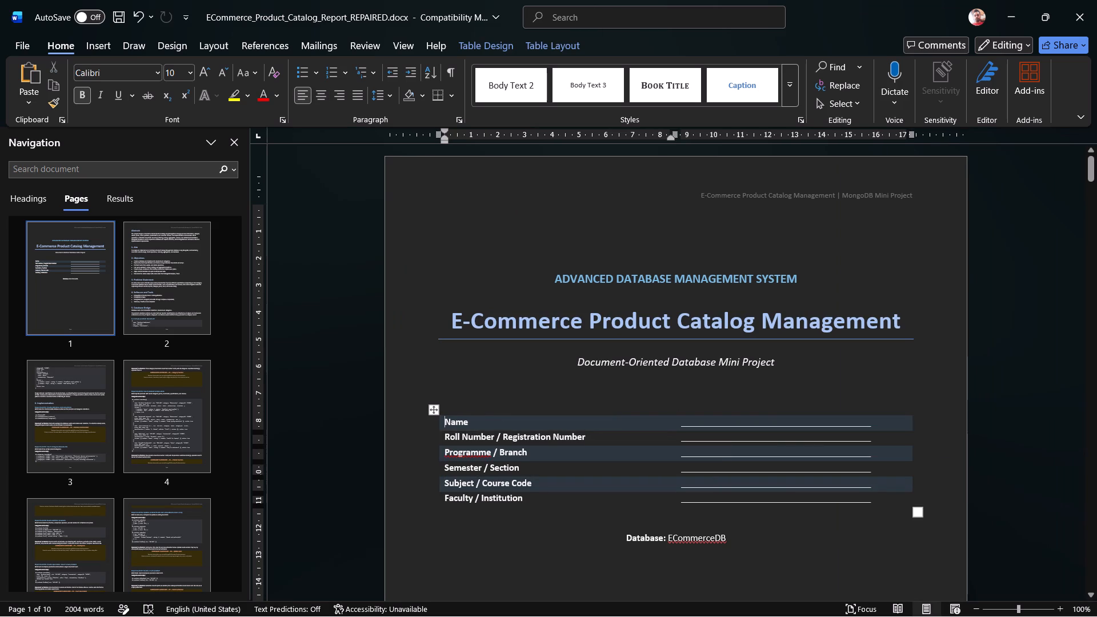
drag(503, 439, 438, 439)
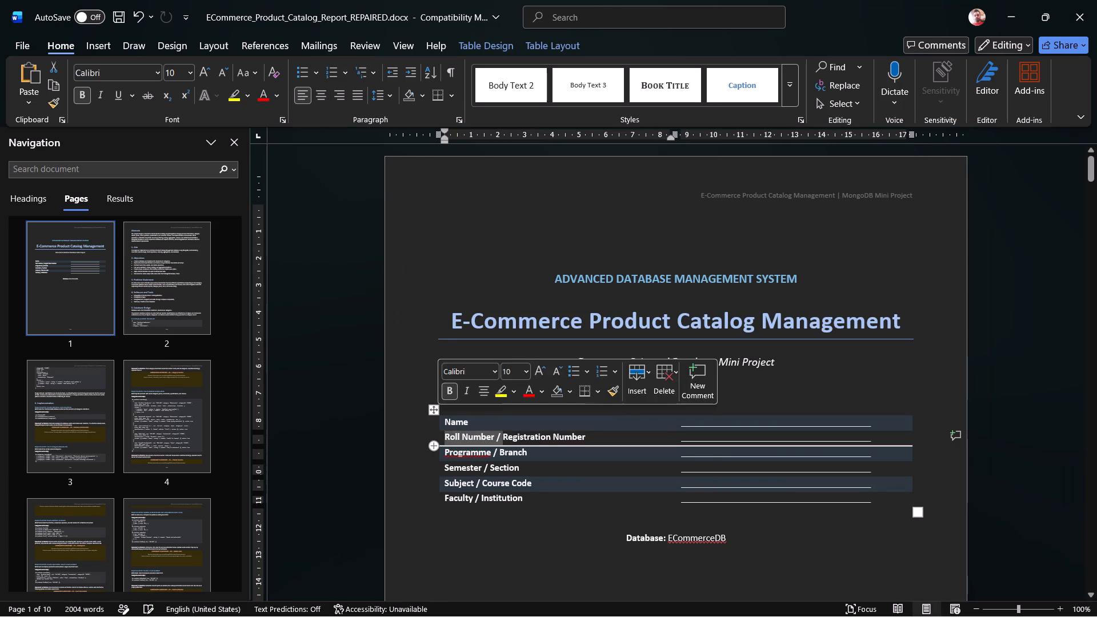
key(BackSpace)
drag(499, 452, 455, 458)
key(BackSpace)
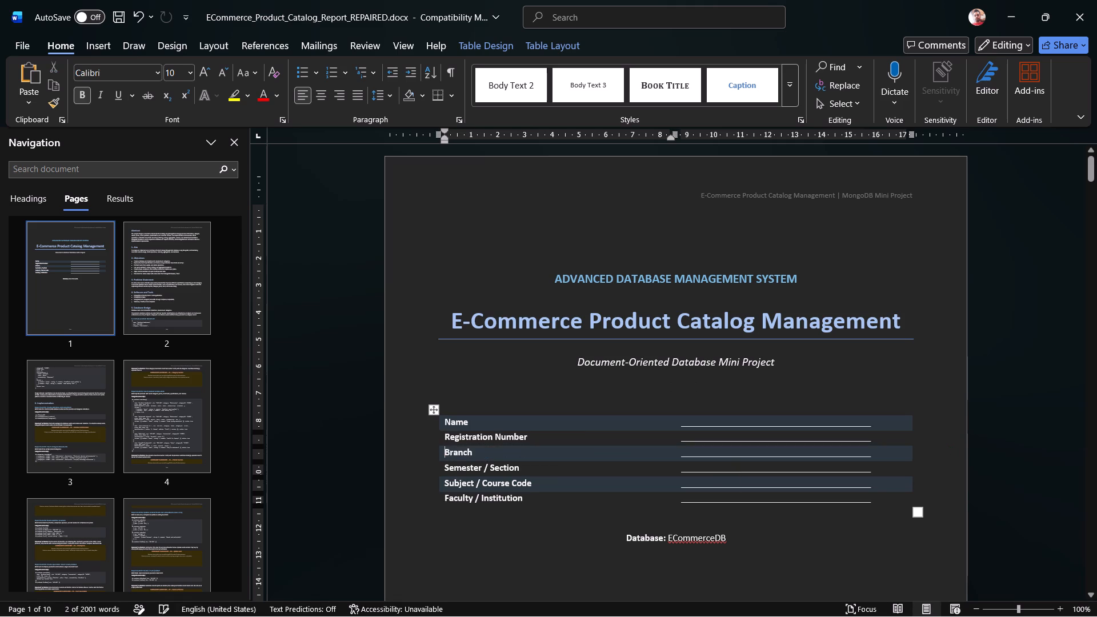
drag(493, 469, 471, 470)
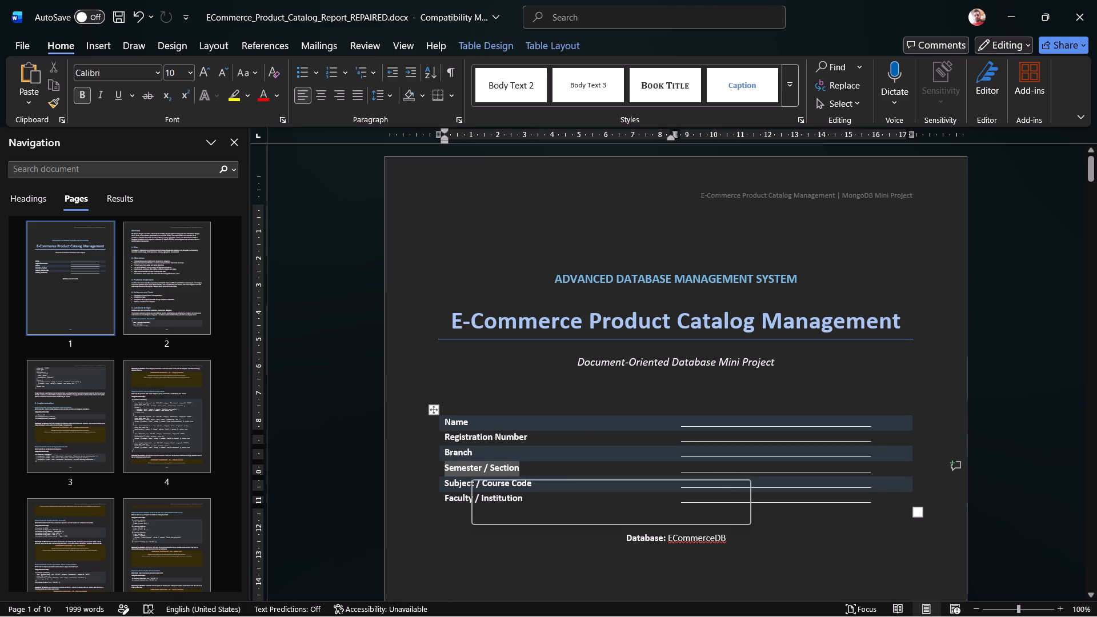
click(493, 468)
drag(491, 468, 459, 470)
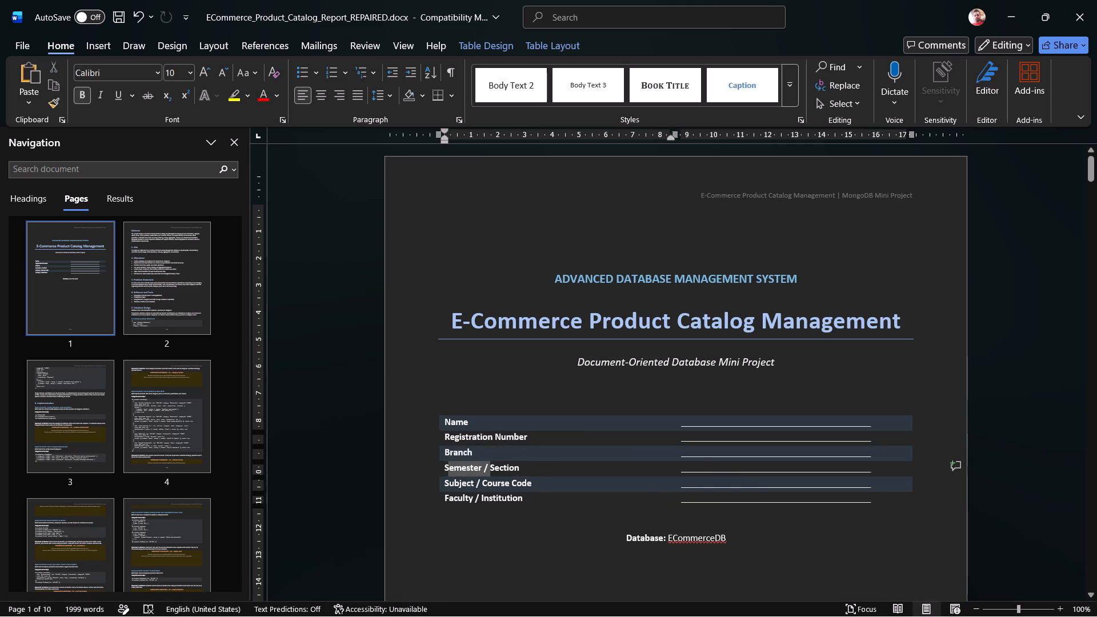
drag(459, 470, 450, 471)
key(BackSpace)
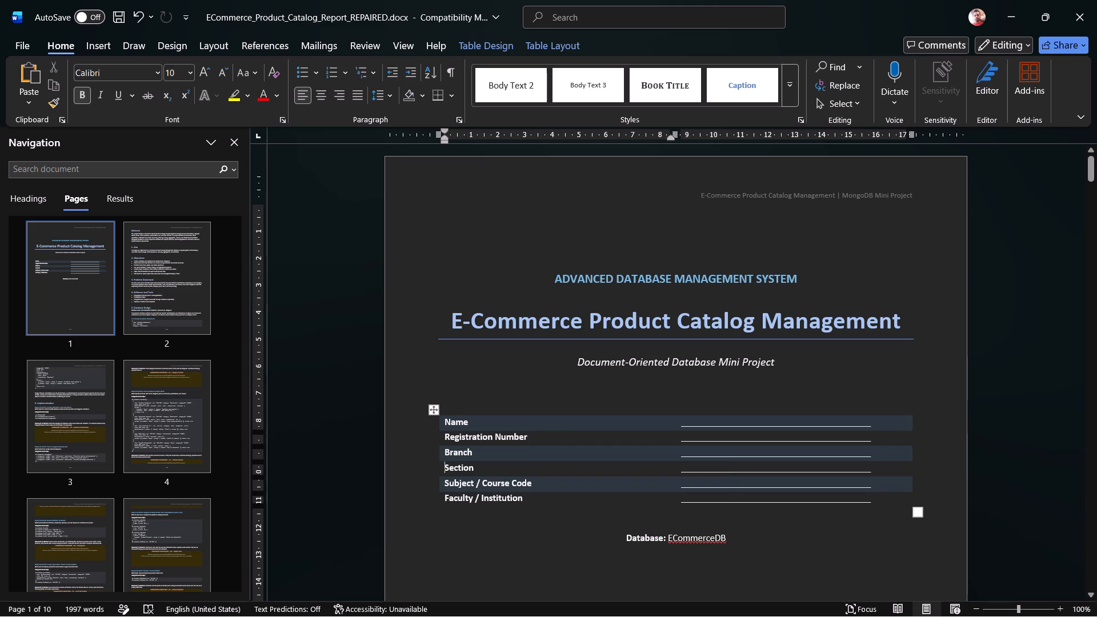
Delete the Subject / Course Code and Faculty / Institution rows from the cover-page details table, including their blank lines.
click(481, 485)
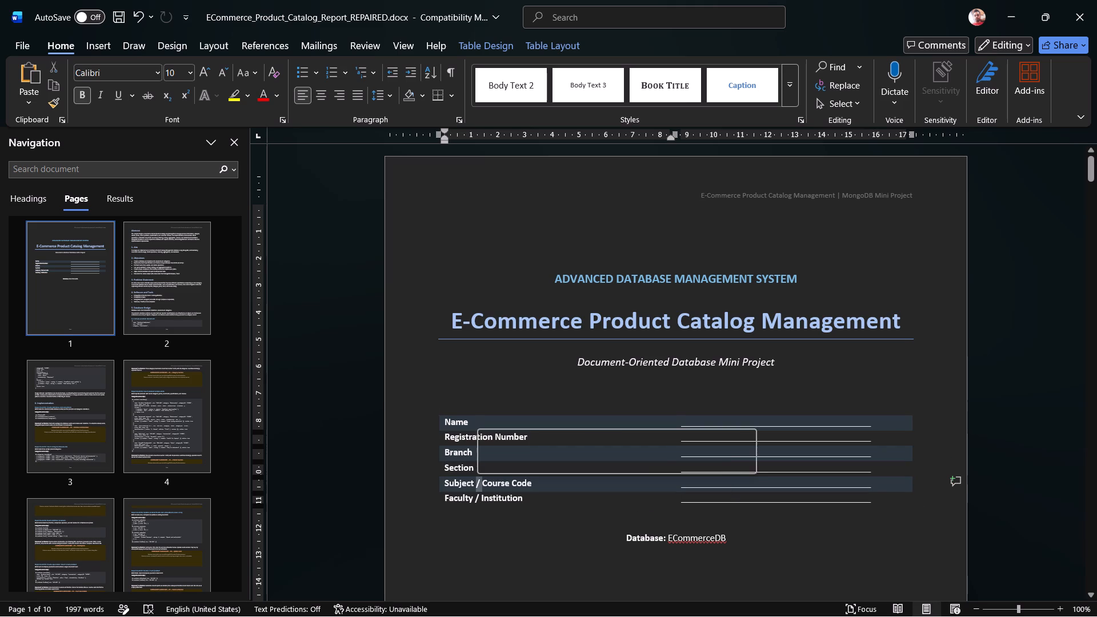
drag(528, 500, 439, 480)
key(BackSpace)
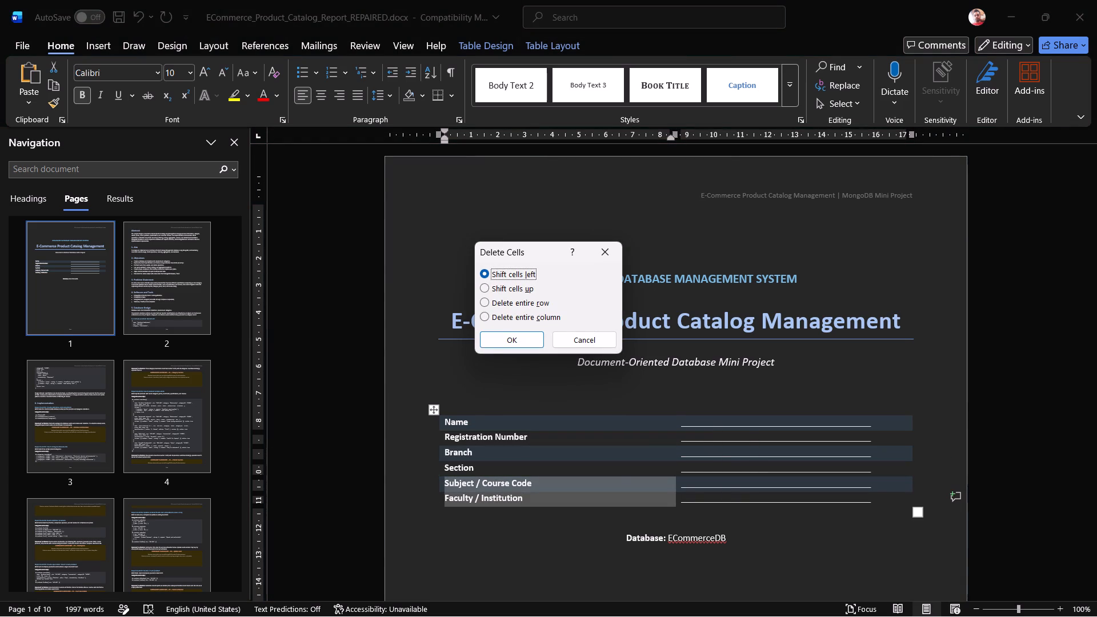
click(517, 339)
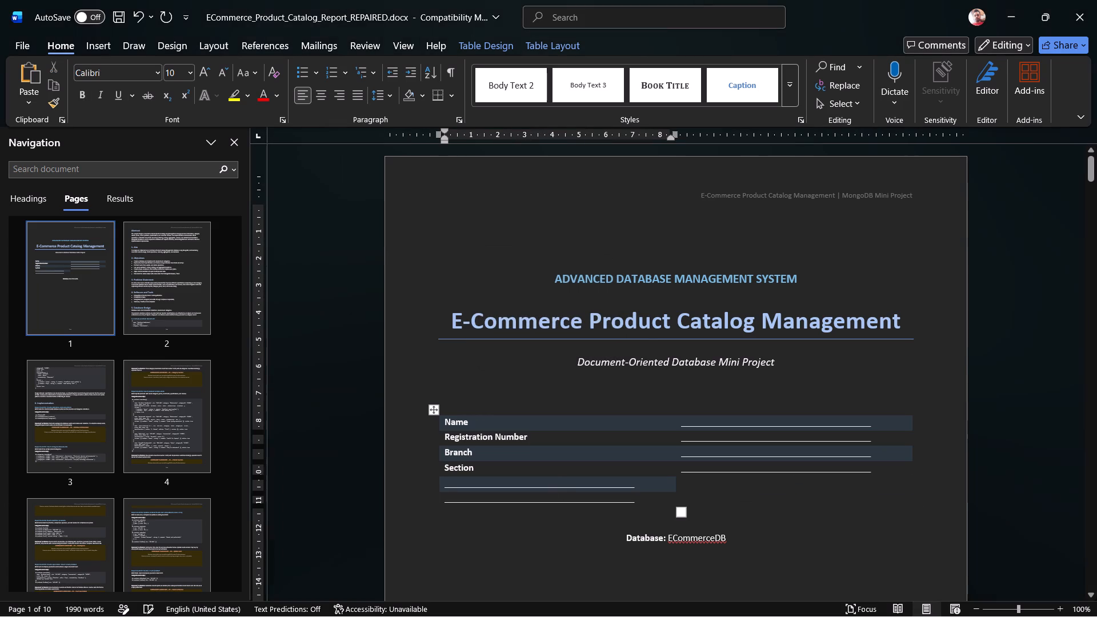
drag(702, 500, 460, 484)
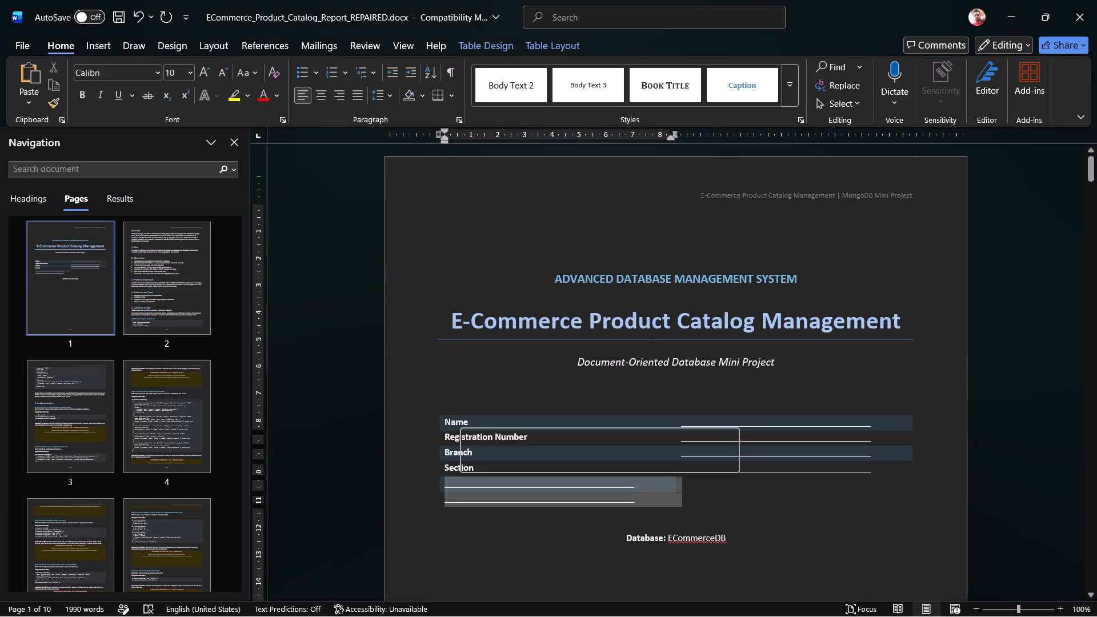
key(BackSpace)
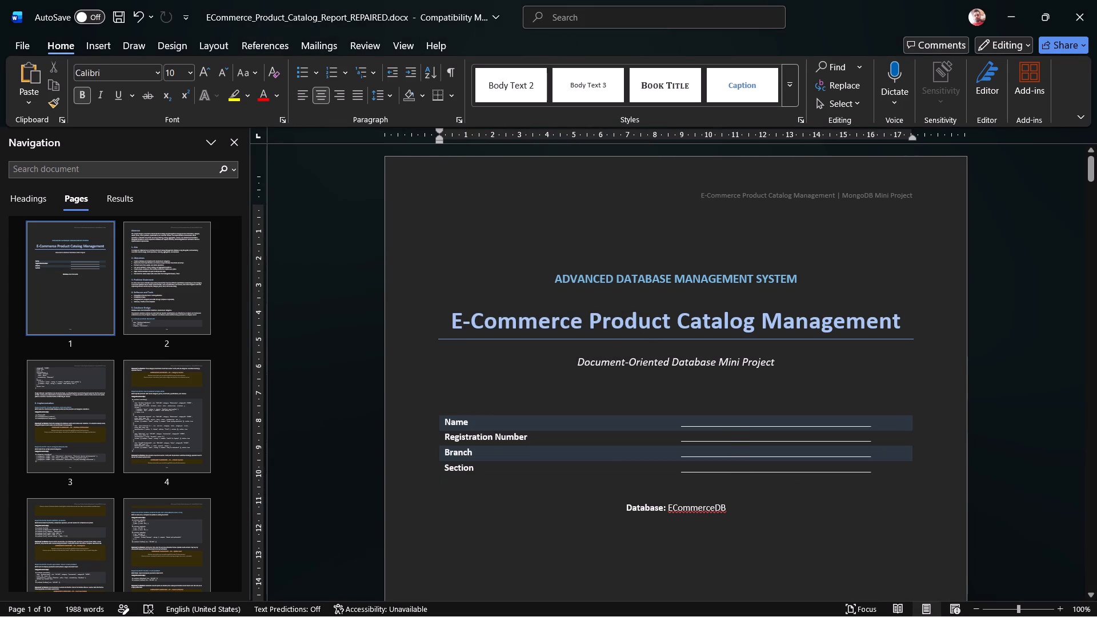
click(755, 503)
Delete the word "Page" from the report's footer.
scroll(689, 470, down, 11)
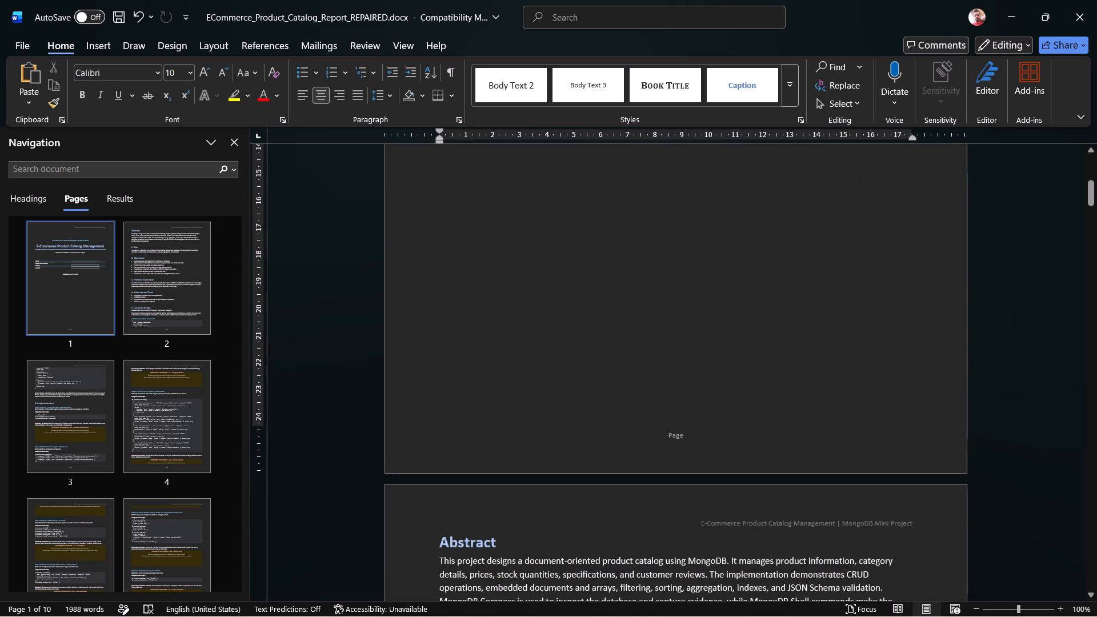
scroll(694, 419, down, 5)
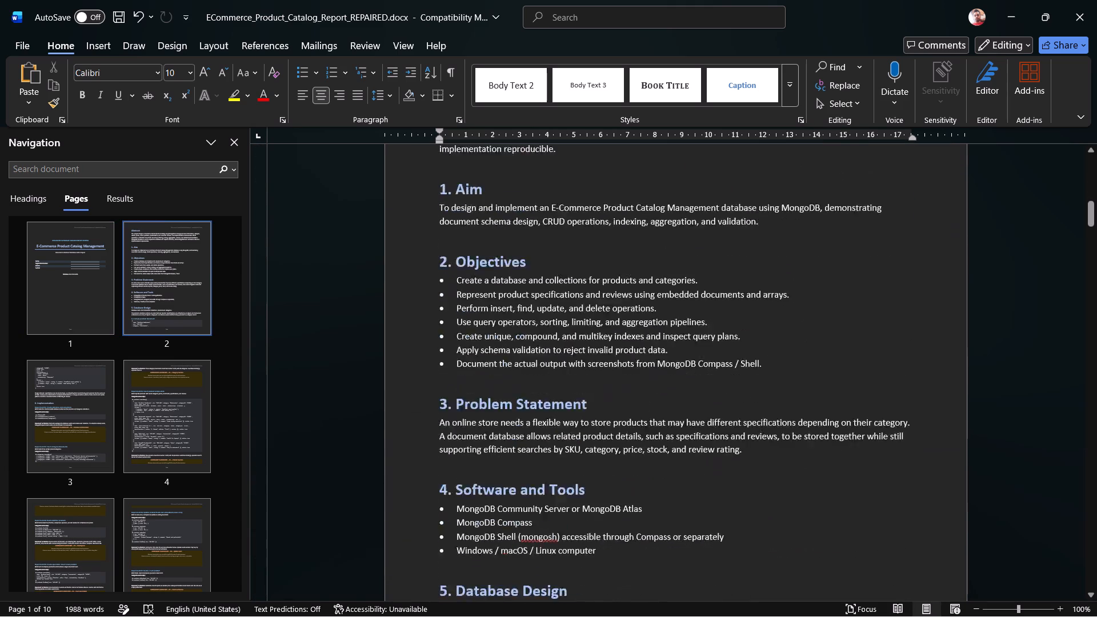
scroll(694, 419, down, 2)
scroll(694, 419, up, 2)
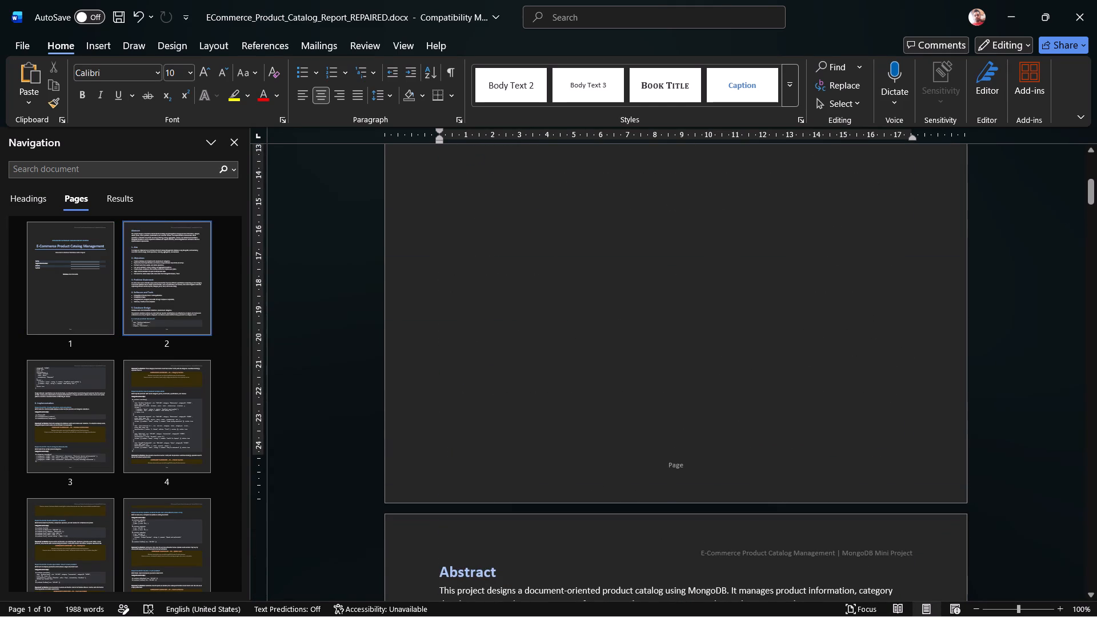
click(685, 470)
double_click(679, 466)
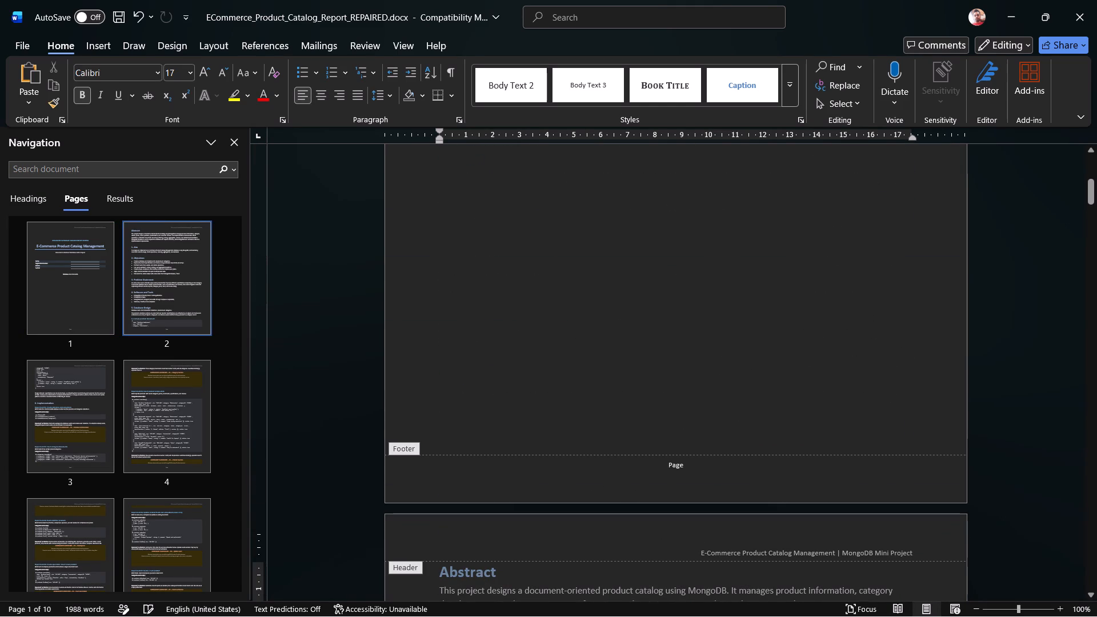
scroll(566, 303, up, 1)
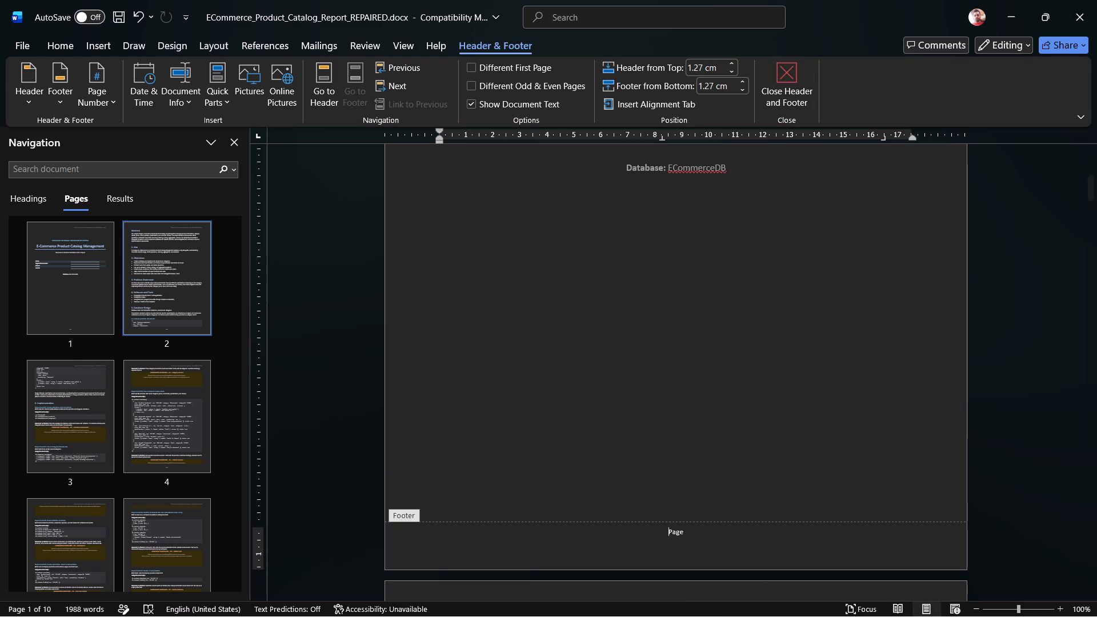
click(793, 83)
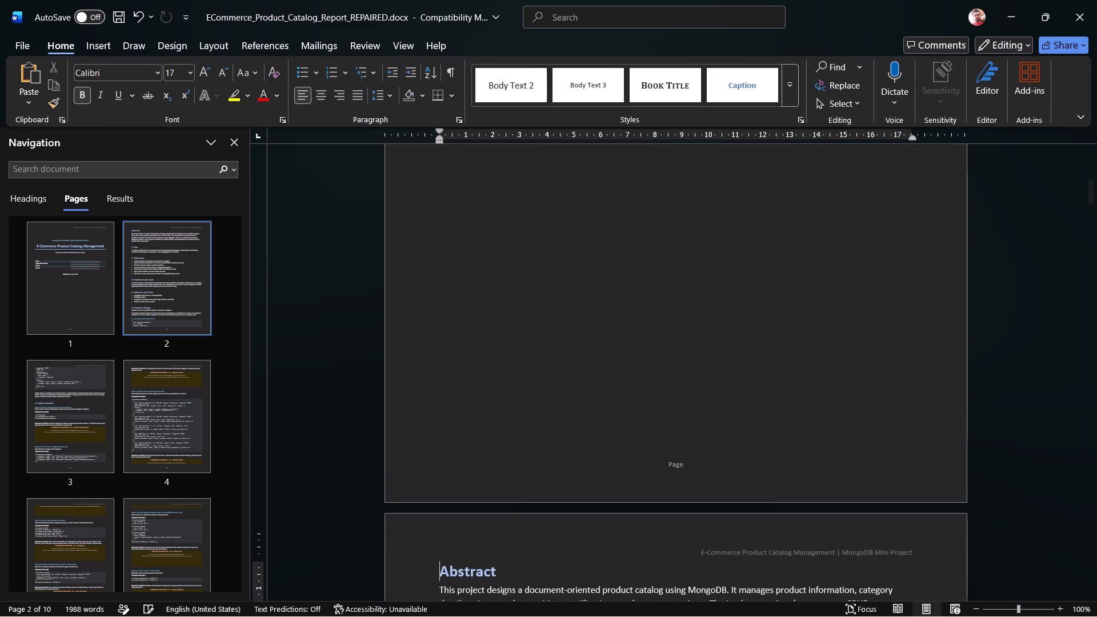
click(673, 459)
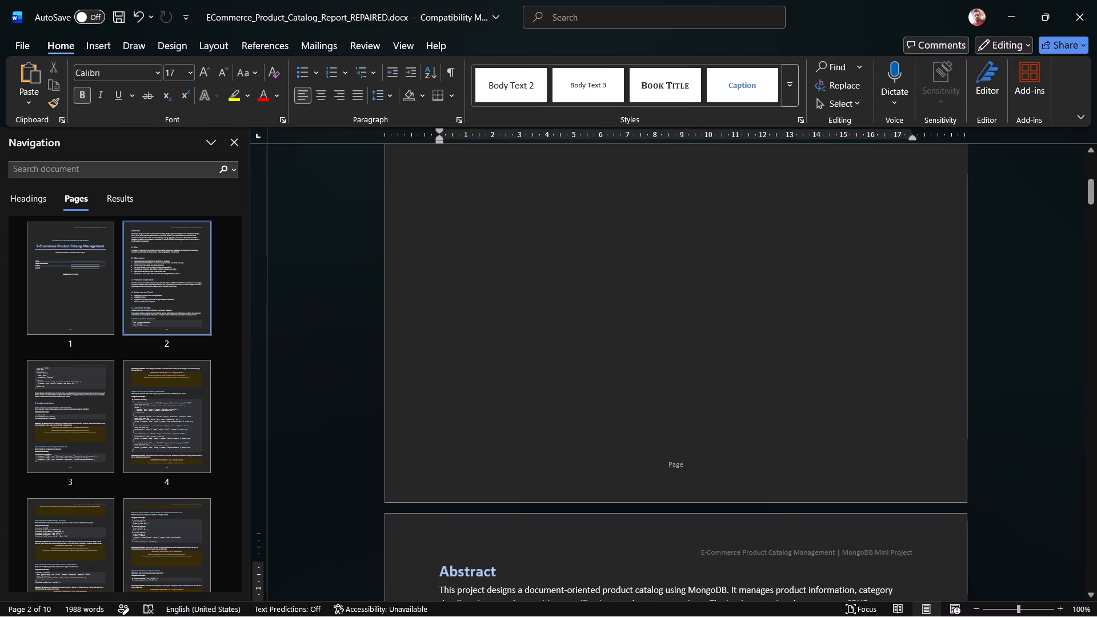
double_click(673, 464)
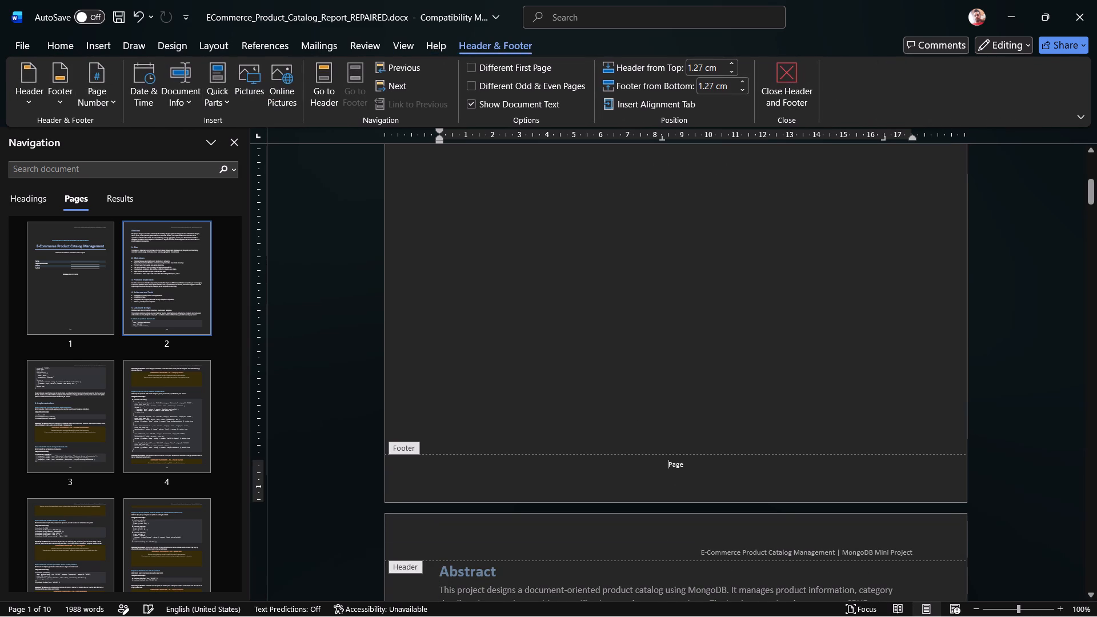
click(691, 464)
key(BackSpace)
key(BackSpace)
key(BackSpace)
key(BackSpace)
key(BackSpace)
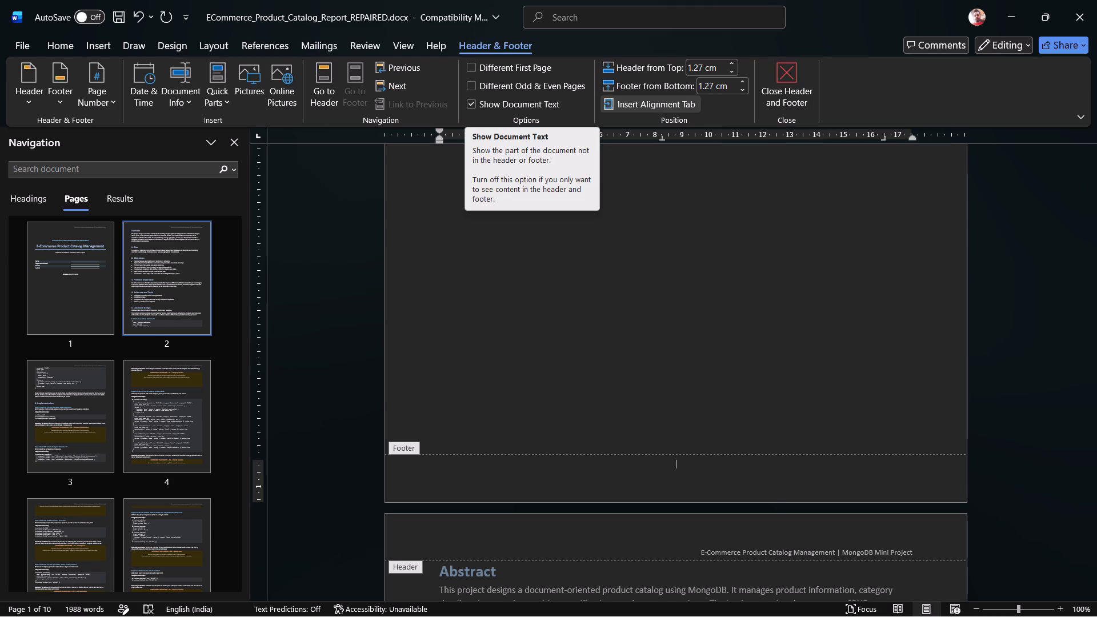
Delete the header text "E-Commerce Product Catalog Management | MongoDB Mini Project" and check the following pages.
scroll(611, 279, up, 4)
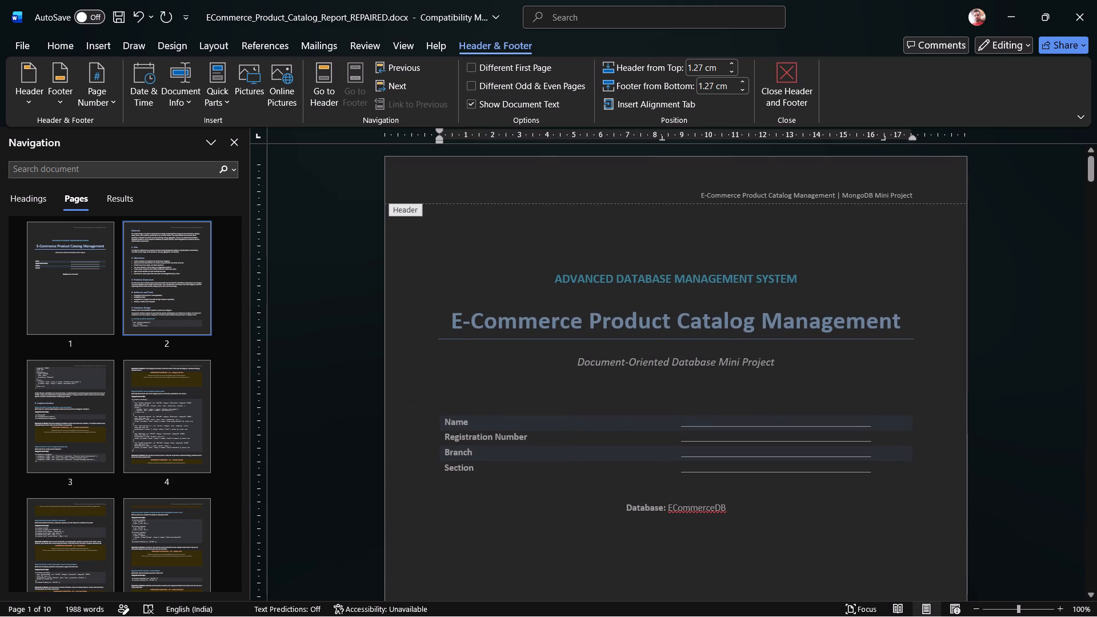
click(931, 186)
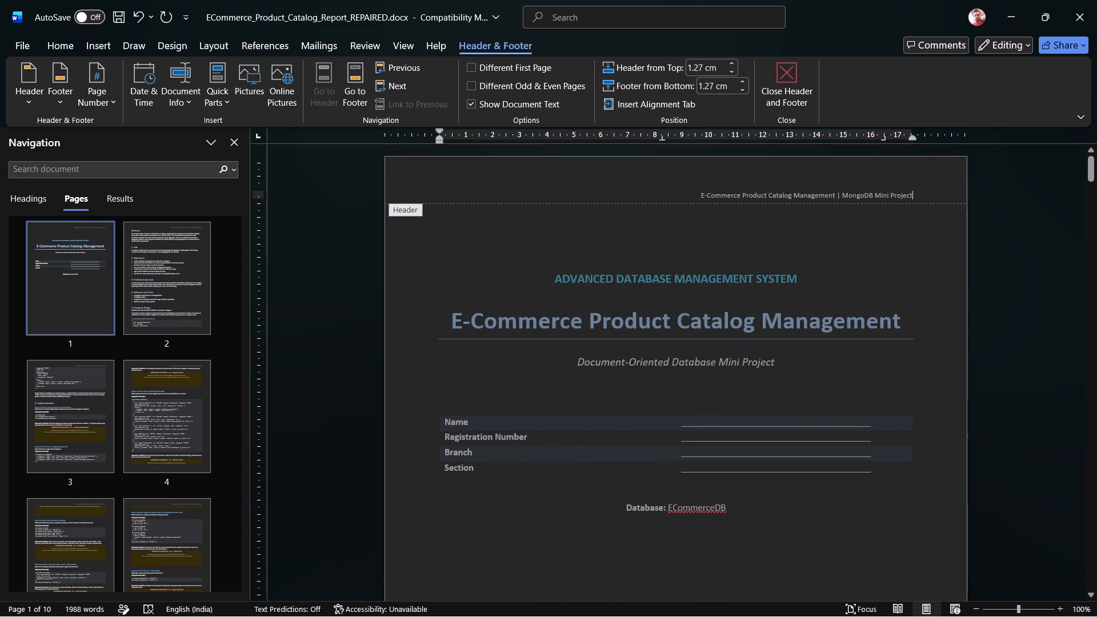
drag(924, 188, 657, 200)
key(BackSpace)
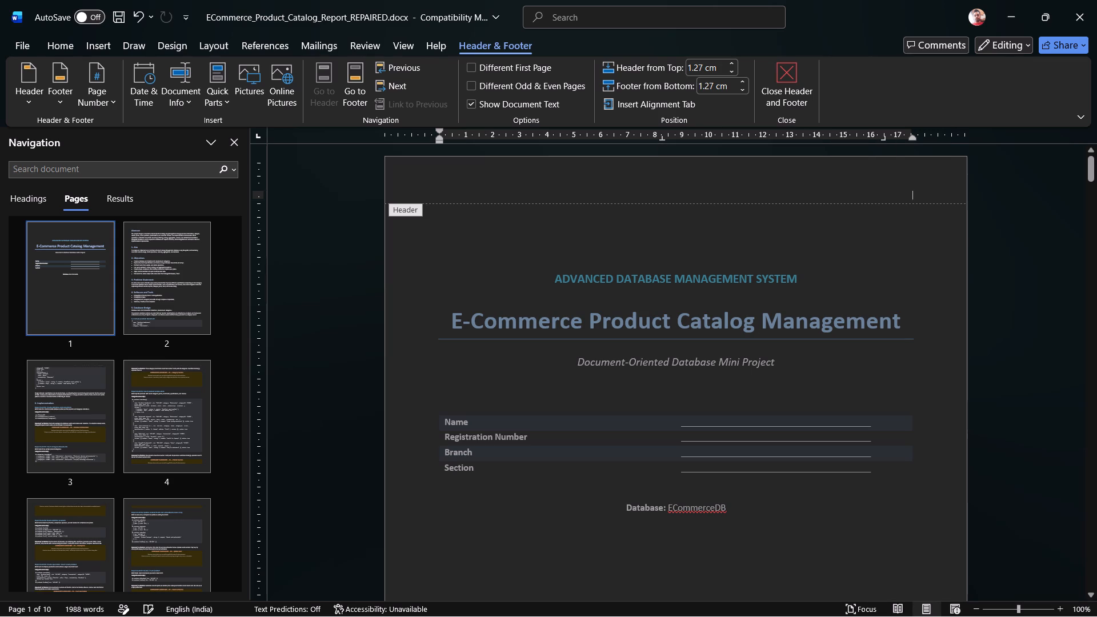
scroll(744, 283, down, 11)
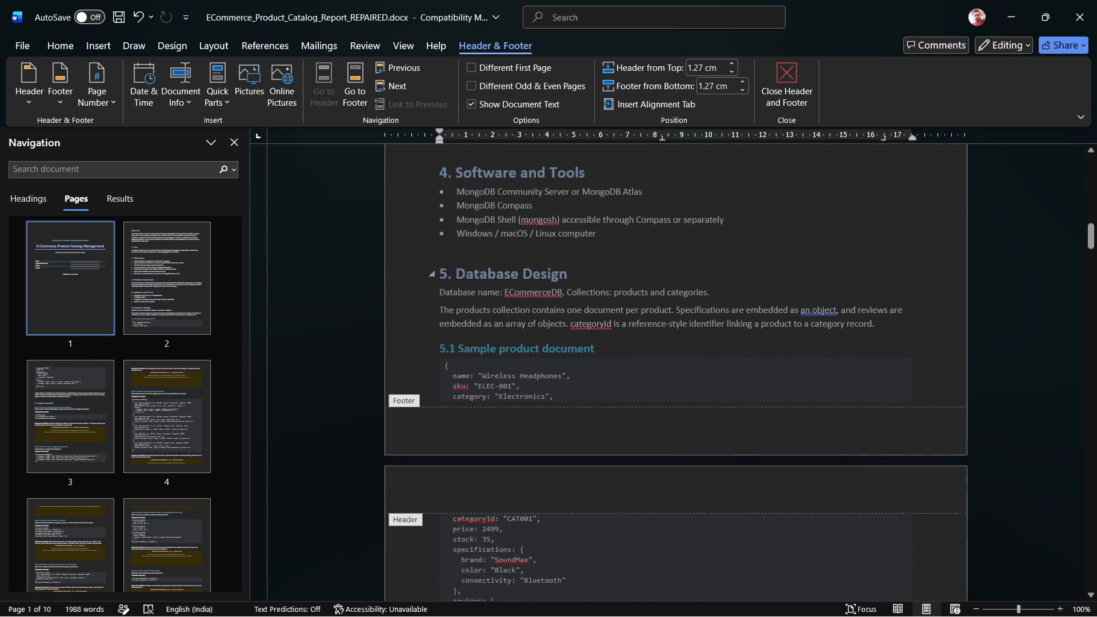
Look through the report's remaining pages to check their header and footer areas.
scroll(744, 283, down, 1)
scroll(685, 368, down, 9)
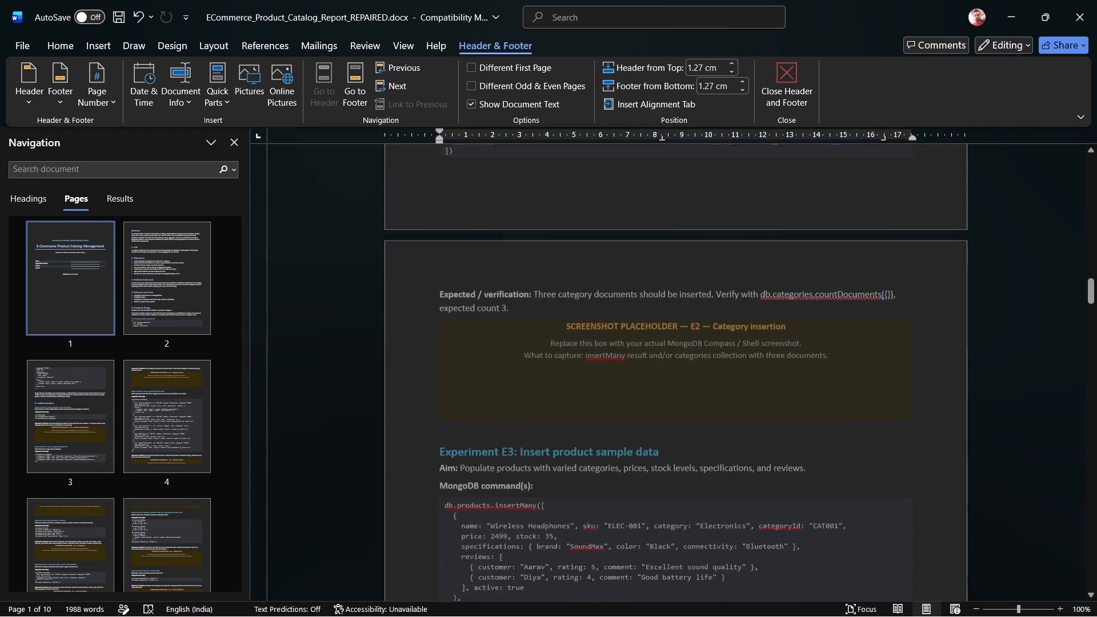
scroll(685, 368, down, 14)
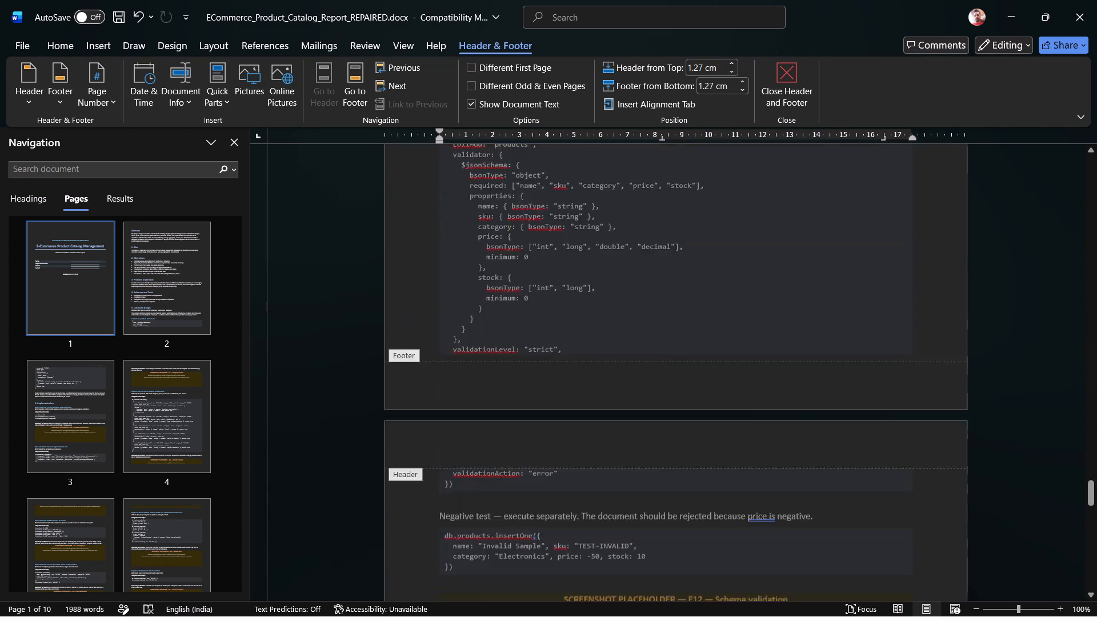
scroll(685, 368, down, 7)
scroll(685, 368, up, 15)
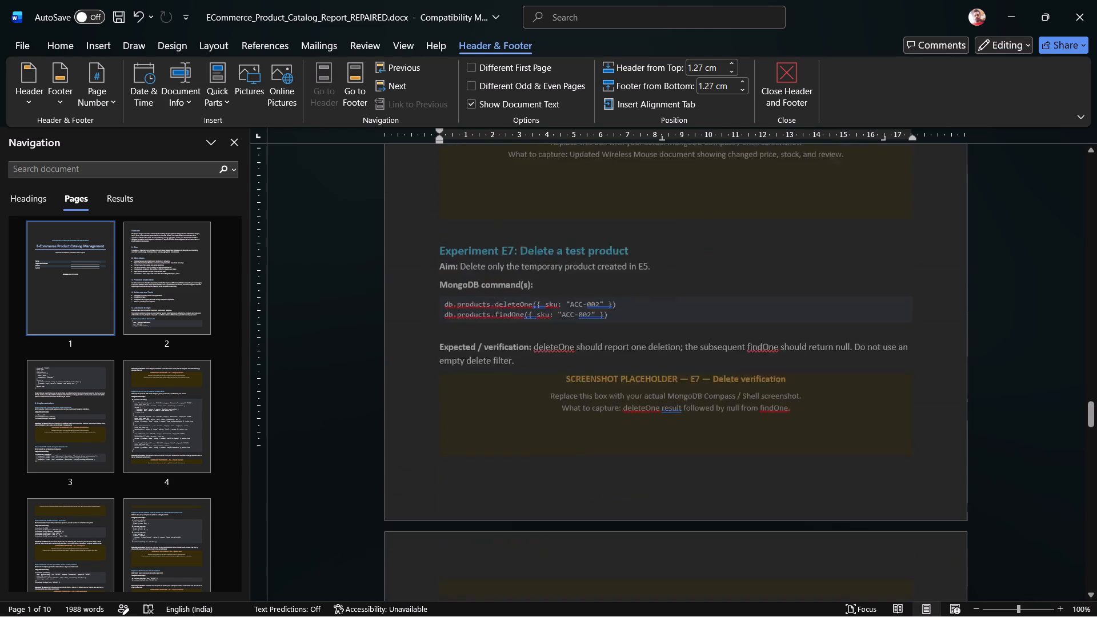
scroll(685, 368, up, 9)
Save the E-Commerce report and leave header and footer editing.
key(ctrl+s)
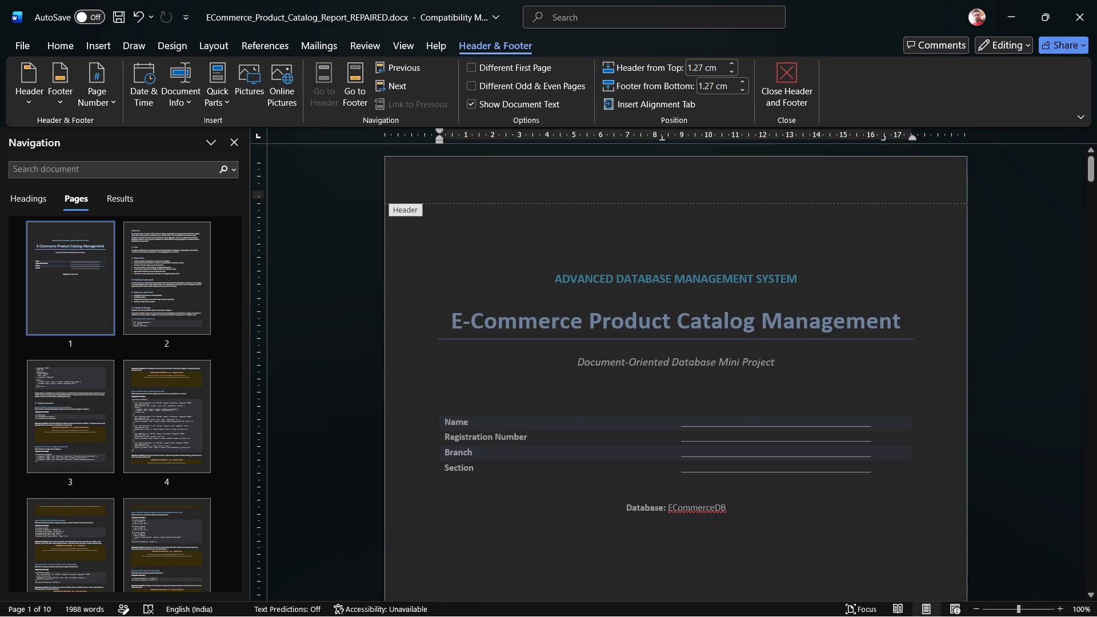
click(791, 71)
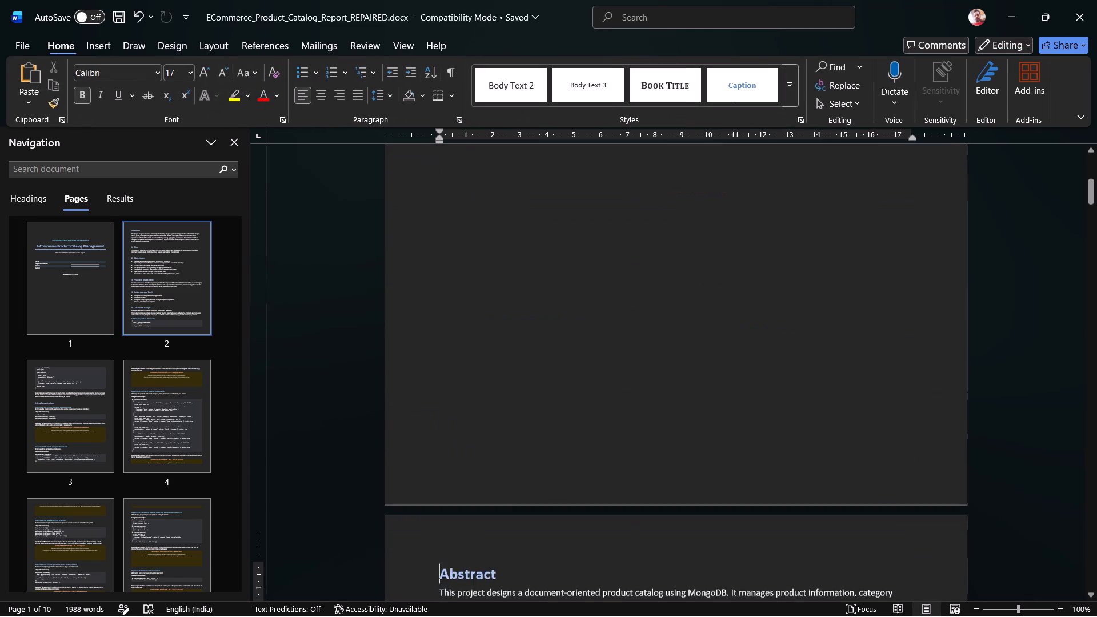
Review the report from the cover page through the Abstract, Aim, Objectives, Problem Statement, Software and Tools, and Database Design sections.
scroll(736, 202, down, 11)
scroll(736, 202, down, 11)
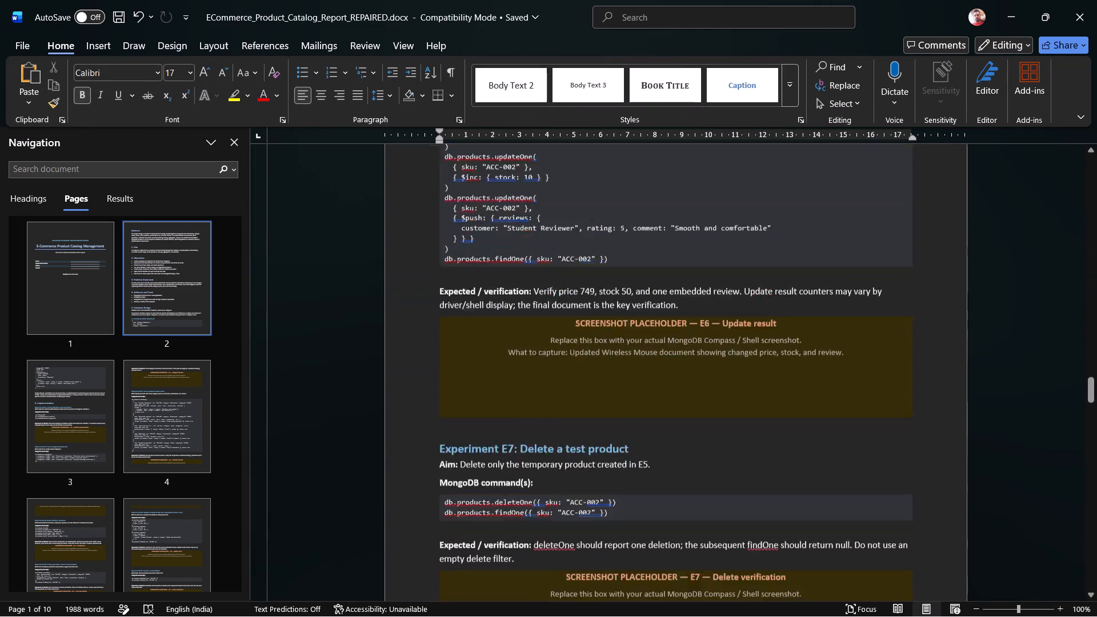
scroll(736, 202, down, 6)
scroll(736, 202, up, 20)
scroll(736, 202, up, 9)
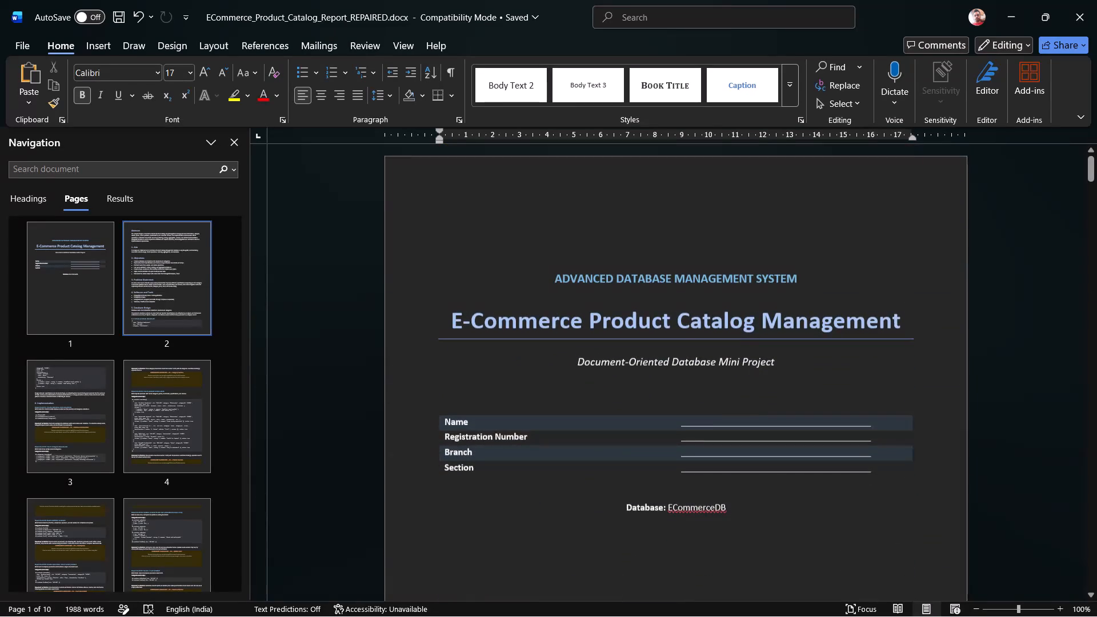
scroll(736, 202, down, 2)
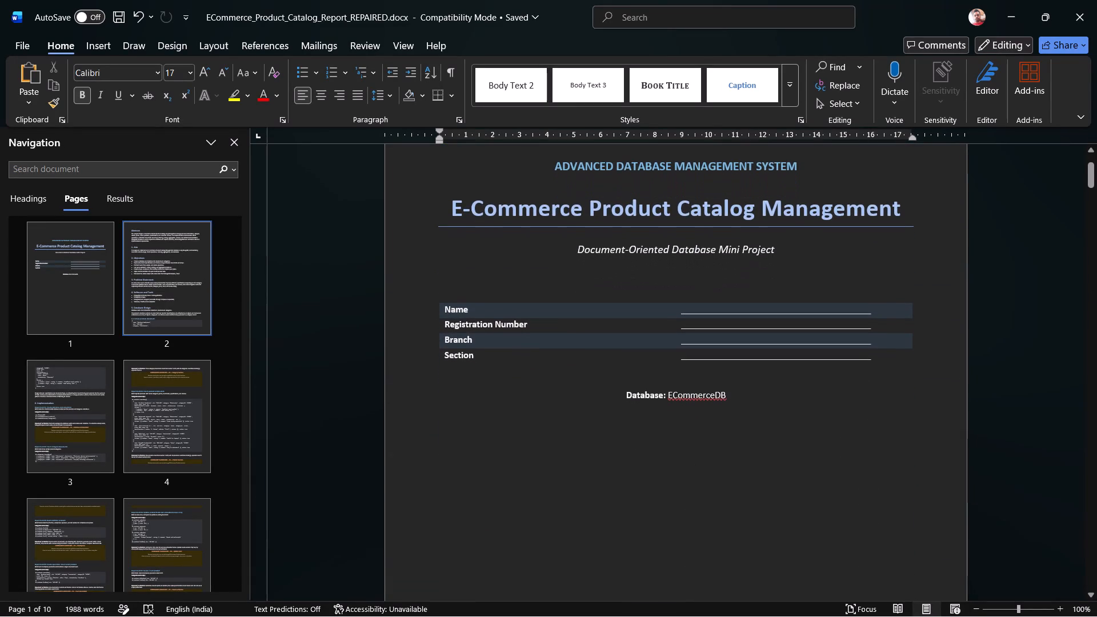
scroll(736, 202, down, 1)
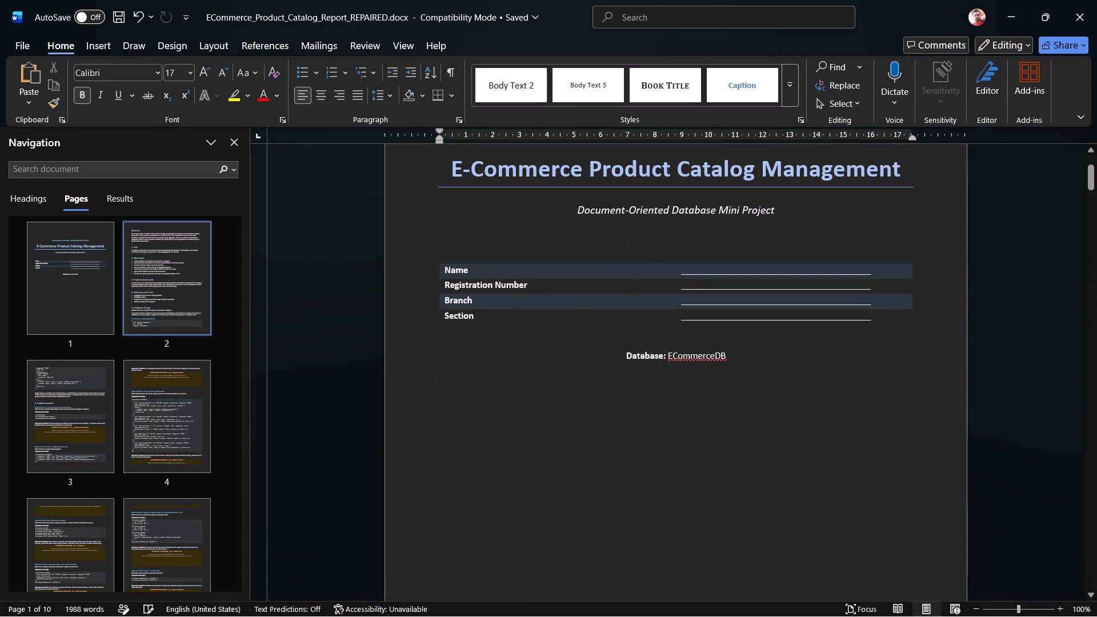
scroll(688, 318, down, 3)
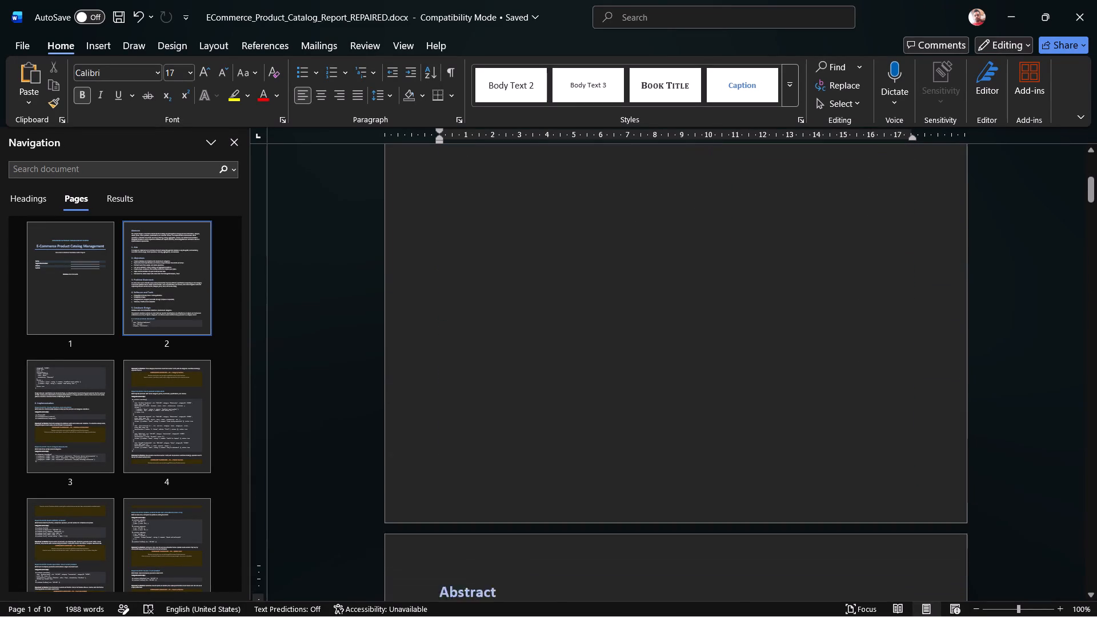
scroll(688, 318, down, 3)
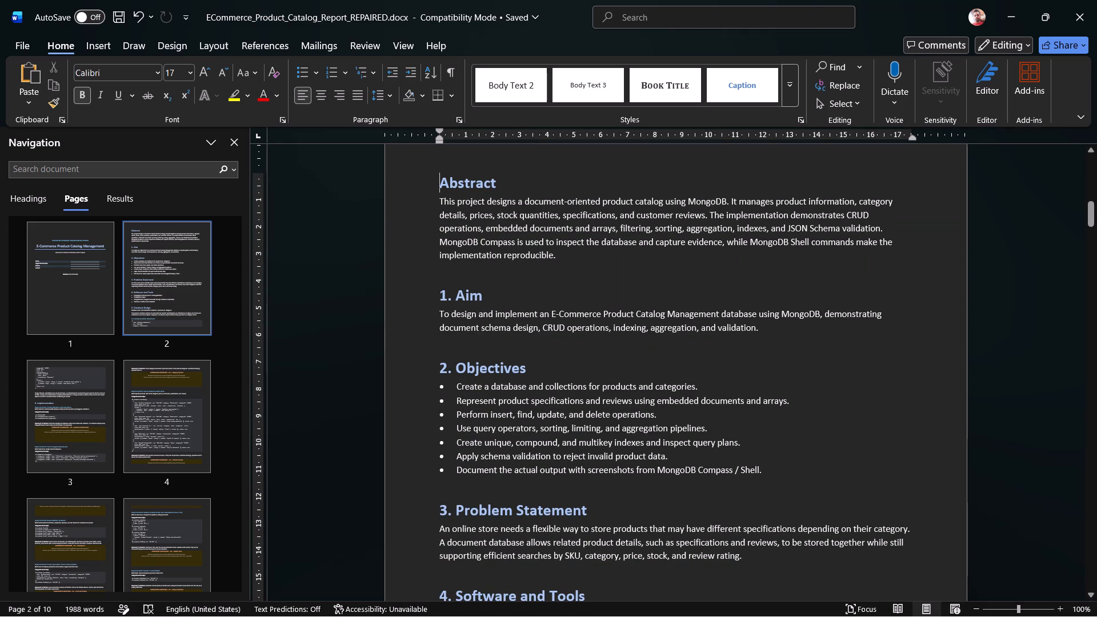
scroll(584, 280, down, 2)
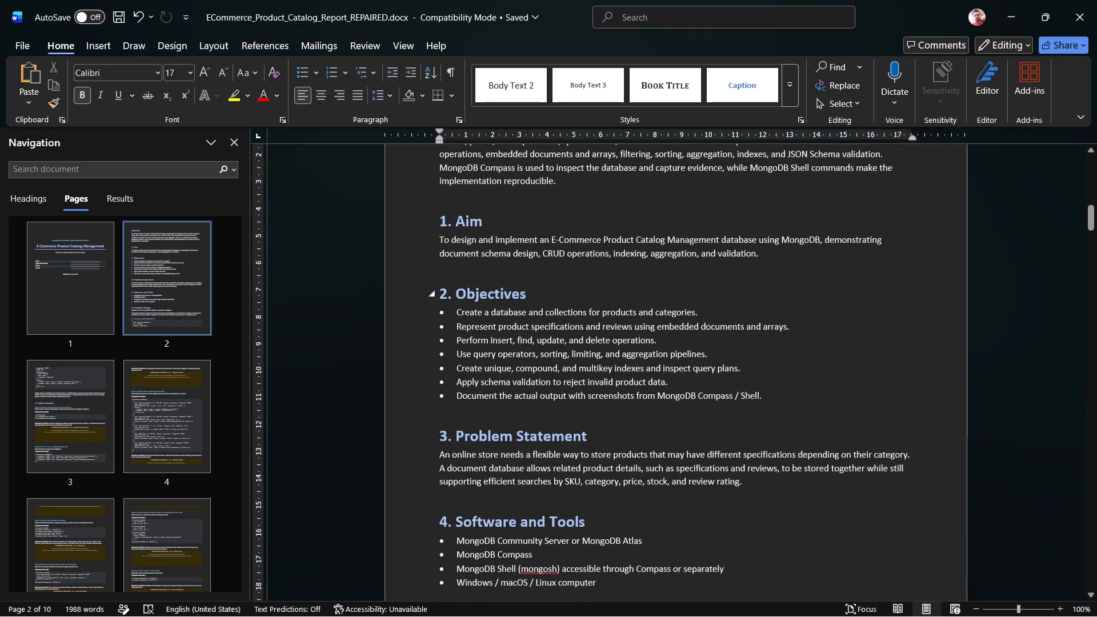
scroll(584, 280, down, 1)
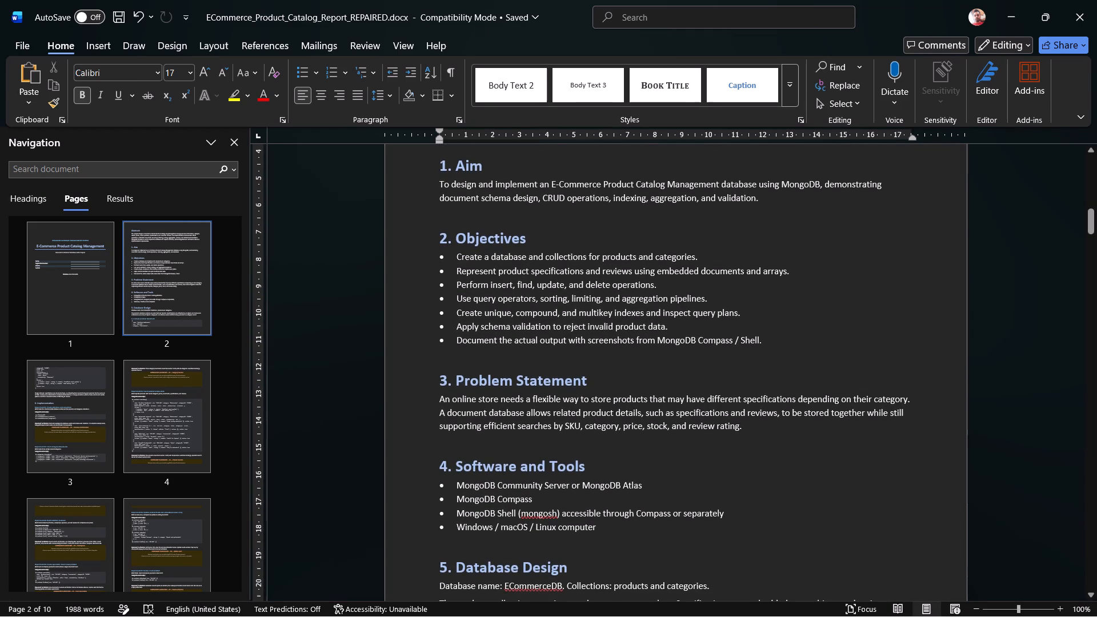
scroll(561, 293, down, 2)
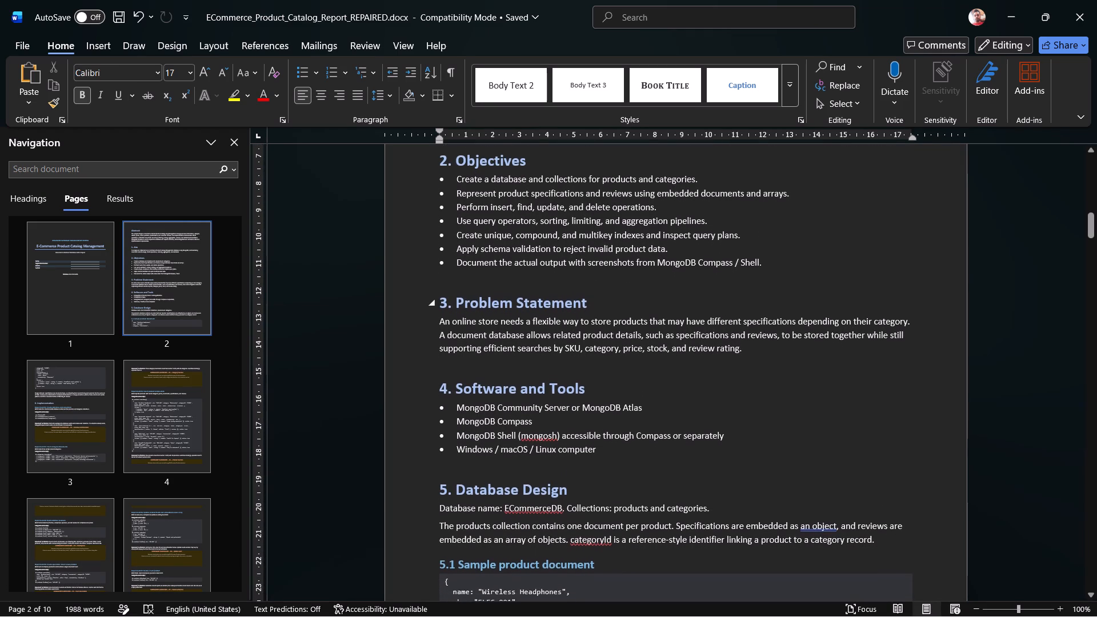
scroll(561, 293, down, 2)
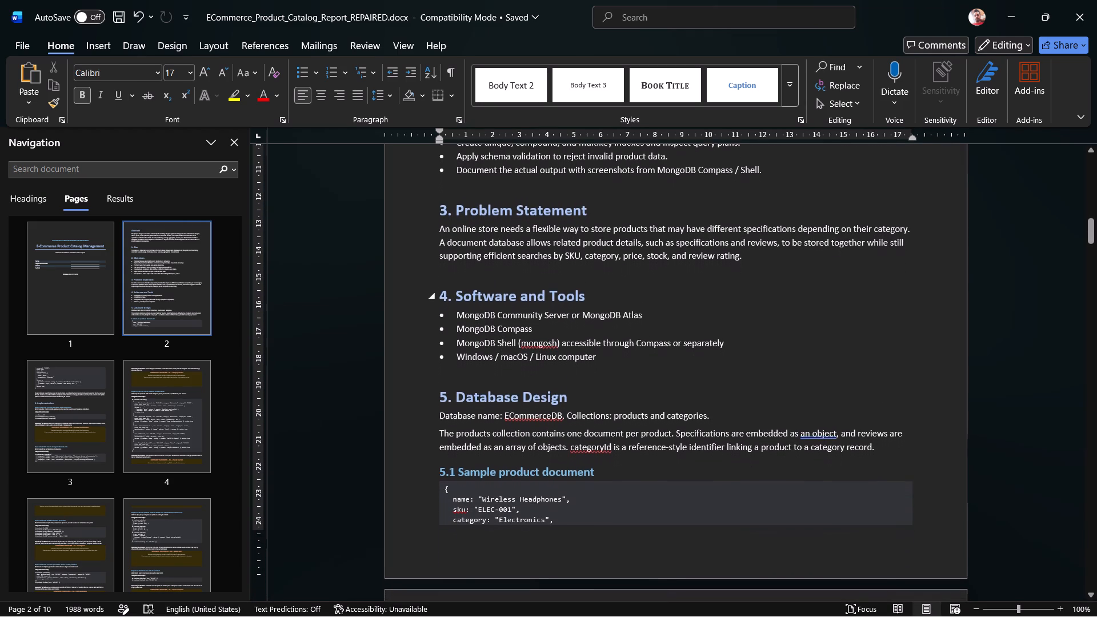
scroll(561, 293, down, 1)
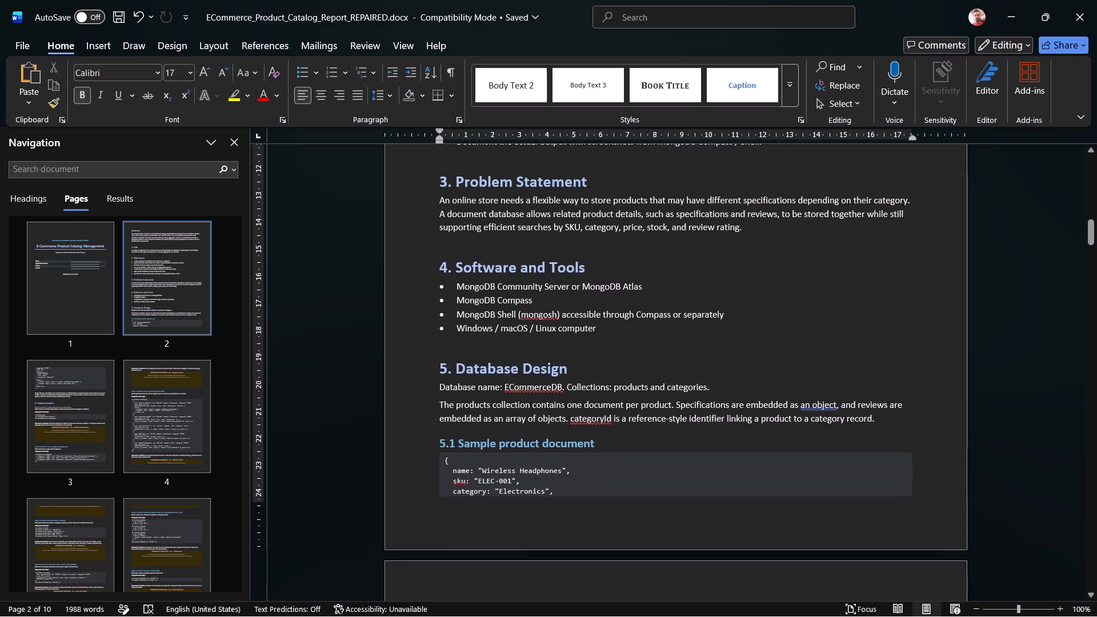
scroll(561, 293, down, 2)
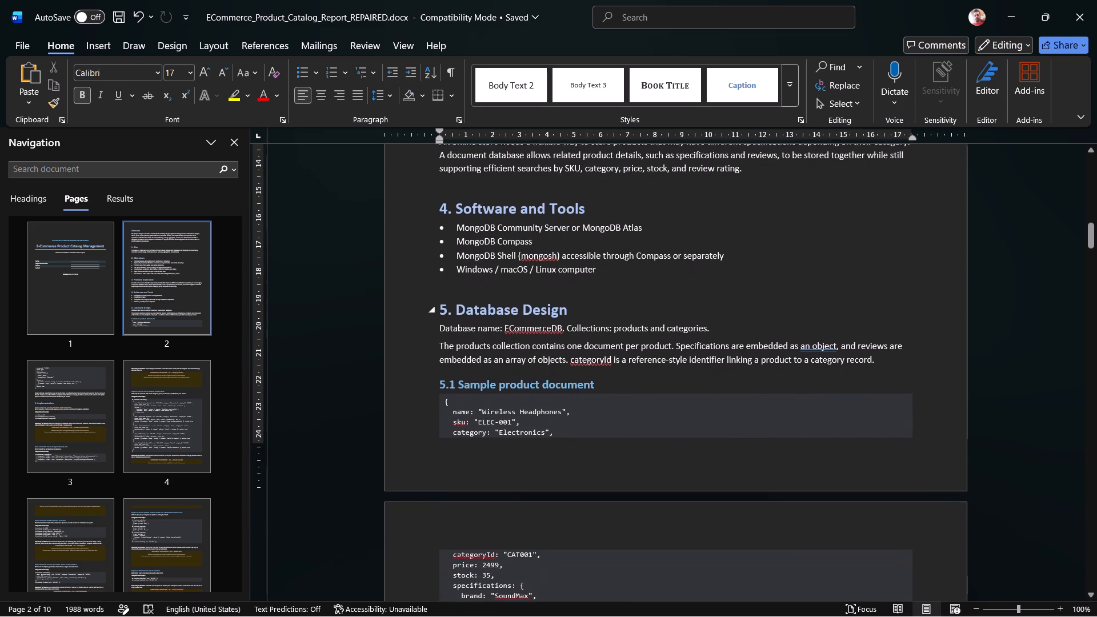
scroll(561, 293, down, 1)
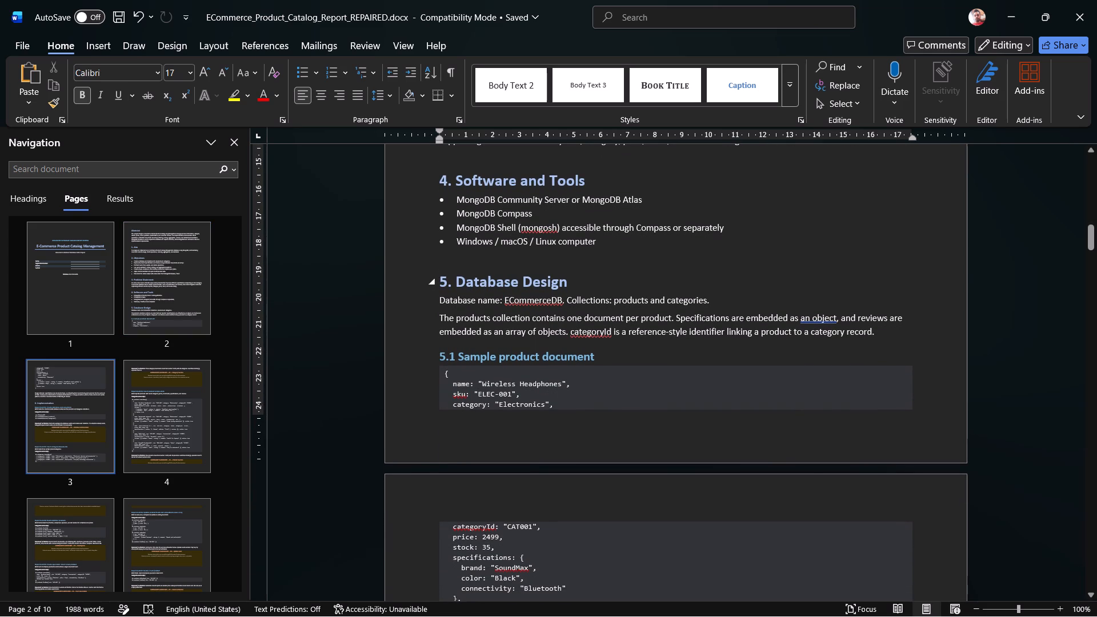
Delete the whole "4. Software and Tools" section, including its heading and all bullet points.
drag(599, 240, 498, 225)
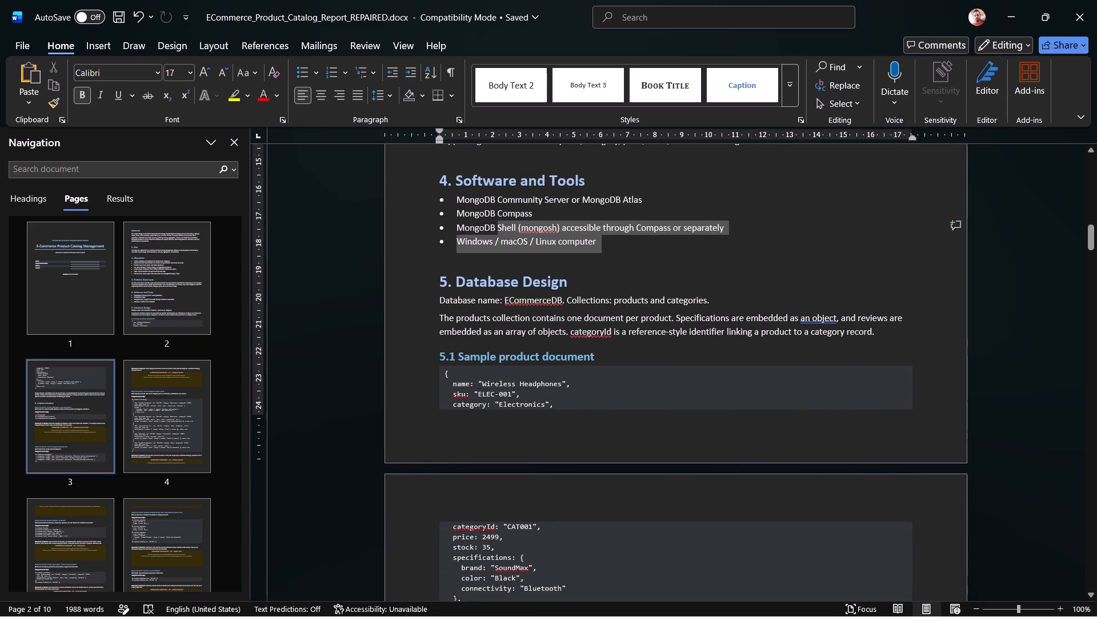
drag(498, 225, 447, 191)
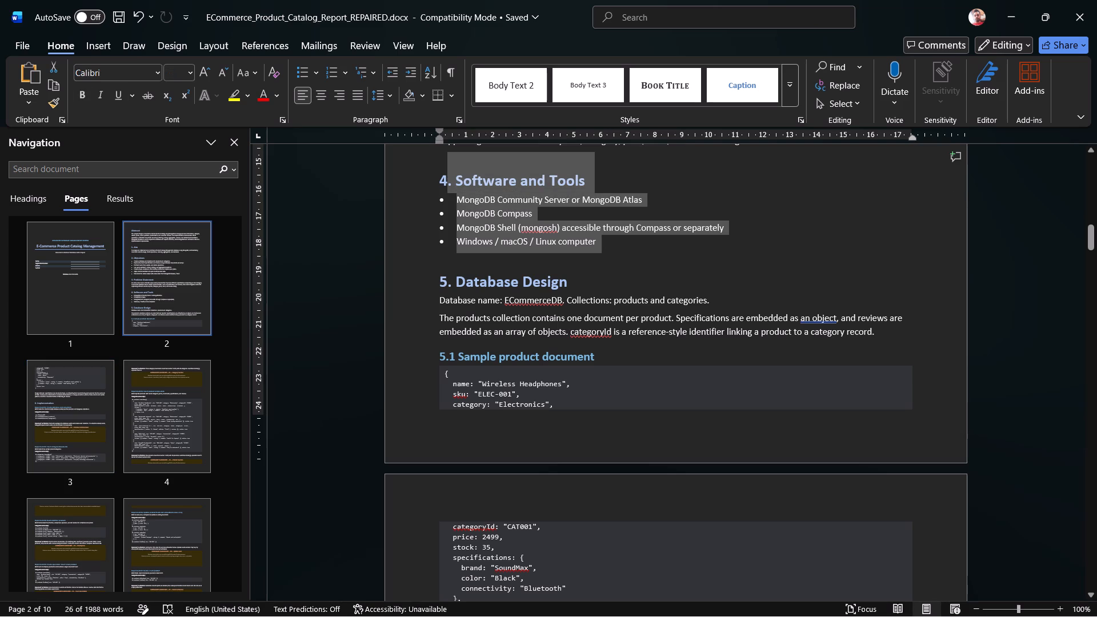
click(625, 240)
drag(606, 245, 440, 188)
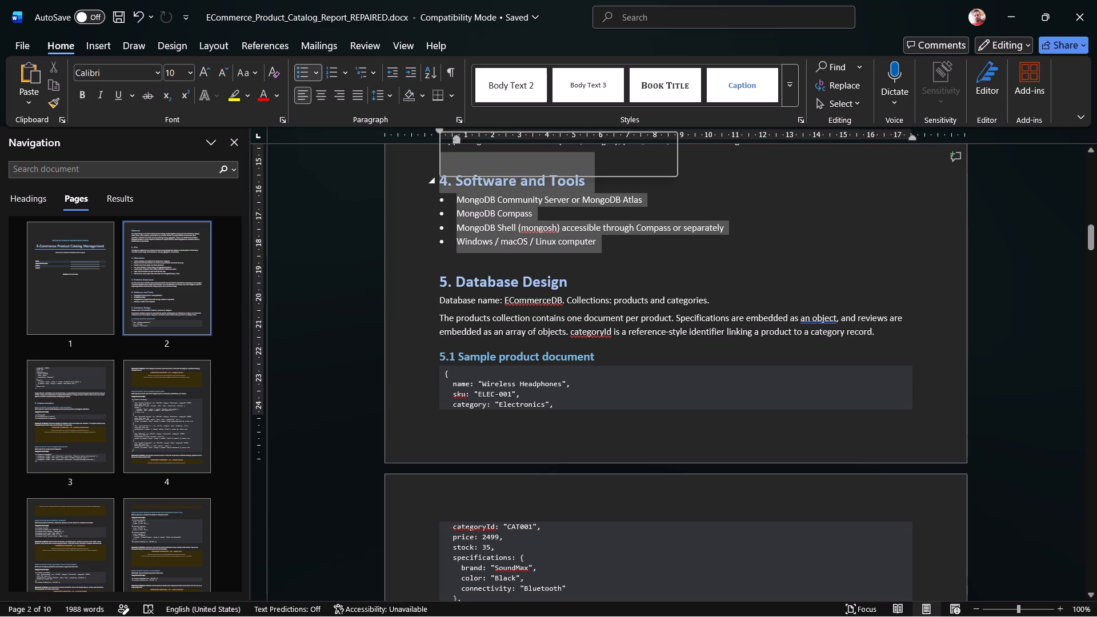
key(BackSpace)
Renumber the Database Design heading to 4 and its Sample product document subheading to 4.1.
scroll(457, 203, up, 1)
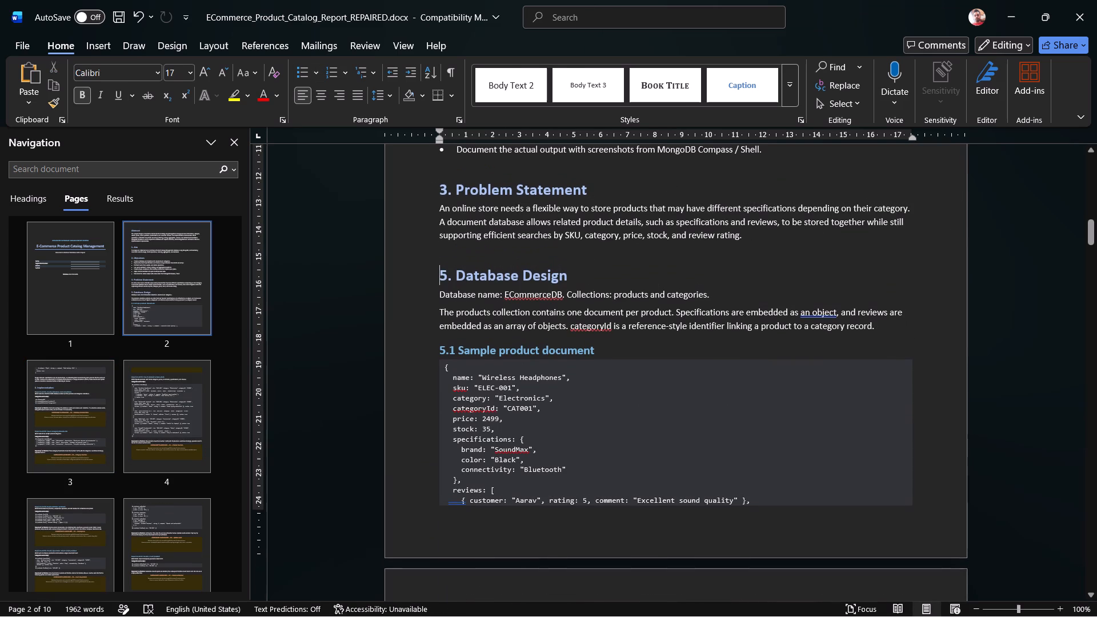
click(445, 280)
key(BackSpace)
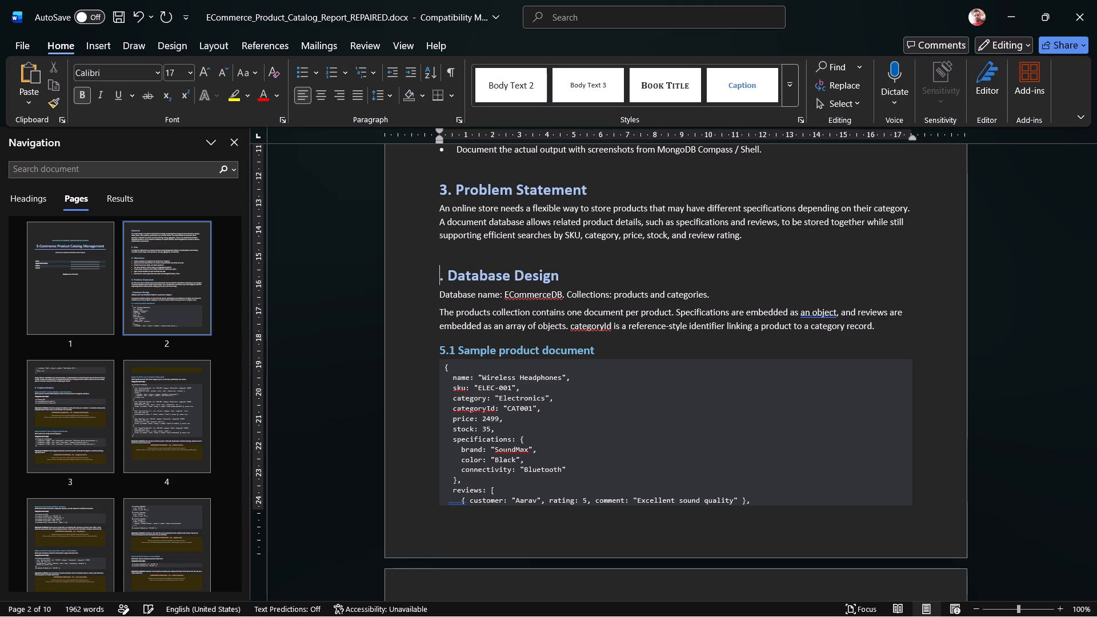
key(4)
scroll(560, 339, down, 1)
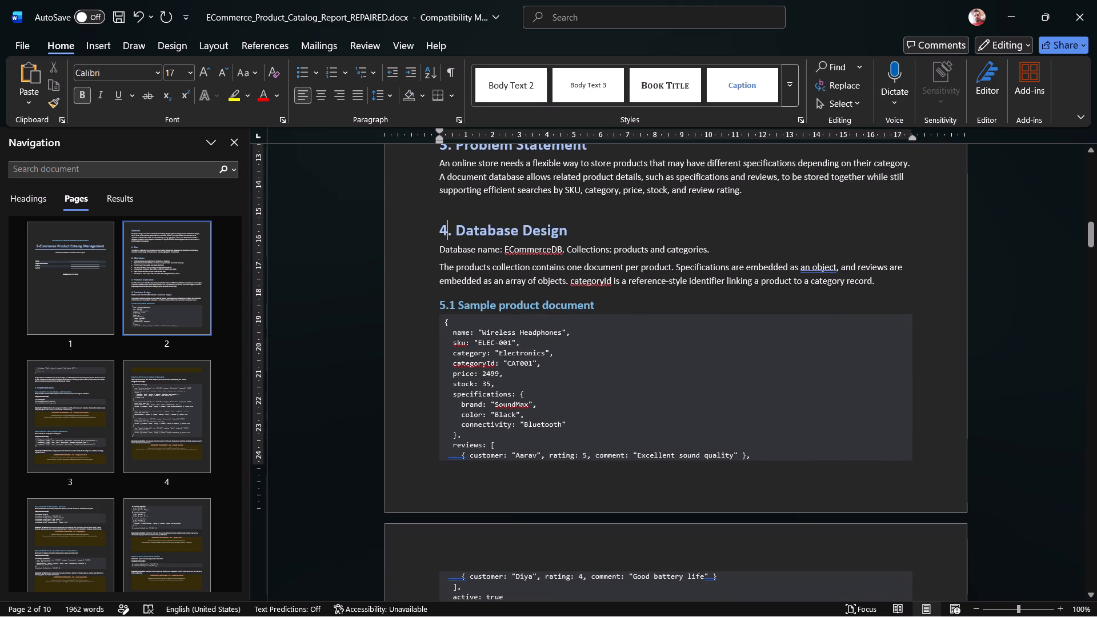
click(444, 308)
key(BackSpace)
key(4)
Renumber the Implementation heading to 5.
scroll(459, 358, down, 2)
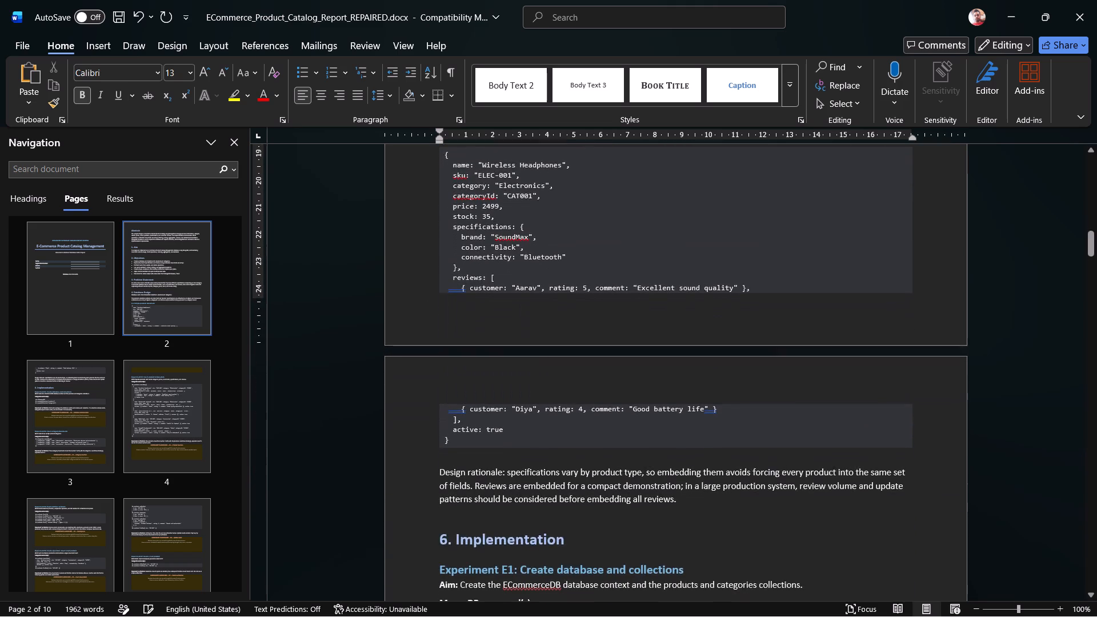
scroll(459, 358, down, 3)
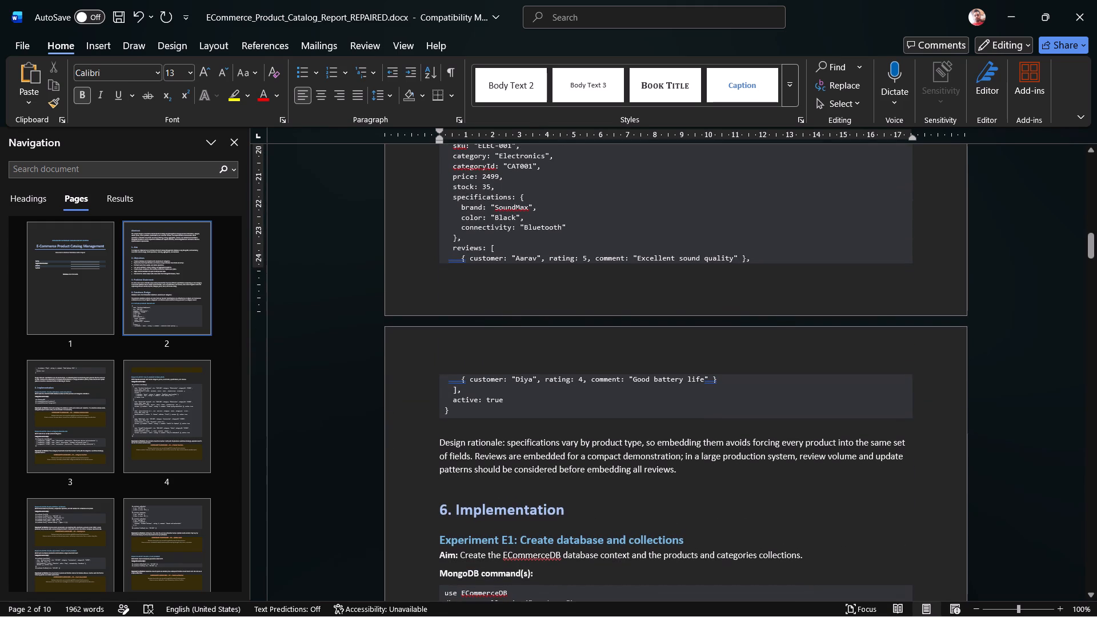
scroll(459, 358, down, 3)
scroll(459, 358, up, 1)
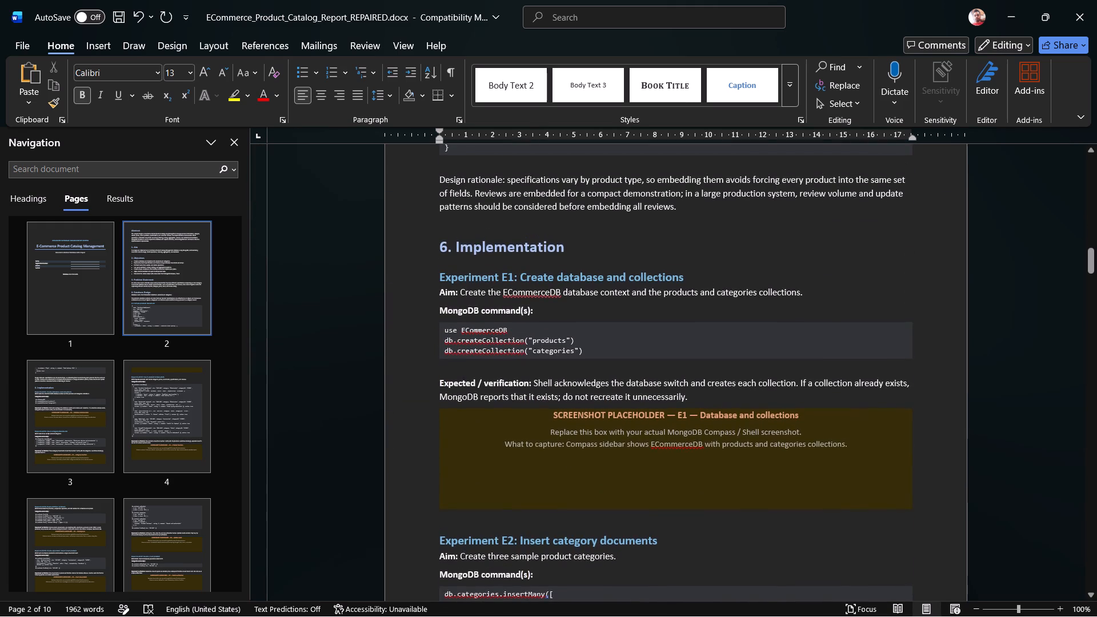
scroll(459, 358, up, 1)
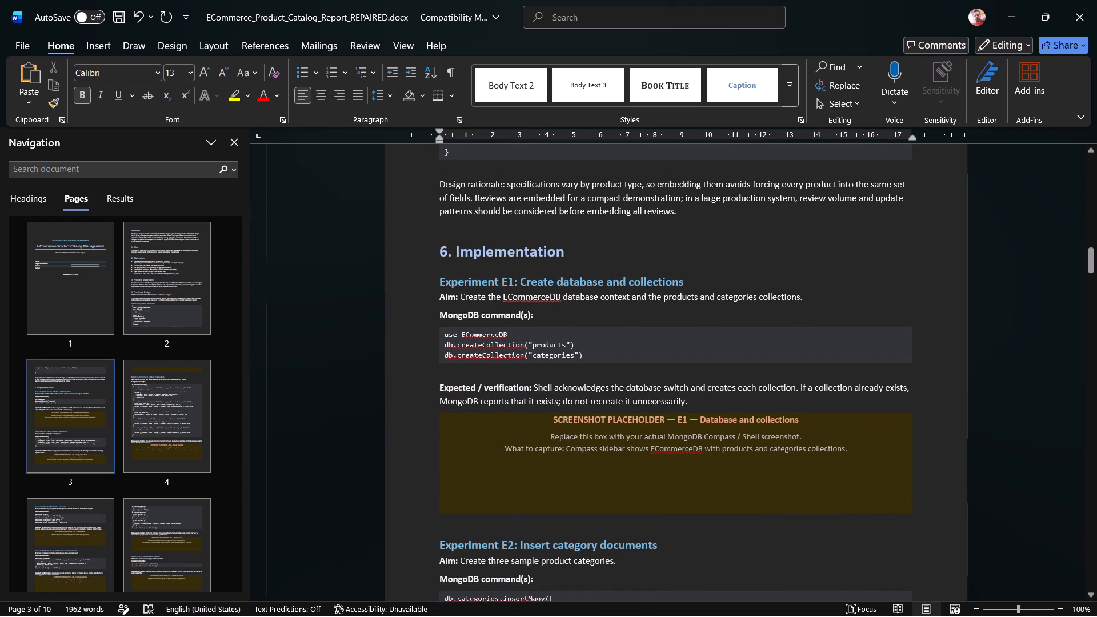
click(449, 251)
key(BackSpace)
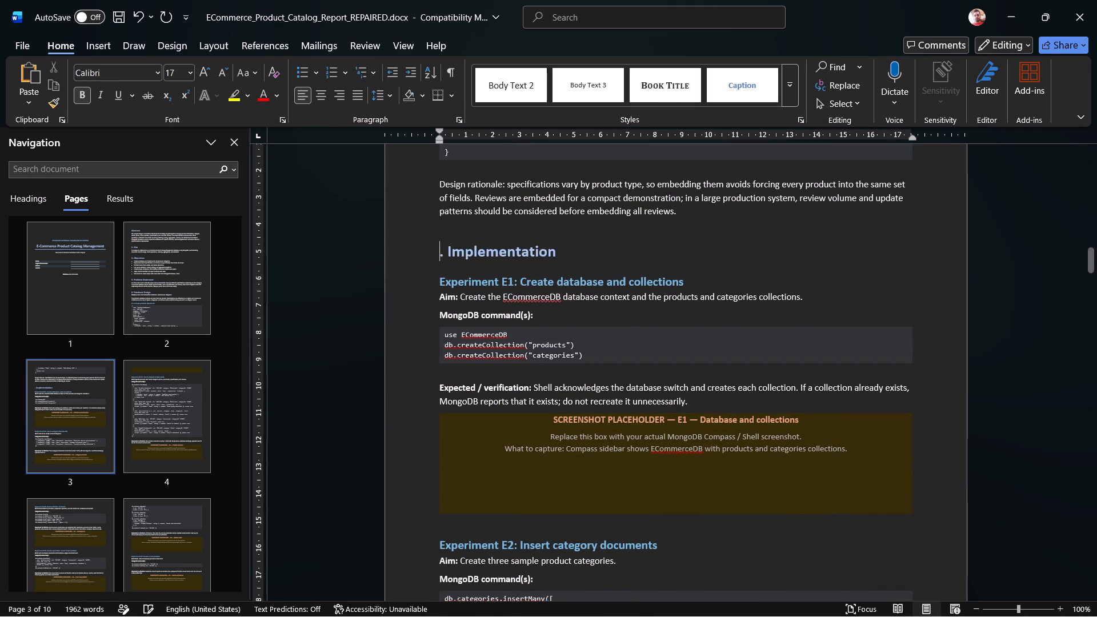
key(5)
Review the Implementation section's experiments, from E1 database creation through the E10 and E11 index experiments.
scroll(452, 297, down, 2)
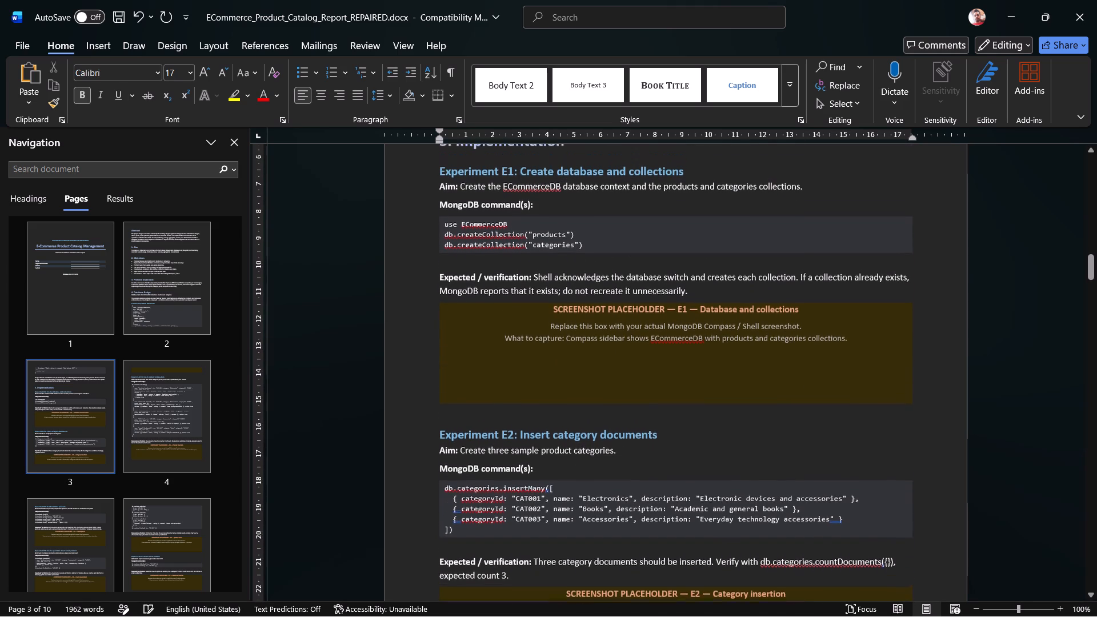
scroll(452, 297, down, 6)
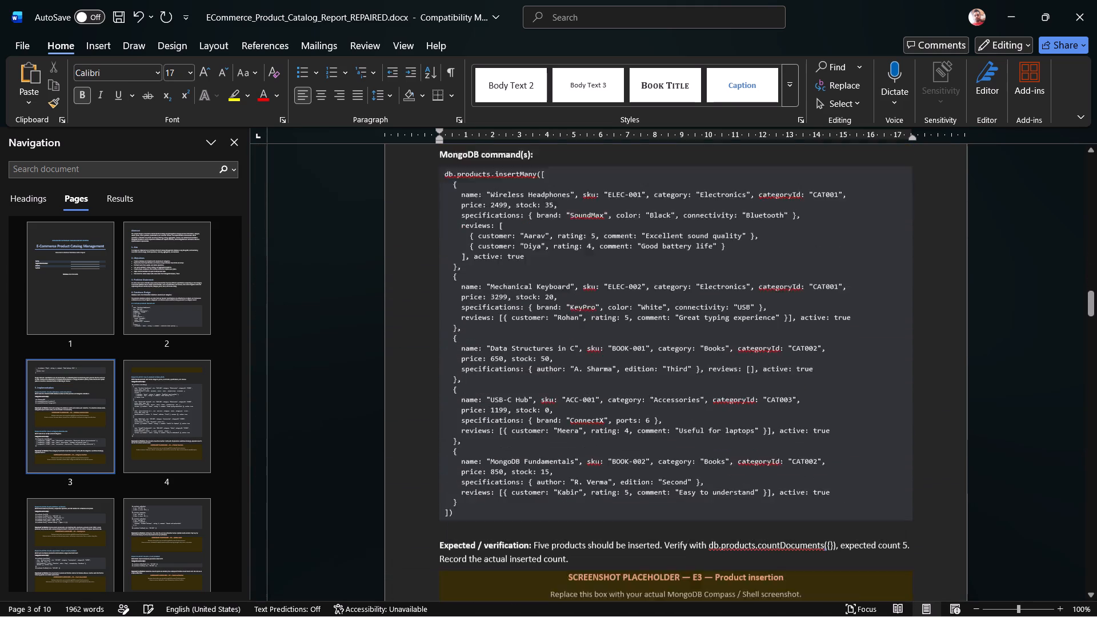
scroll(452, 297, down, 4)
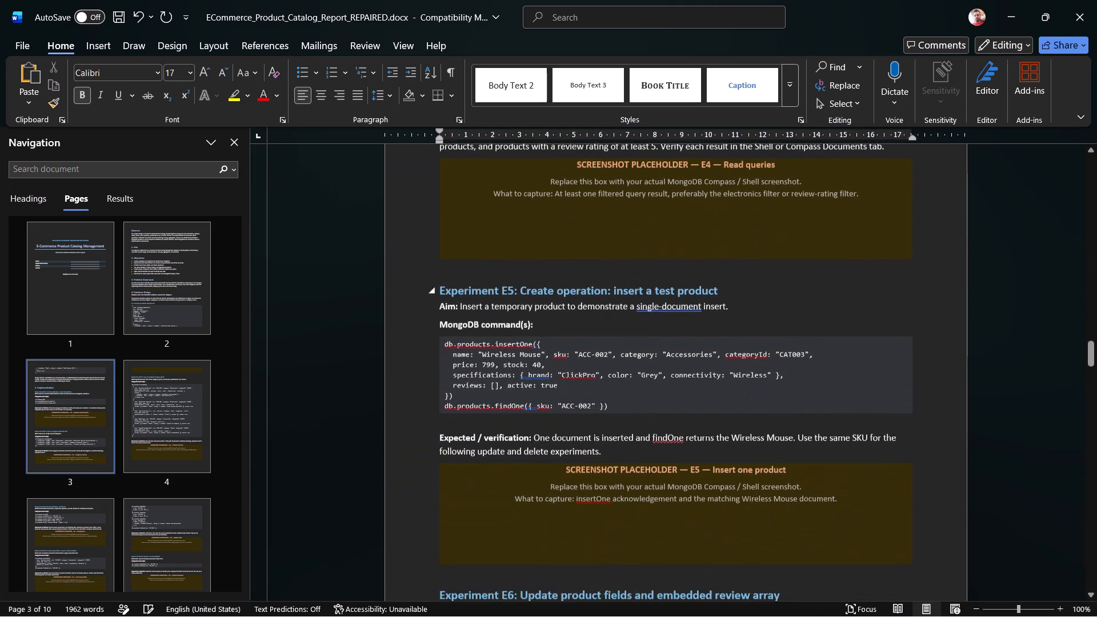
scroll(452, 297, down, 3)
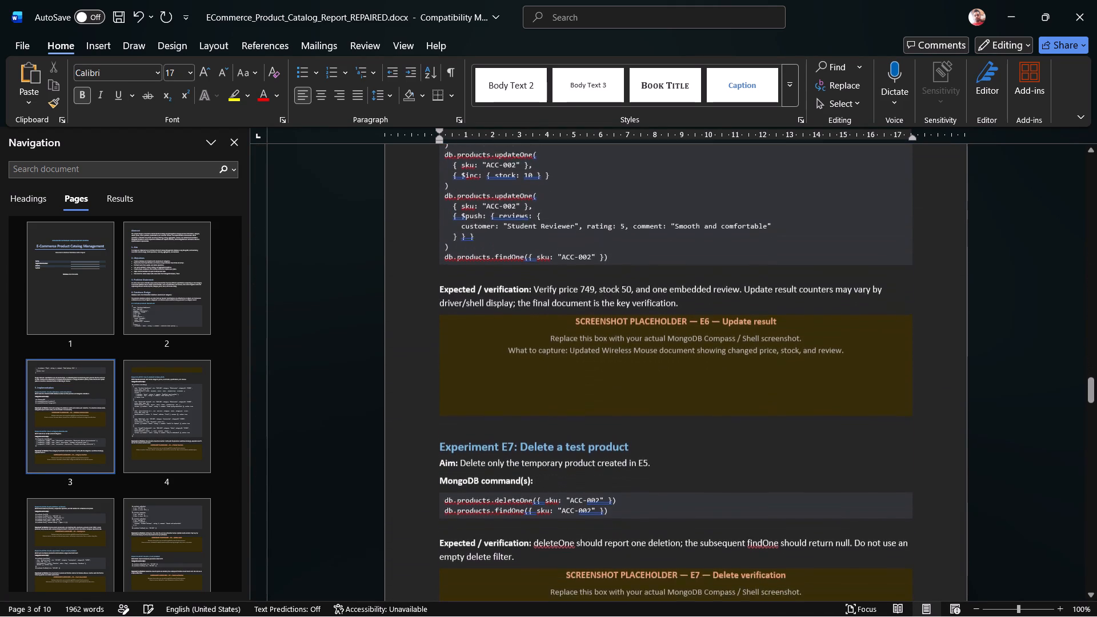
scroll(452, 297, down, 5)
scroll(452, 297, up, 2)
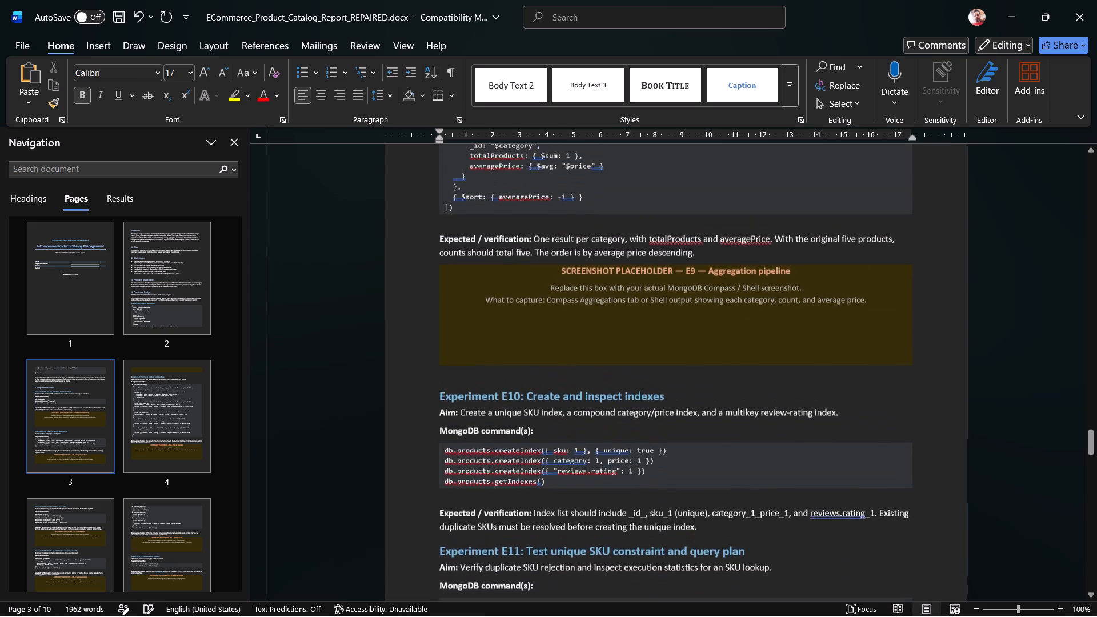
scroll(452, 297, up, 2)
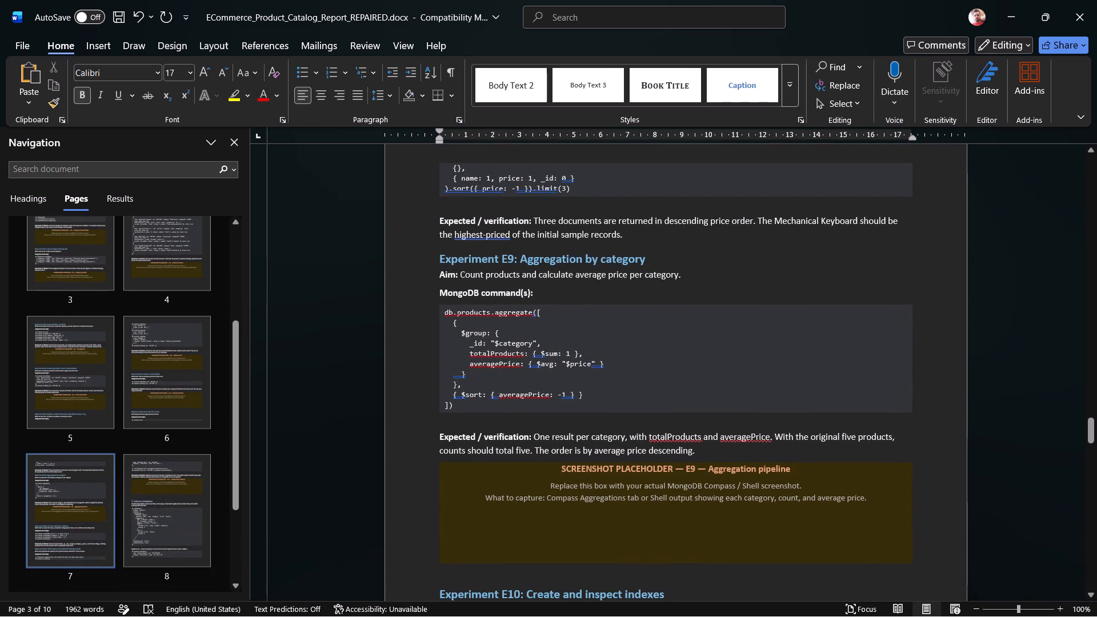
scroll(509, 296, up, 1)
Renumber the Schema Validation heading to 6.
scroll(509, 296, down, 2)
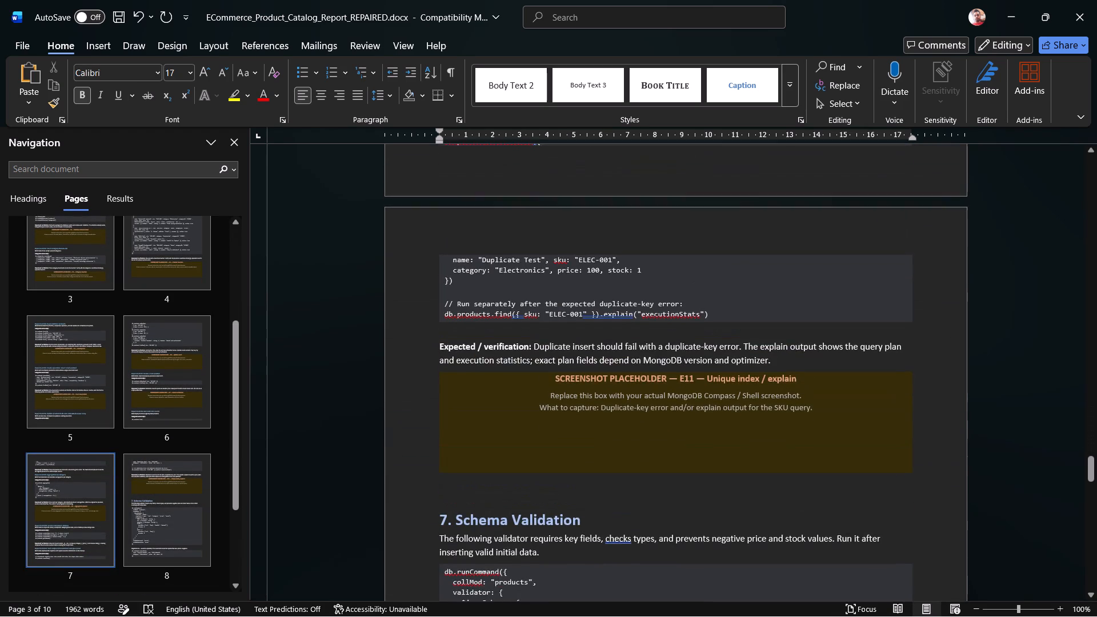
scroll(509, 296, down, 1)
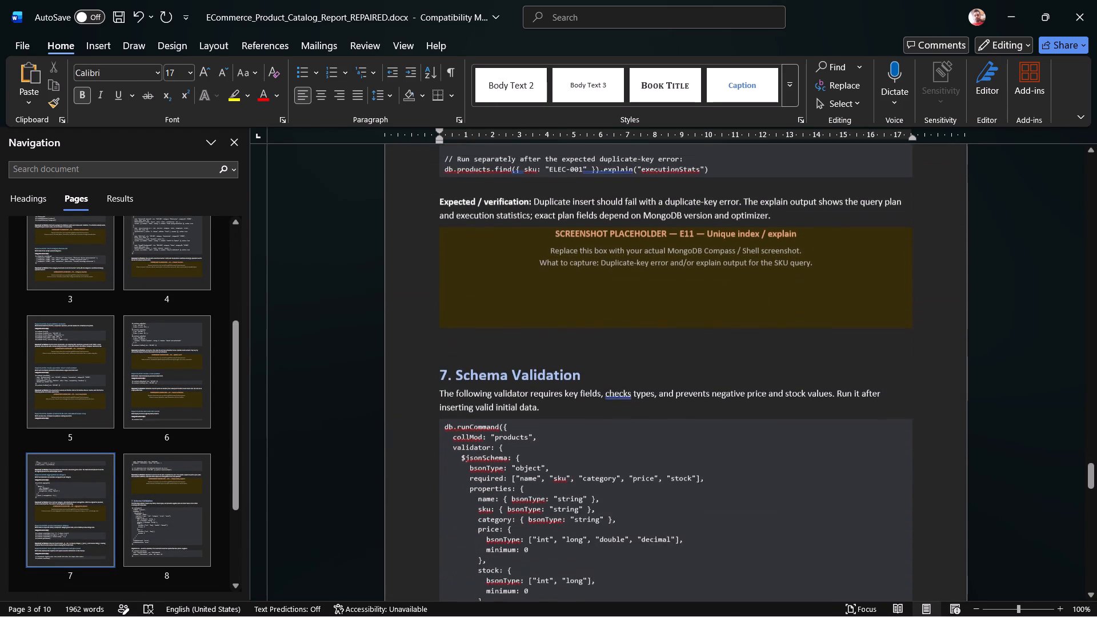
click(451, 339)
key(Left)
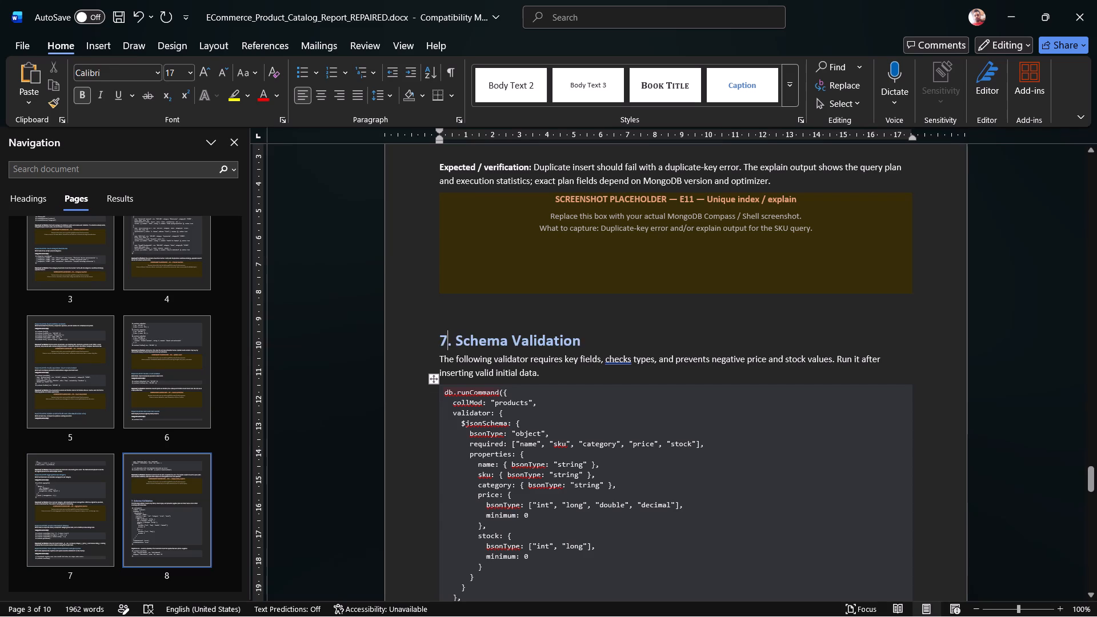
key(BackSpace)
key(6)
Delete the "8. Output Verification and Observations" and "Testing Summary" sections, including their headings, text and tables.
scroll(463, 391, down, 6)
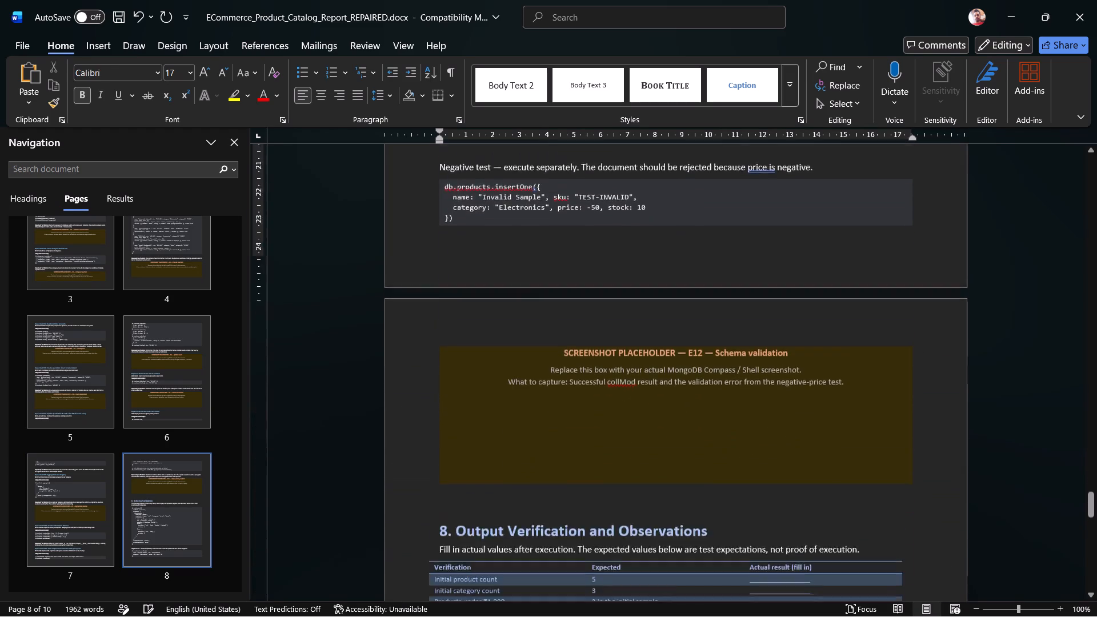
scroll(463, 391, down, 3)
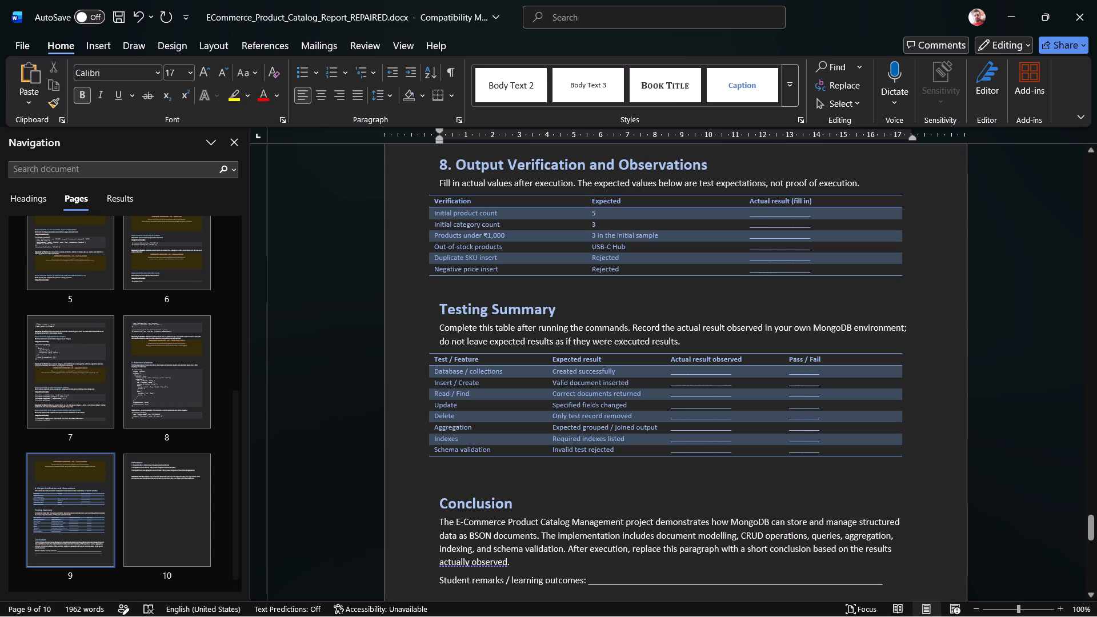
scroll(441, 170, down, 4)
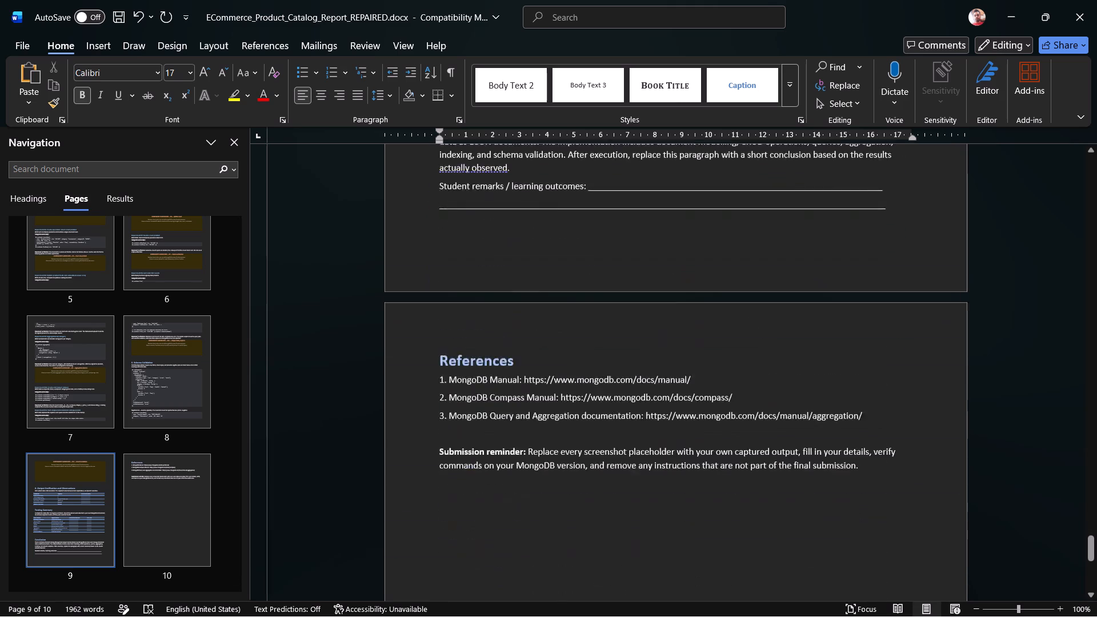
scroll(441, 170, up, 3)
scroll(458, 220, up, 2)
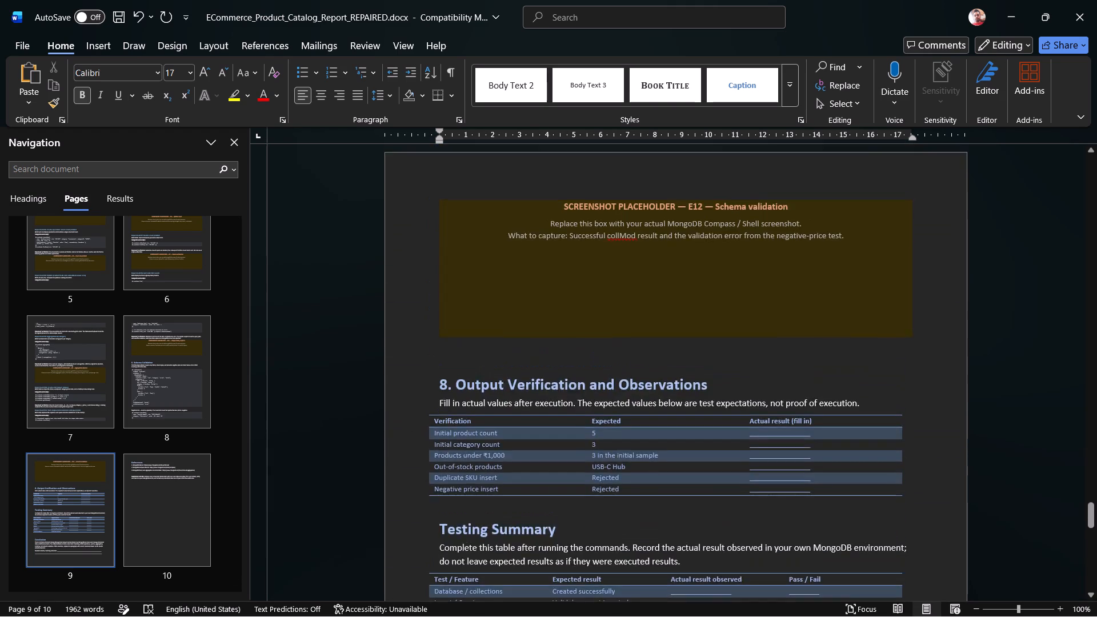
drag(430, 255, 813, 476)
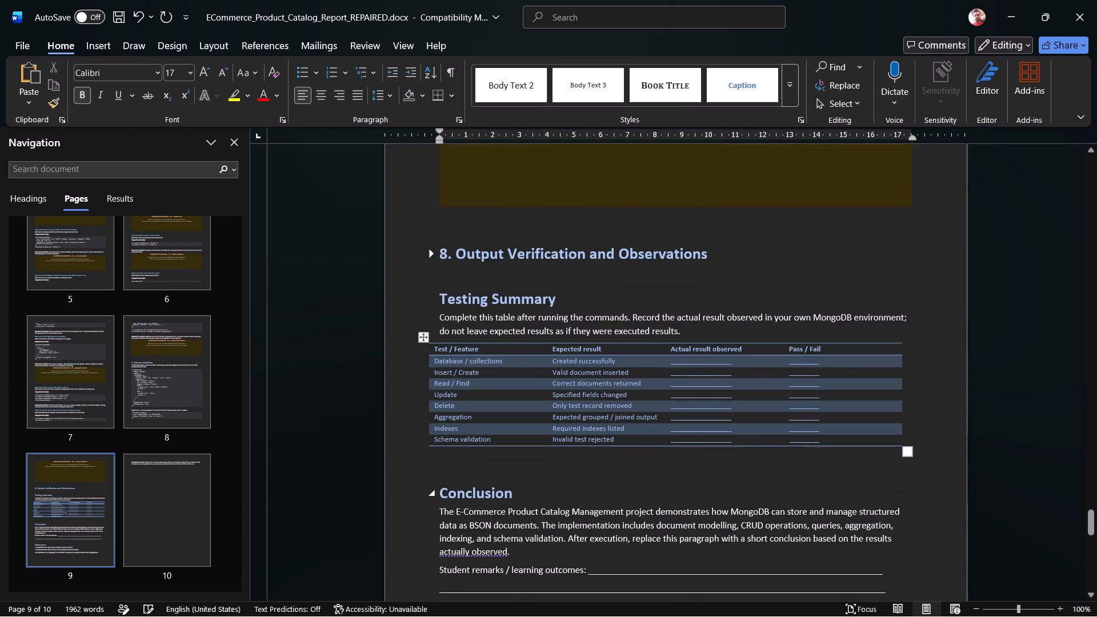
drag(813, 476, 809, 469)
click(452, 242)
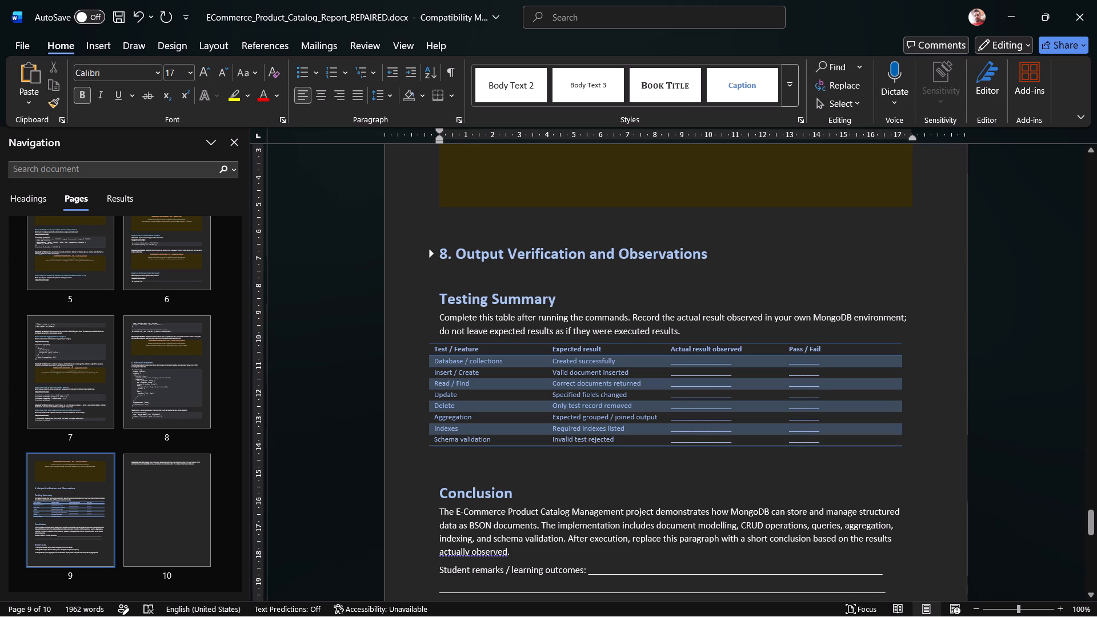
click(434, 227)
drag(434, 227, 919, 580)
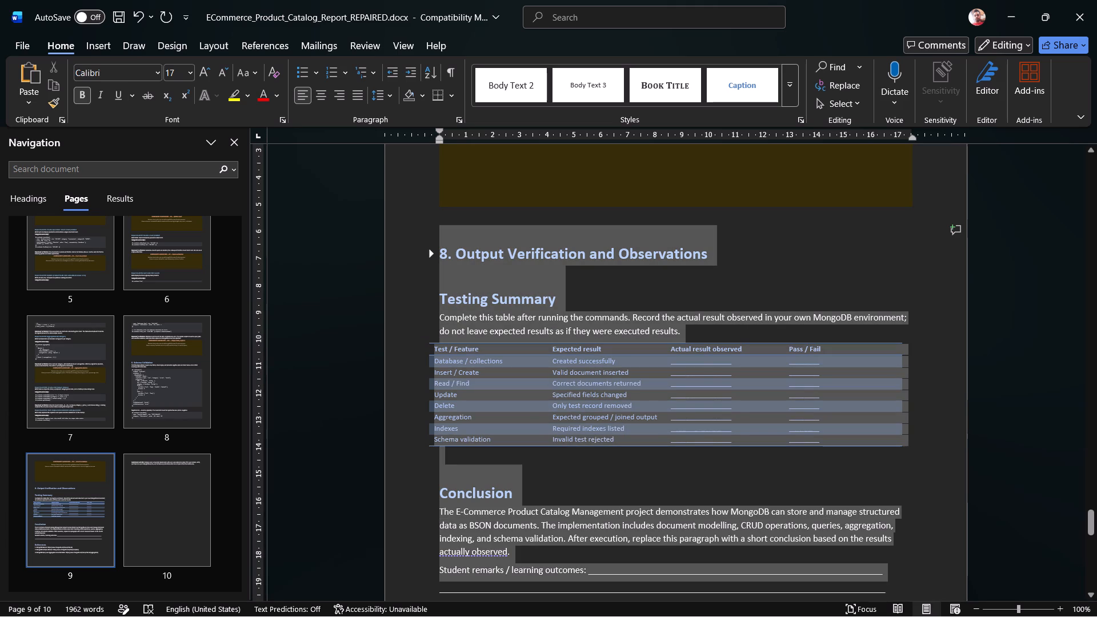
drag(919, 580, 904, 454)
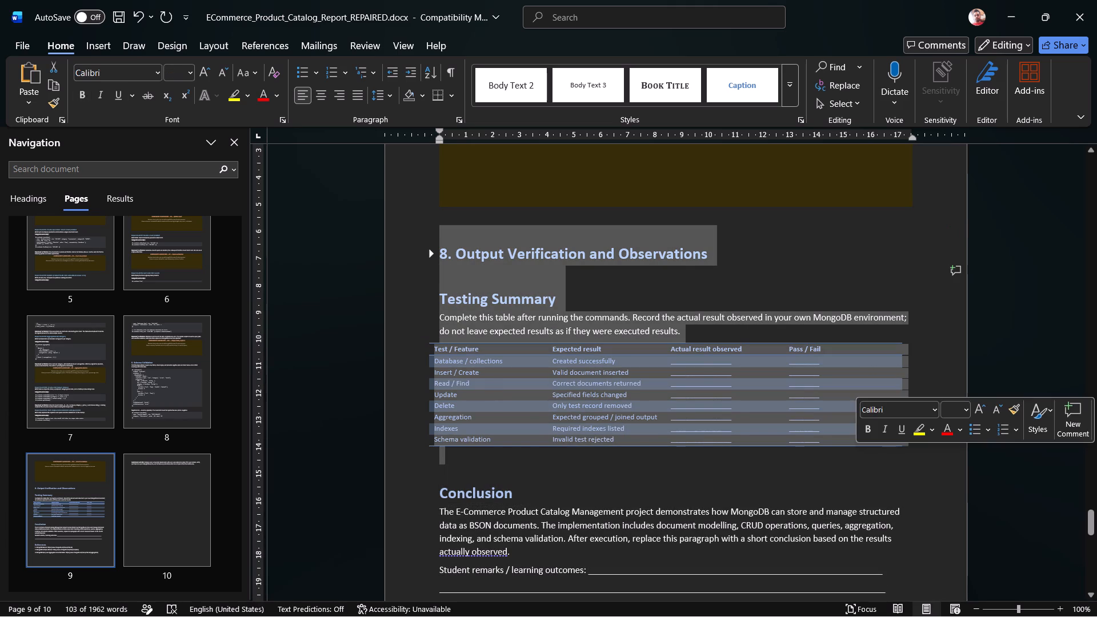
key(BackSpace)
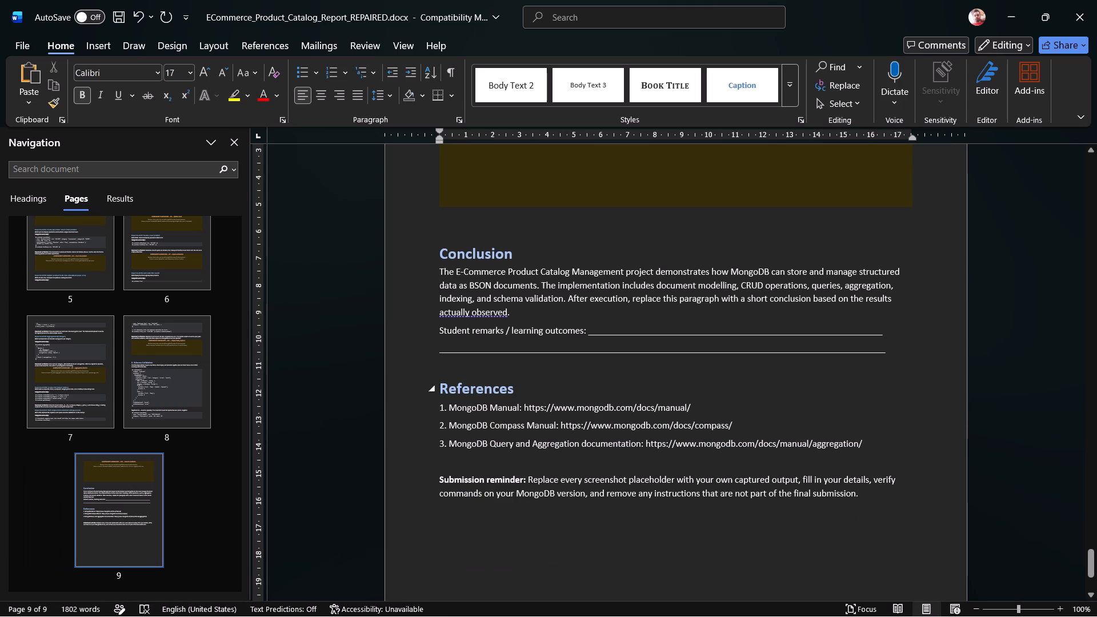
Delete the References section together with the submission reminder paragraph at the end of the report.
drag(421, 368, 888, 490)
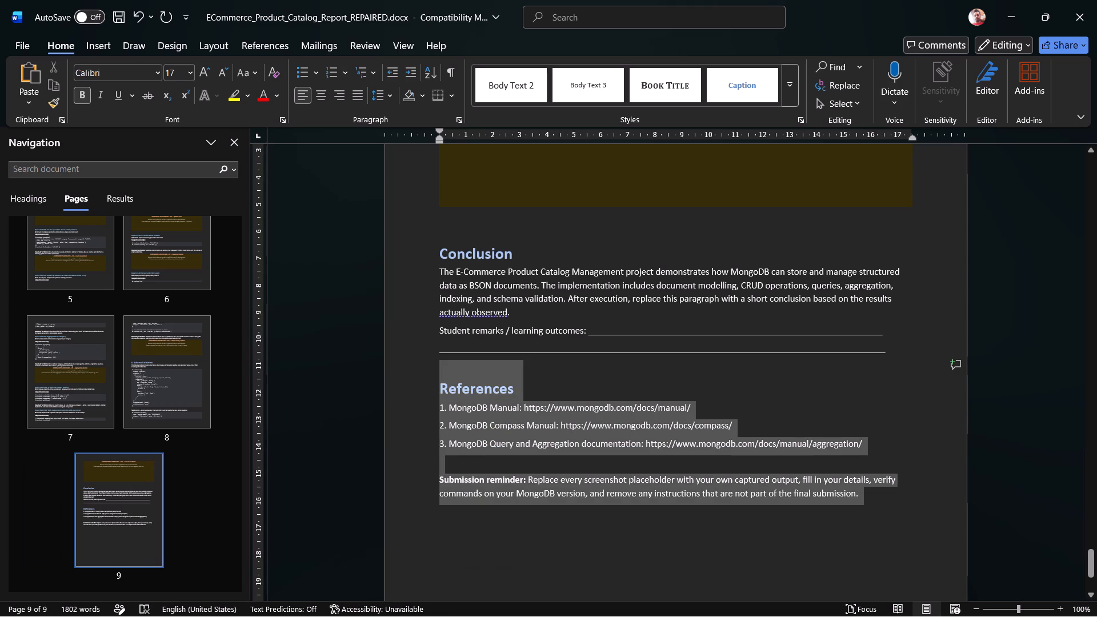
drag(888, 490, 893, 493)
key(BackSpace)
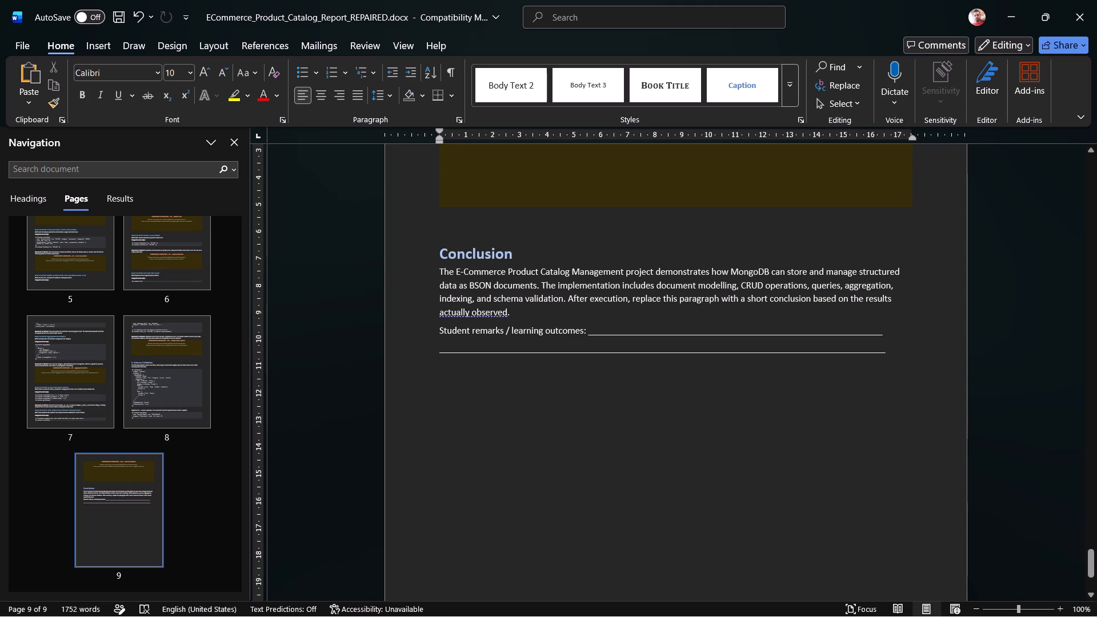
Delete the "Student remarks / learning outcomes" line and its blank fill-in rule below the Conclusion paragraph.
drag(906, 351, 421, 331)
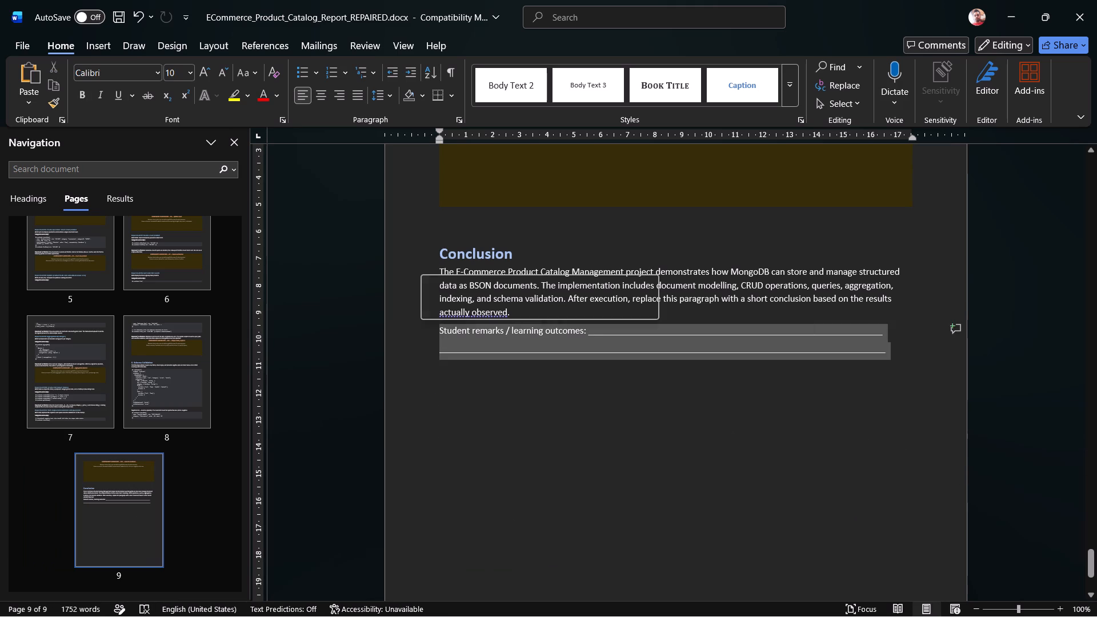
key(BackSpace)
key(BackSpace)
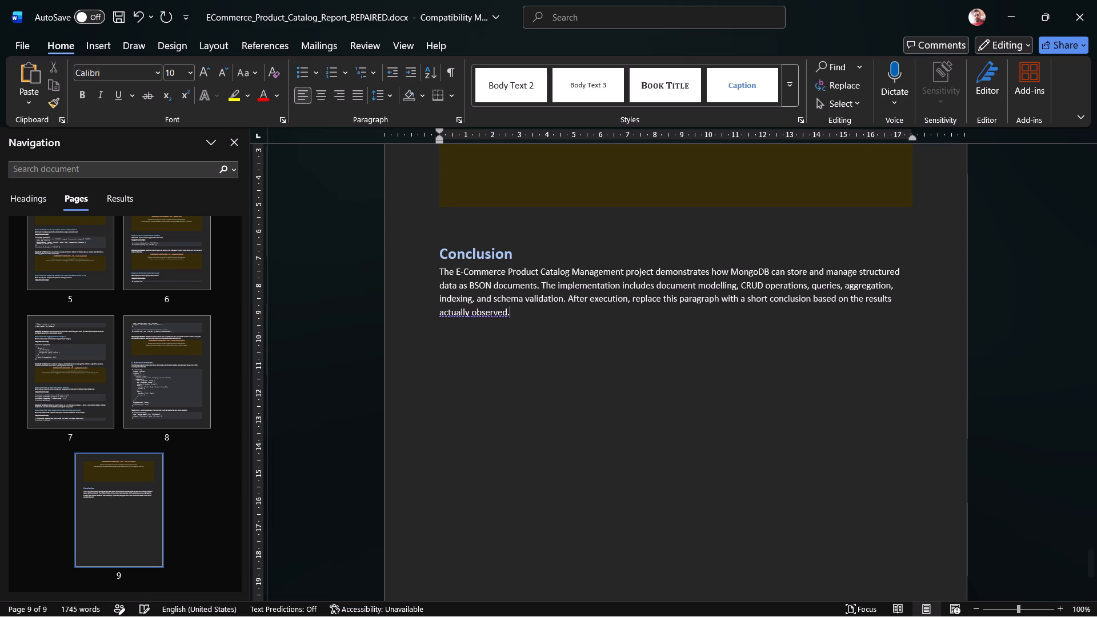
Accept the conciseness suggestion replacing "actually observed" with "observed" in the Conclusion paragraph.
click(499, 317)
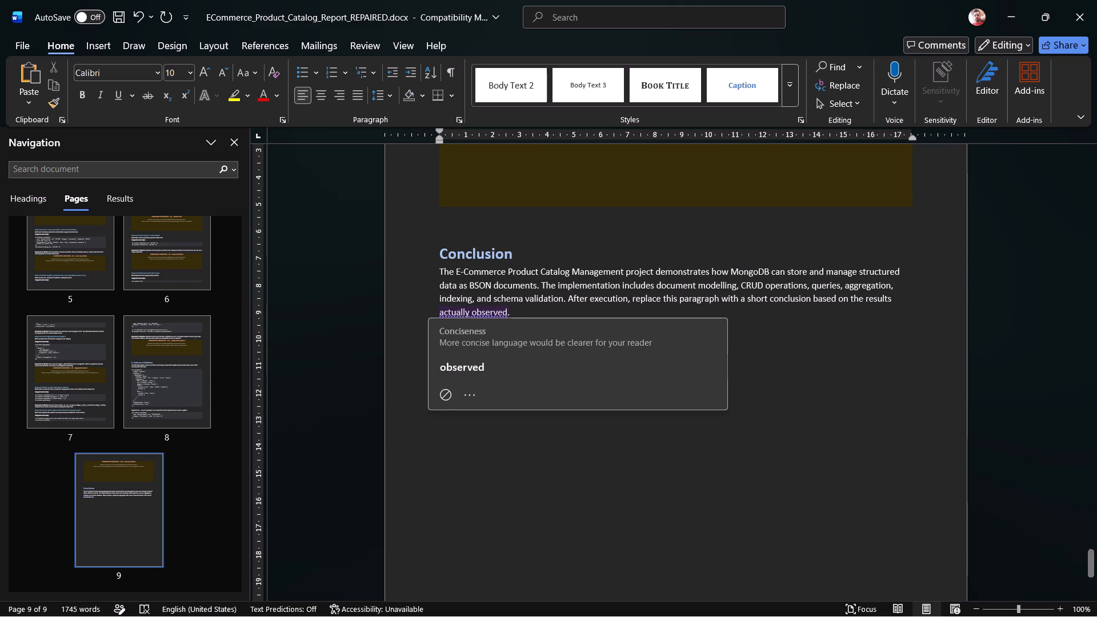
click(489, 371)
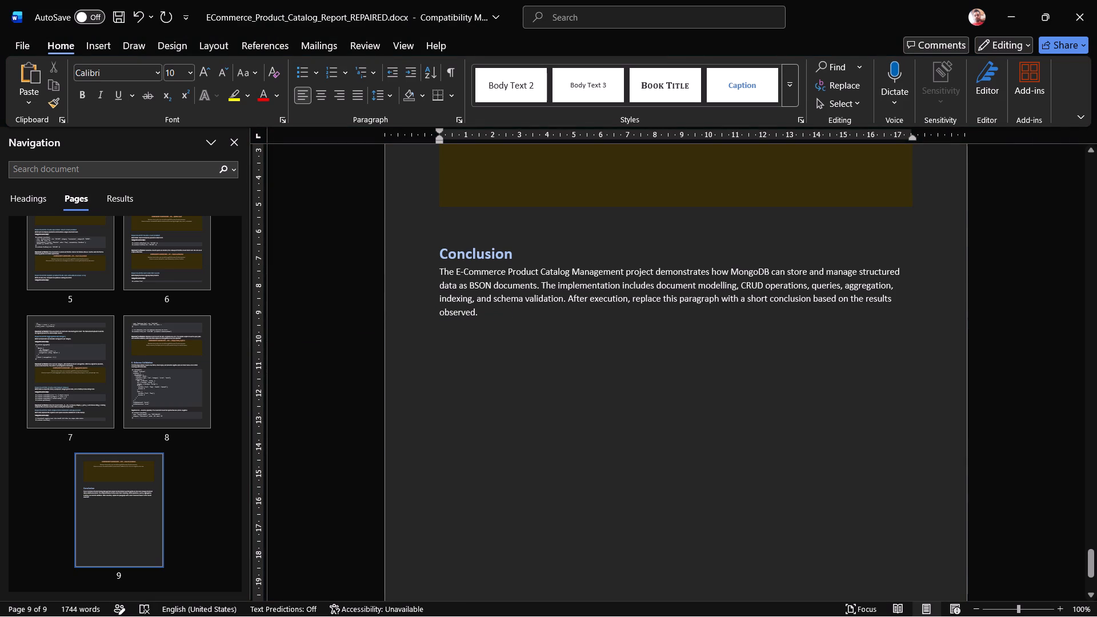
Review the edited report from the Conclusion back to the cover page, checking the Abstract through Database Design sections and their numbering.
scroll(807, 327, up, 3)
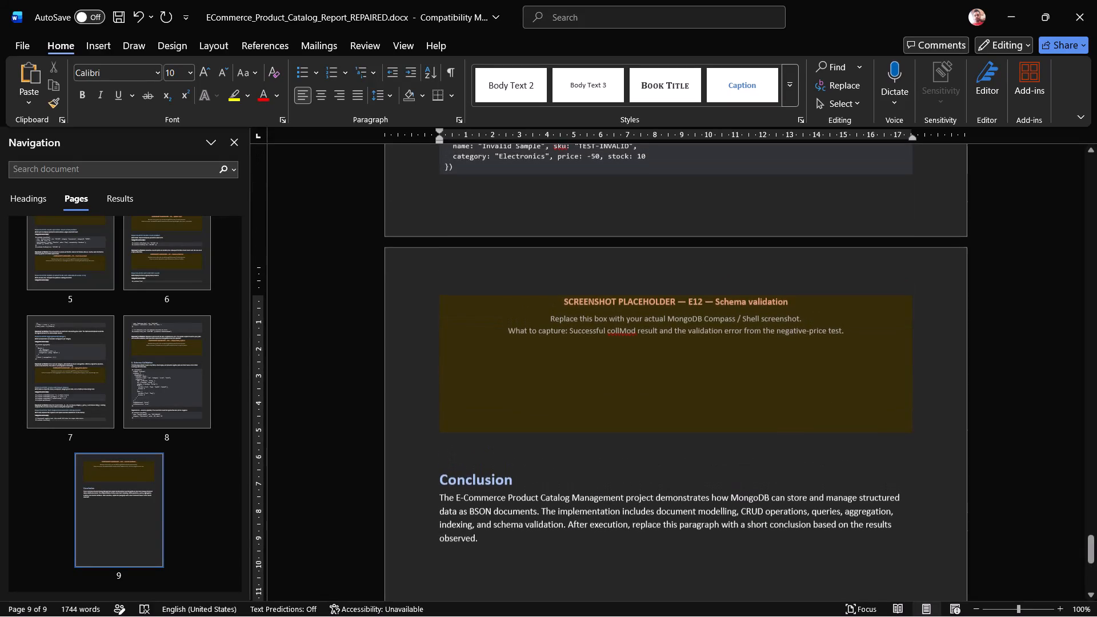
scroll(807, 327, up, 2)
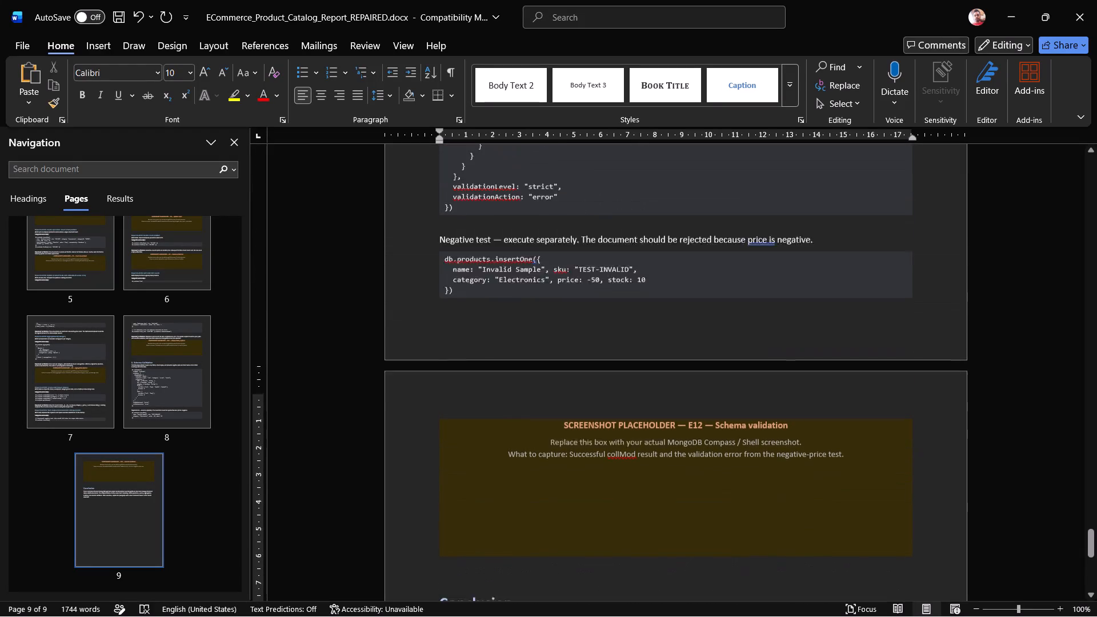
scroll(807, 327, up, 3)
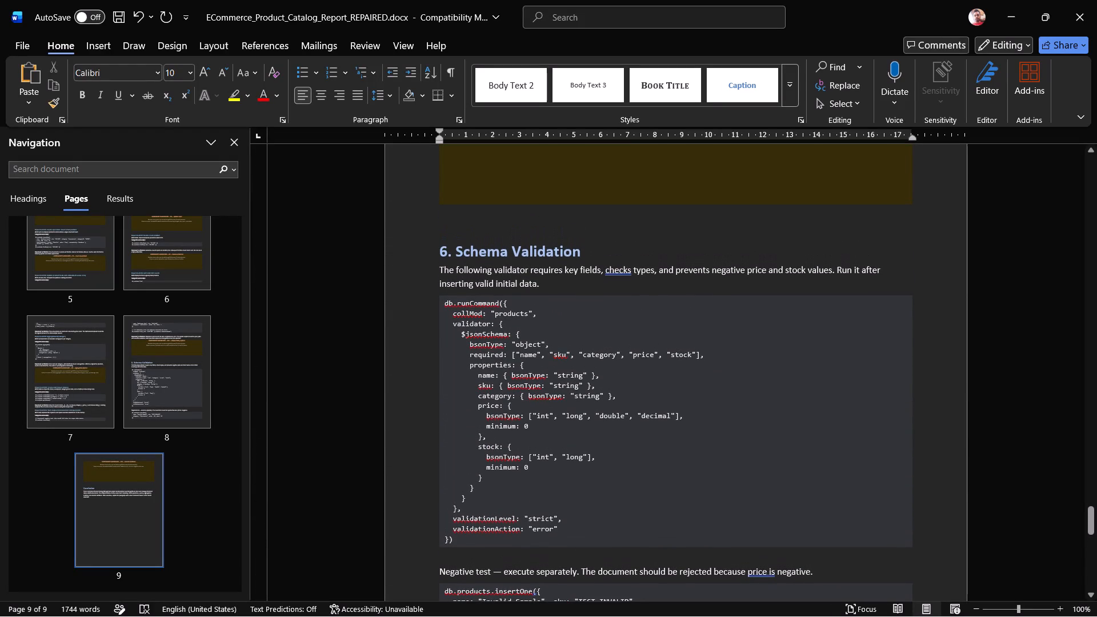
scroll(807, 327, up, 3)
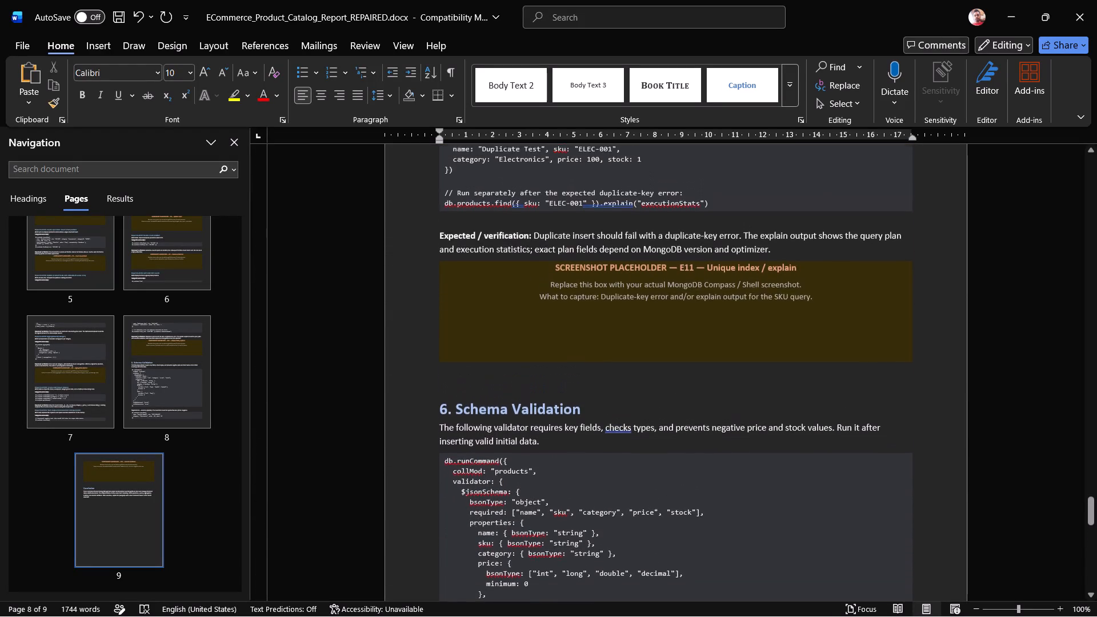
scroll(807, 327, up, 12)
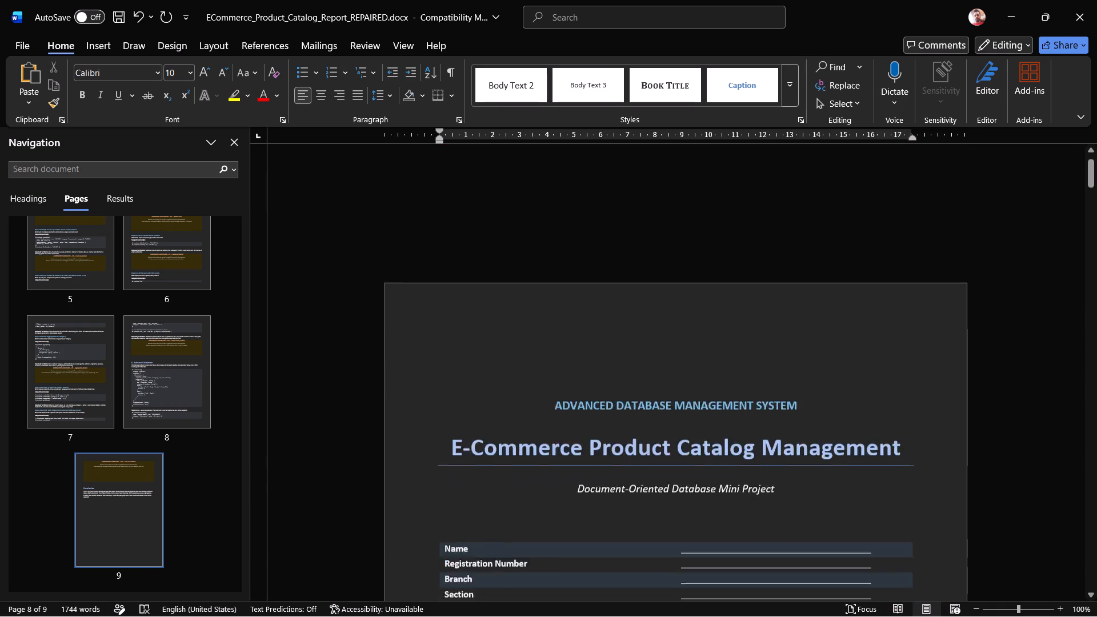
scroll(807, 327, up, 4)
scroll(690, 343, down, 5)
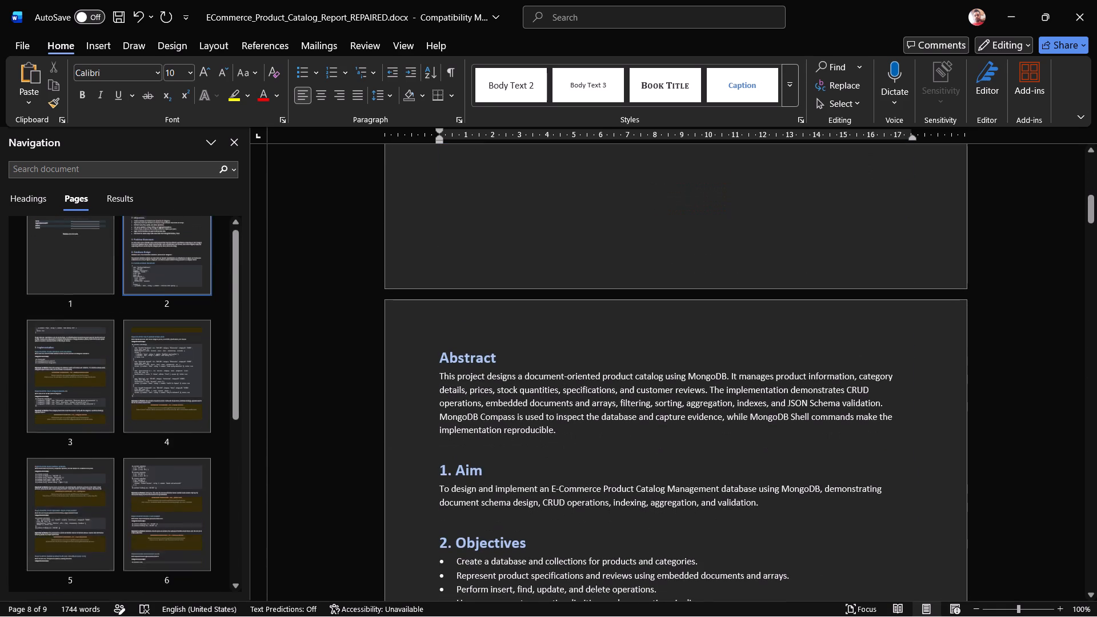
scroll(690, 343, down, 2)
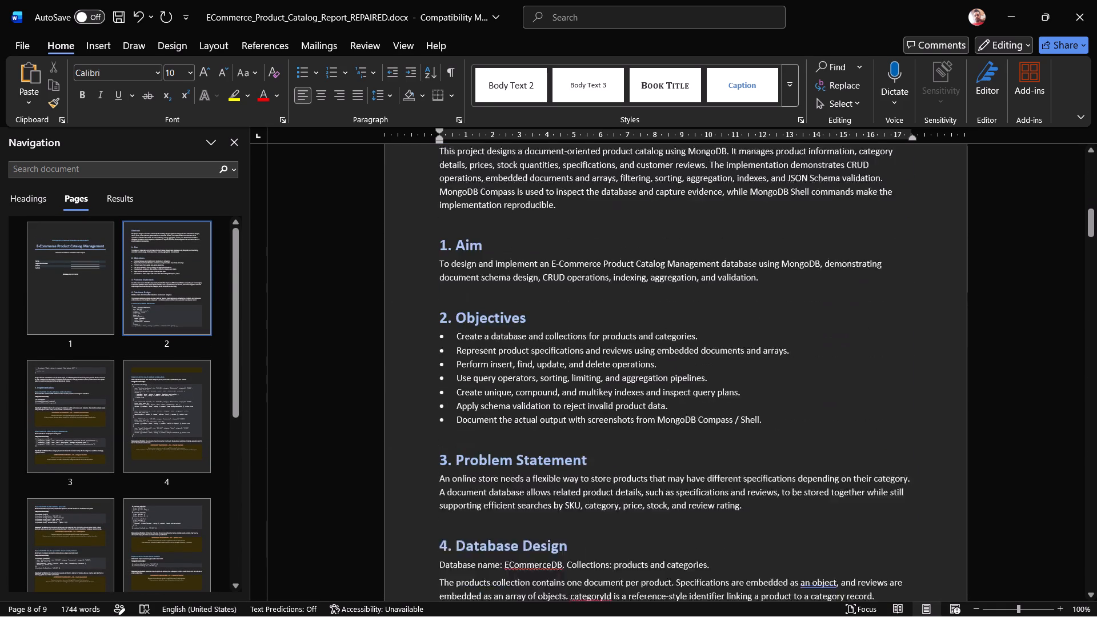
scroll(690, 343, down, 6)
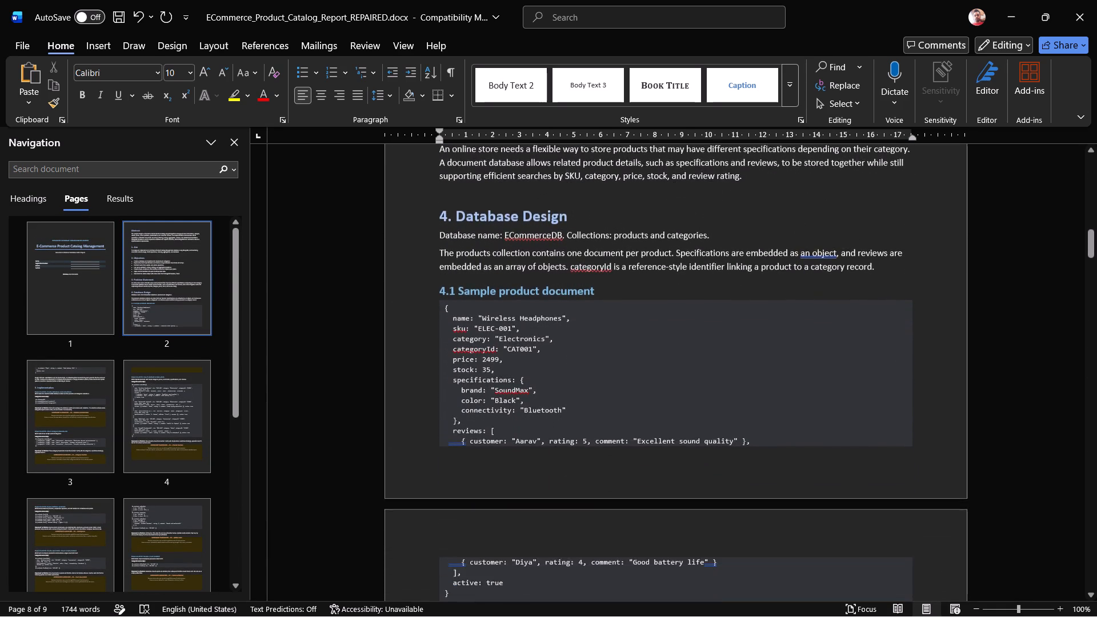
scroll(690, 343, up, 1)
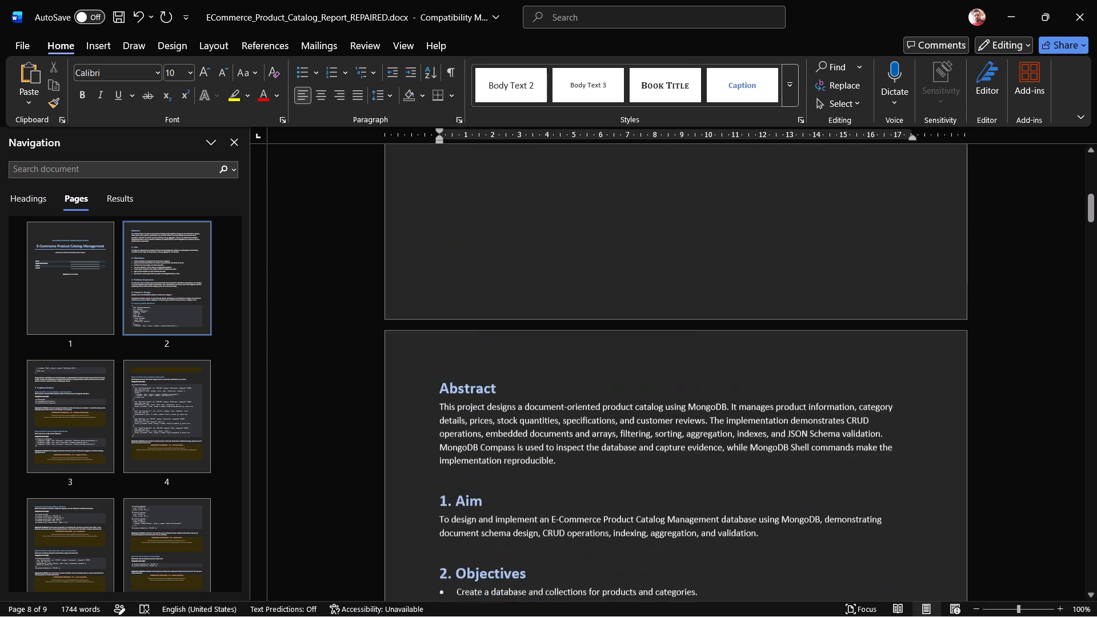
scroll(690, 343, up, 1)
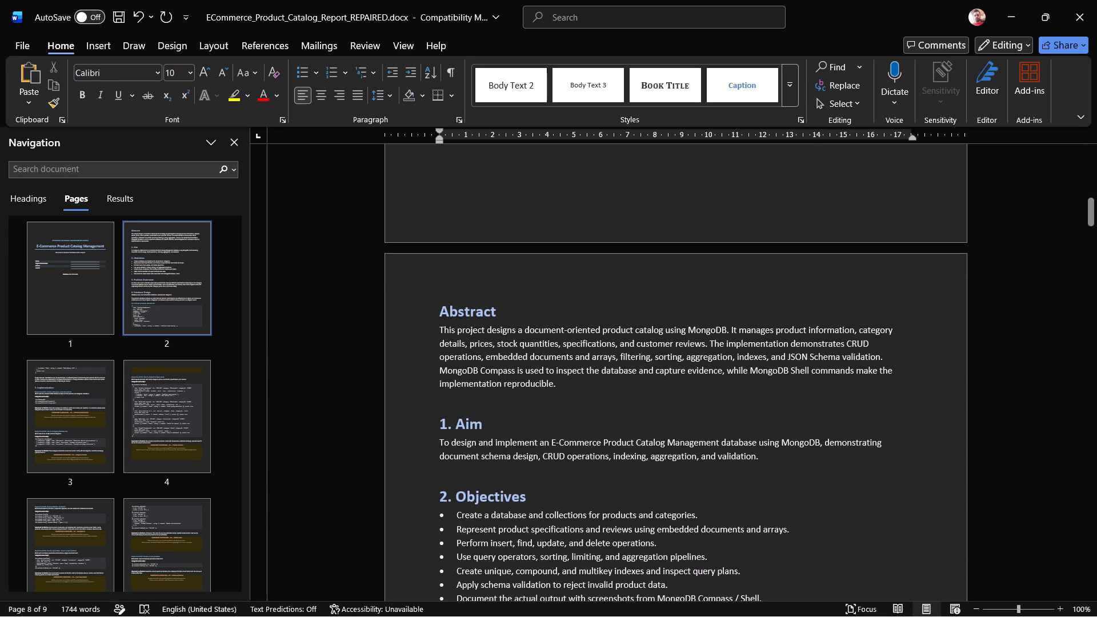
Apply the Narrow page margins to the E-Commerce report.
click(202, 46)
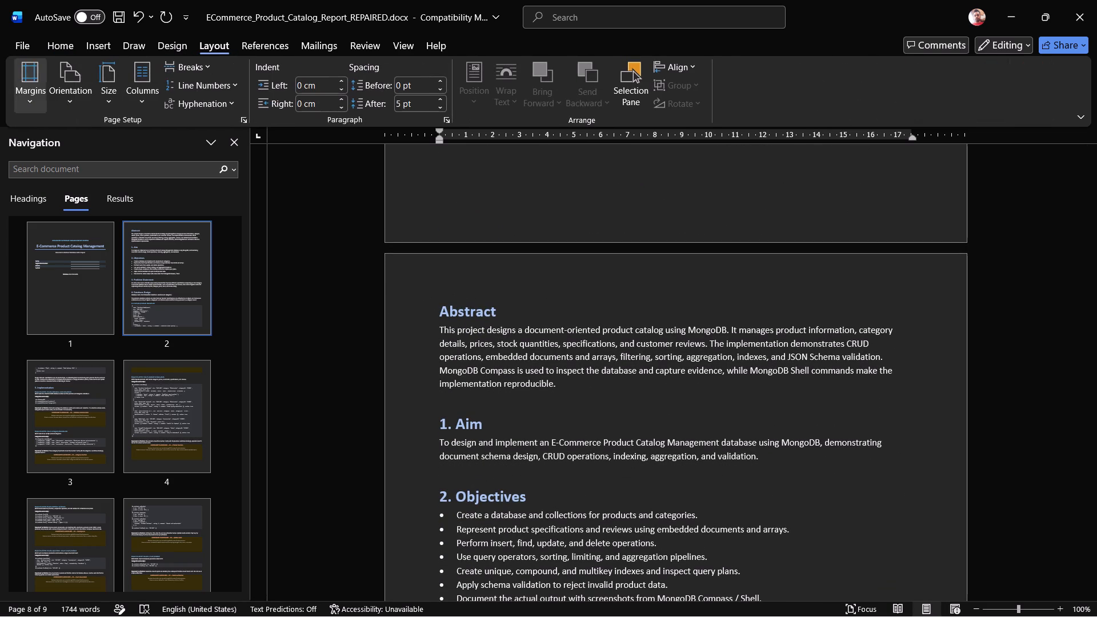
click(27, 89)
click(40, 199)
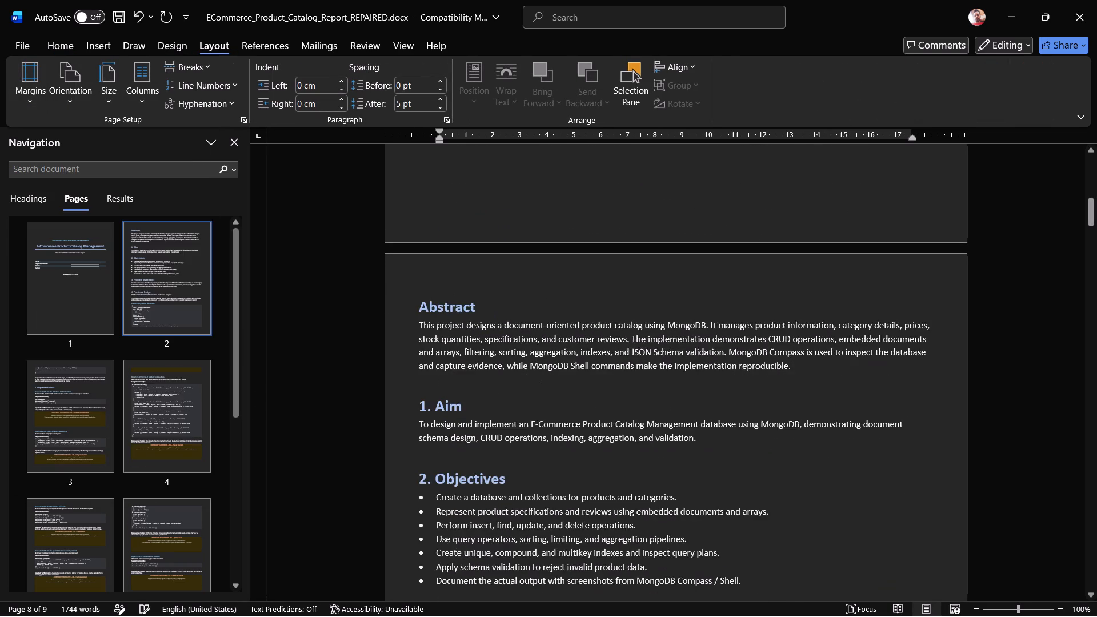
Review the report's page layout from the experiment pages back to the cover page and through the Abstract and Objectives sections.
scroll(446, 298, up, 11)
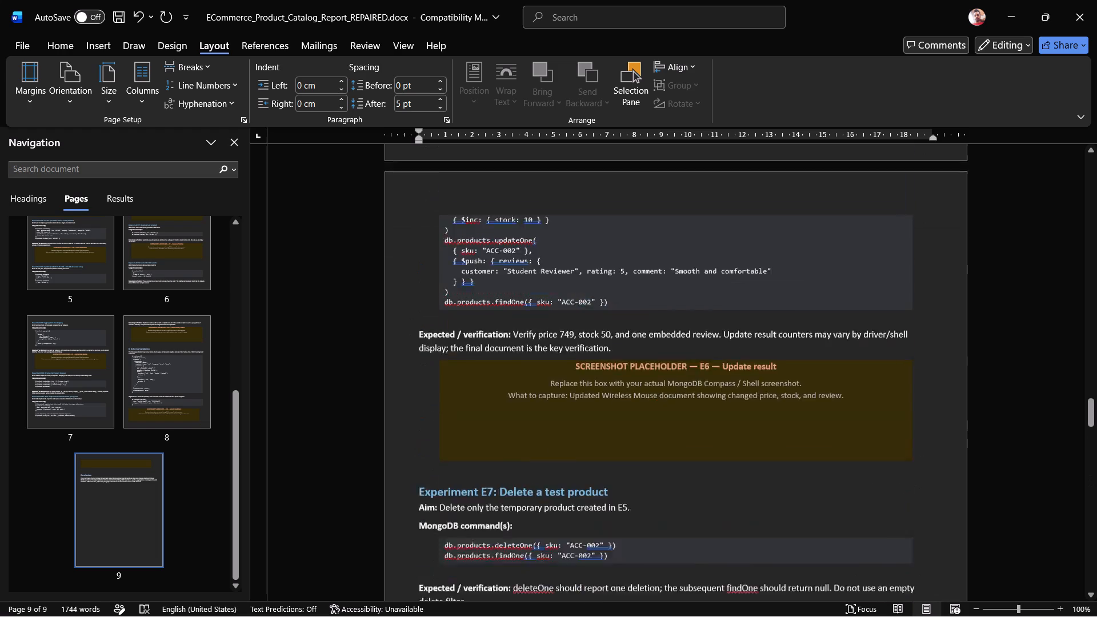
scroll(446, 298, up, 5)
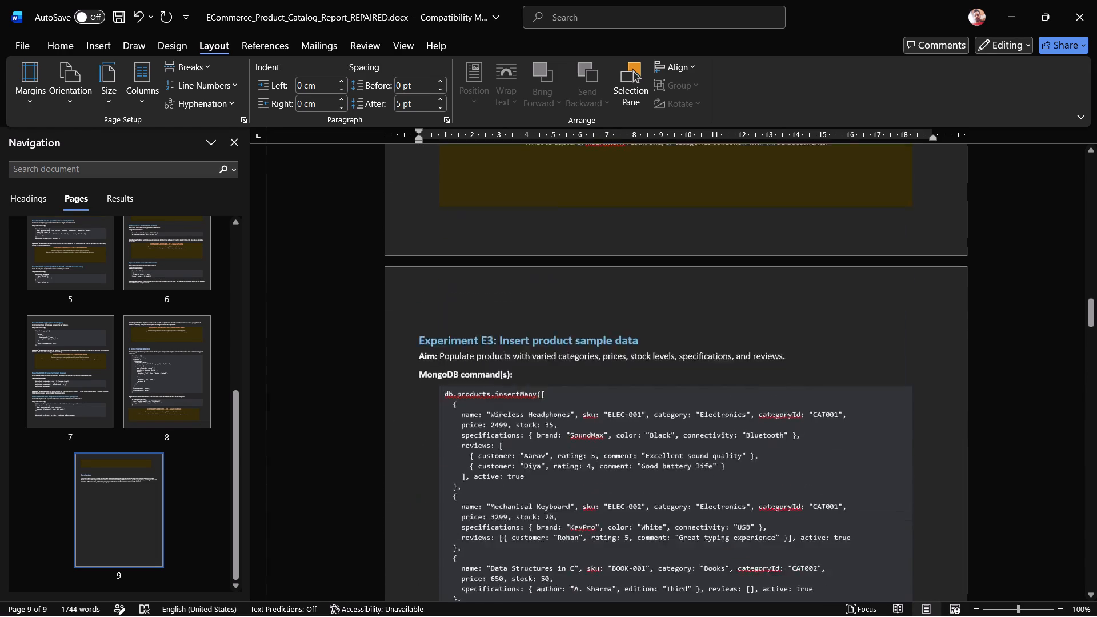
scroll(446, 298, up, 6)
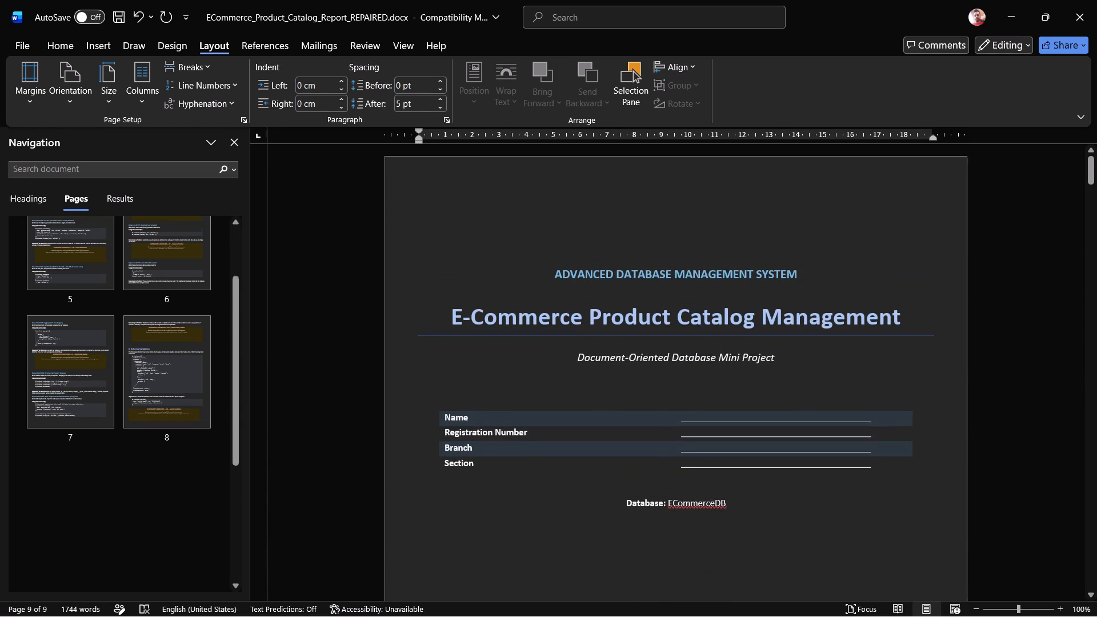
scroll(446, 298, down, 6)
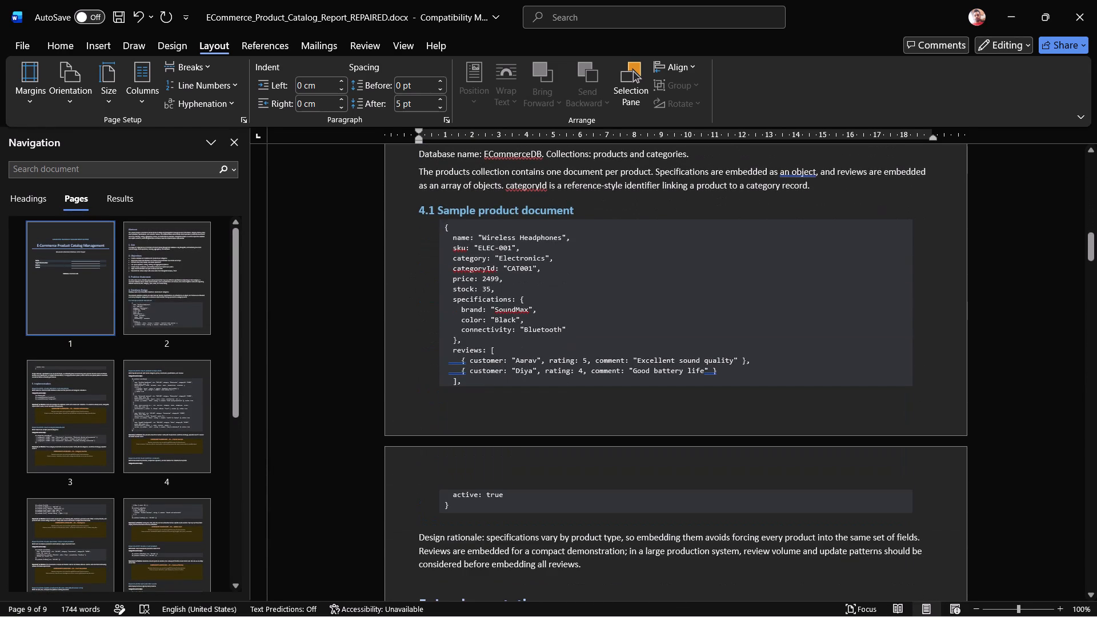
scroll(446, 298, up, 1)
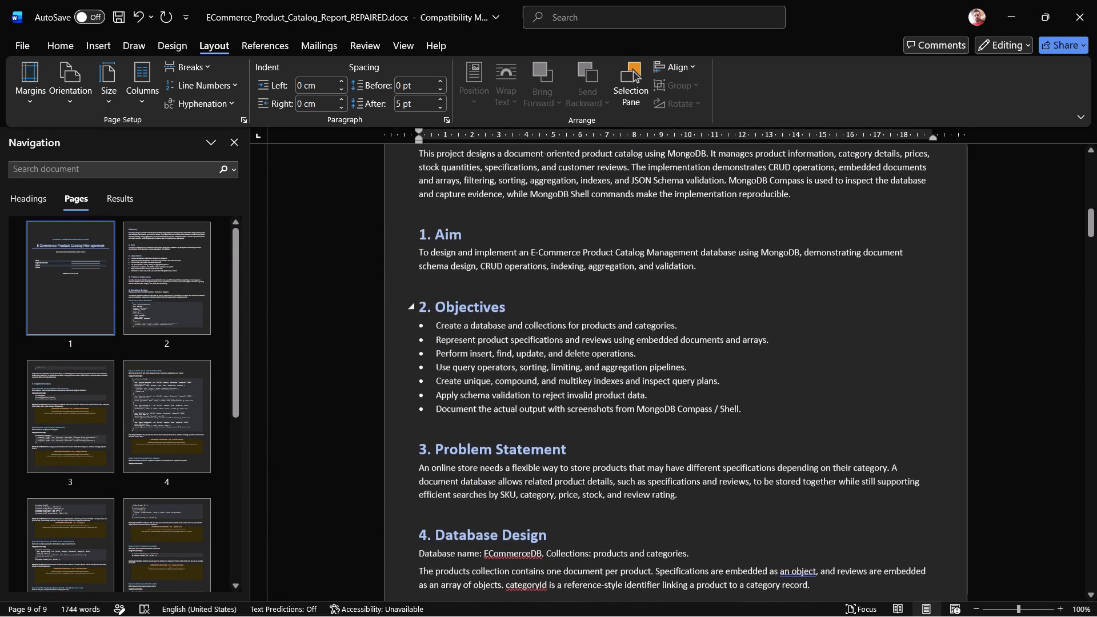
scroll(446, 298, up, 1)
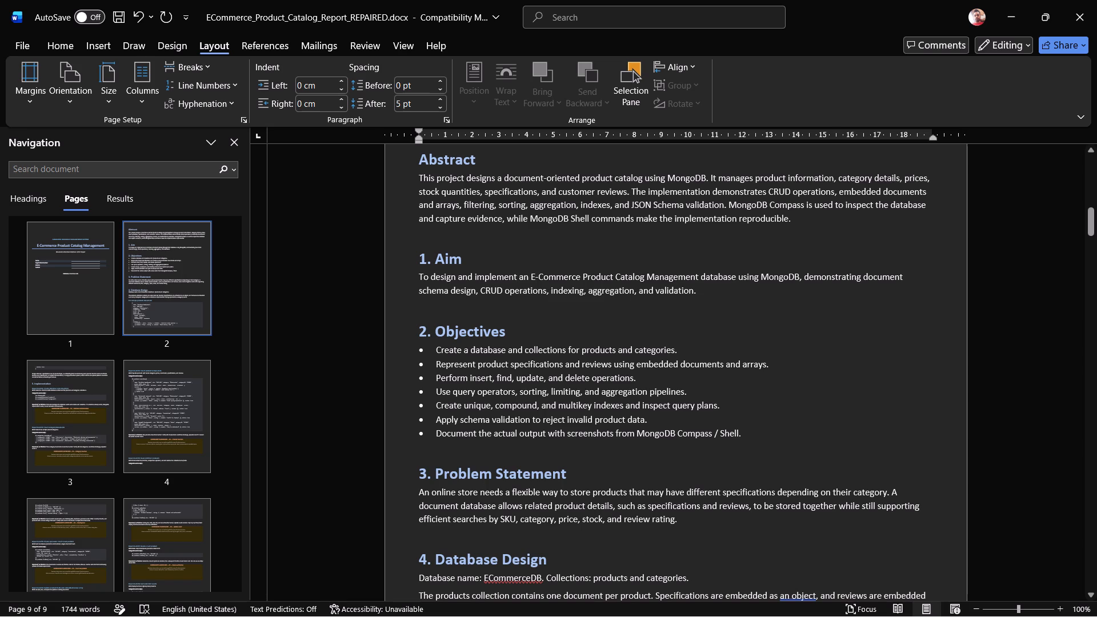
scroll(453, 346, up, 2)
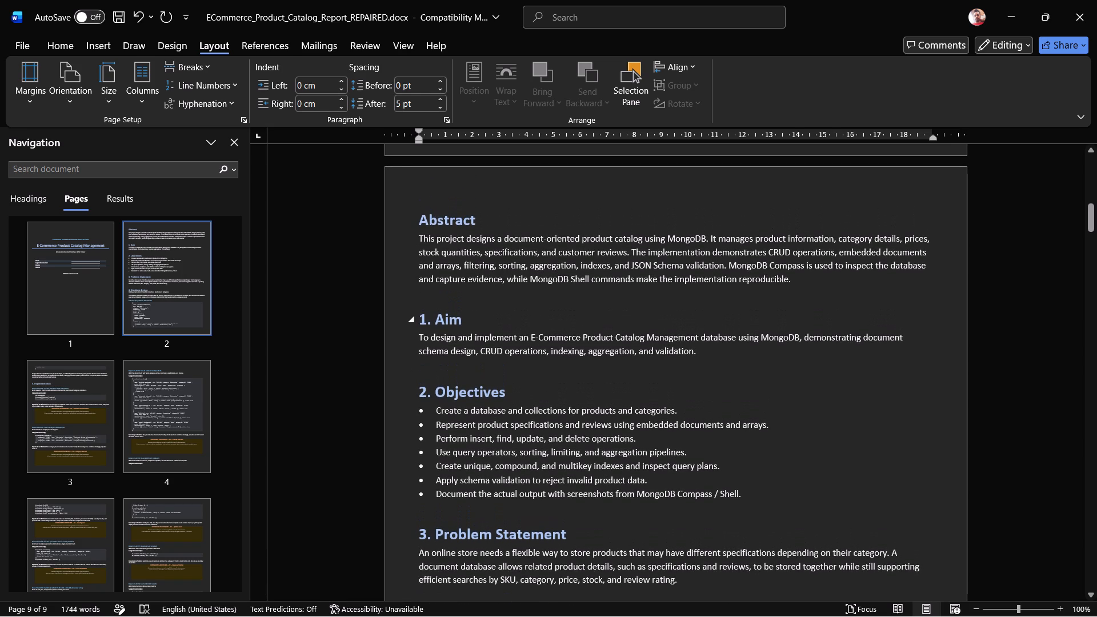
click(478, 320)
click(53, 48)
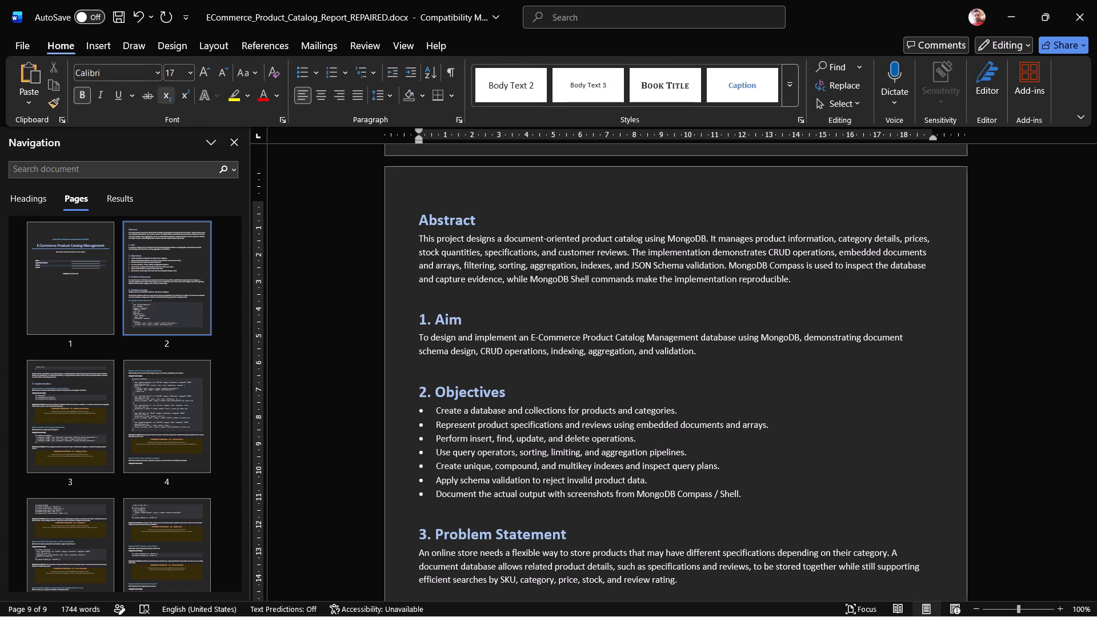
click(482, 217)
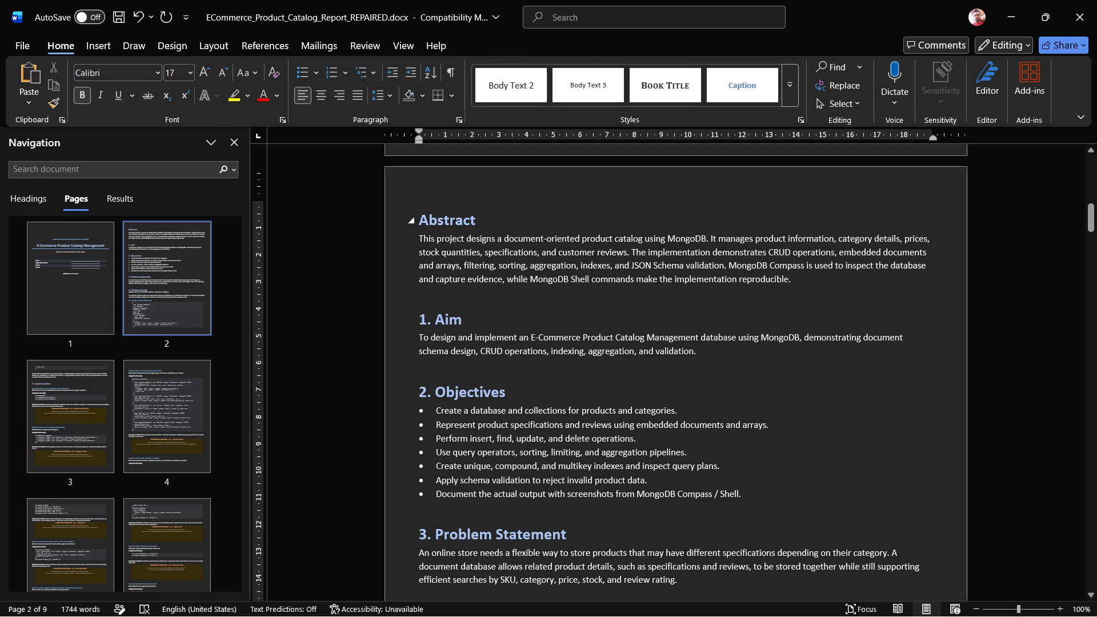
Remove the space after the two introductory paragraphs selected under the "4. Database Design" heading.
scroll(460, 303, down, 2)
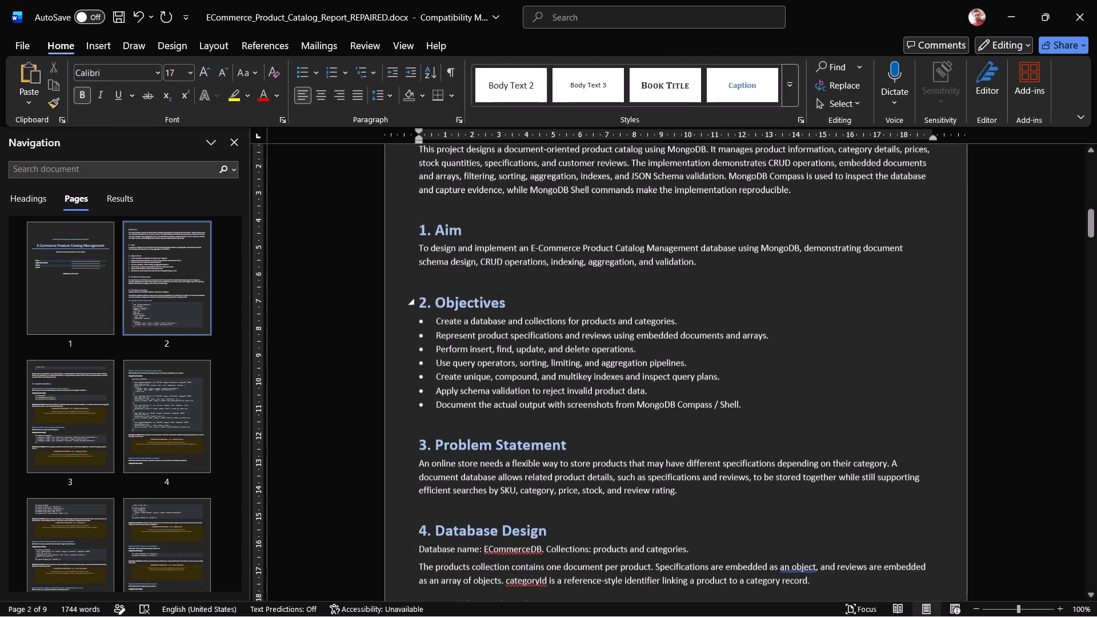
scroll(460, 303, down, 6)
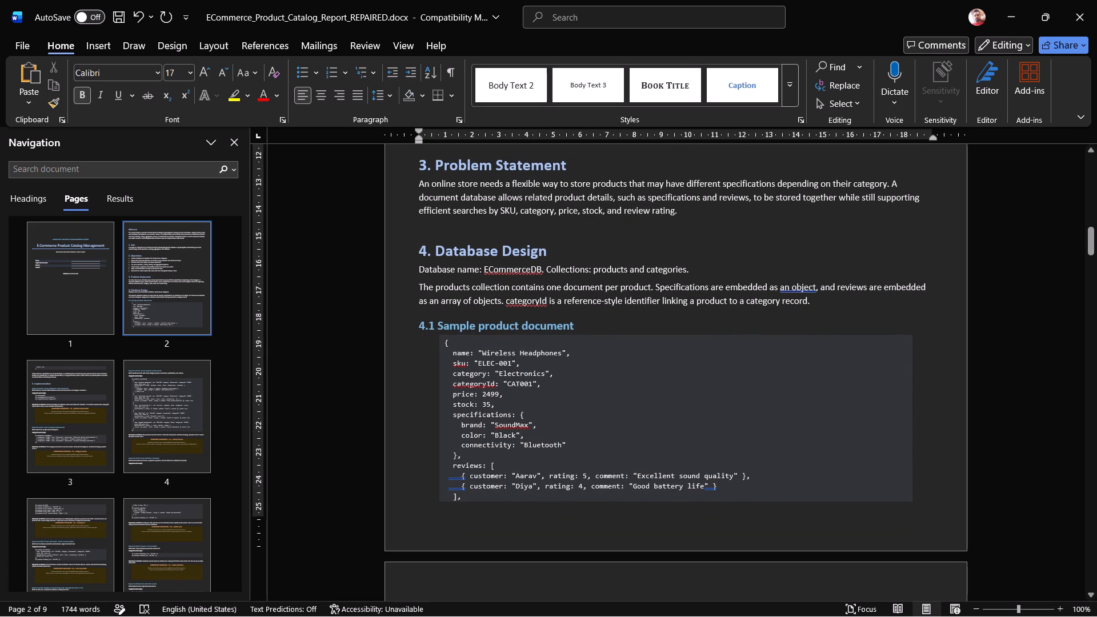
drag(416, 267, 503, 290)
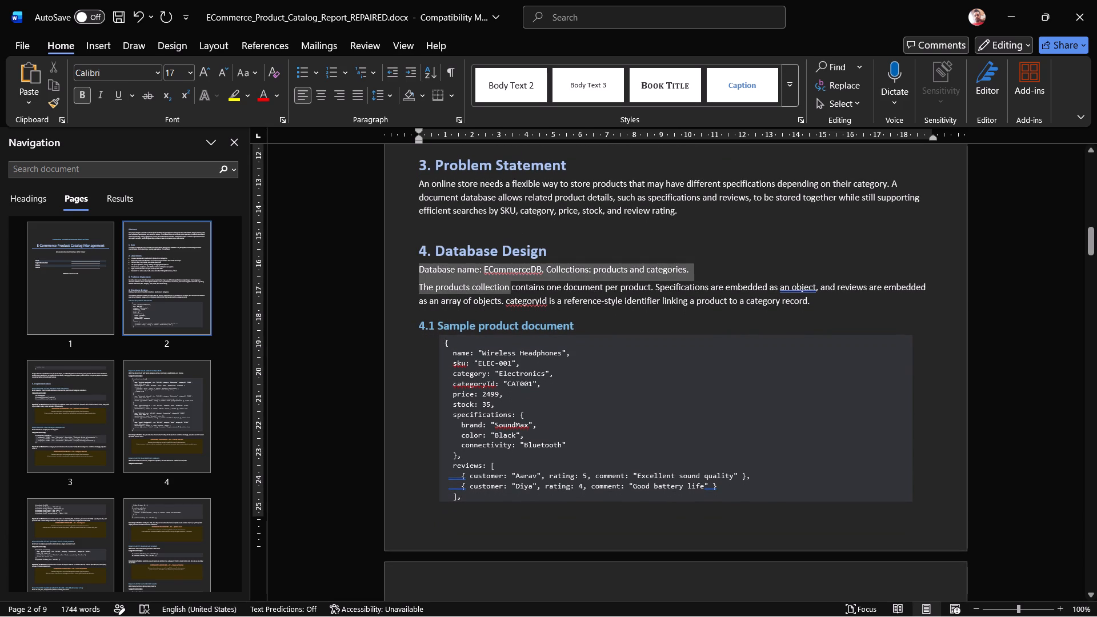
drag(503, 290, 790, 293)
click(394, 95)
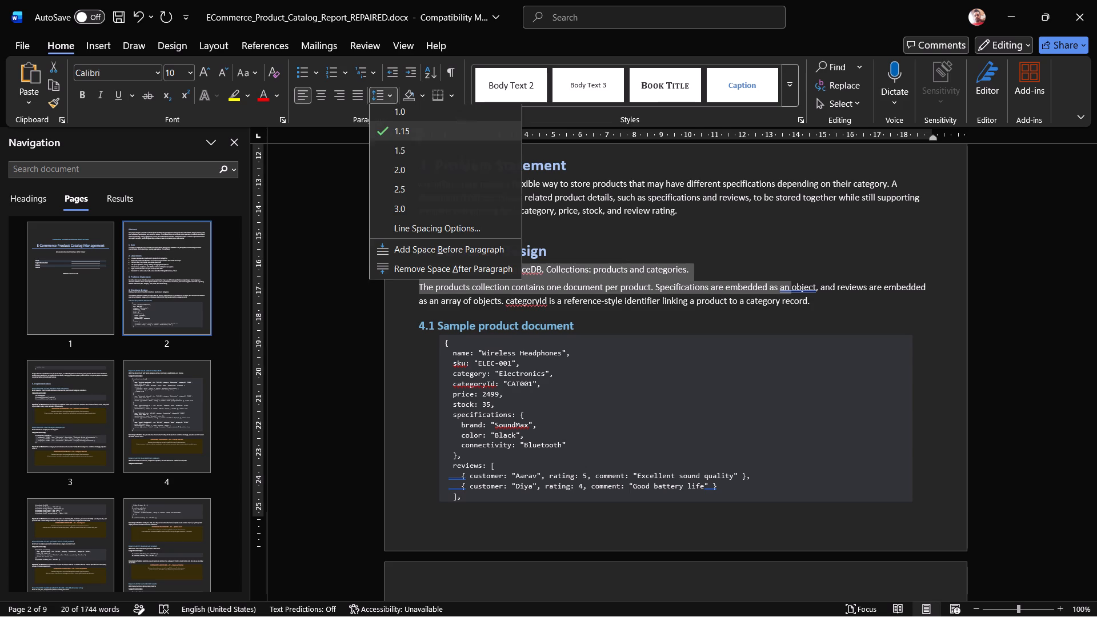
click(421, 268)
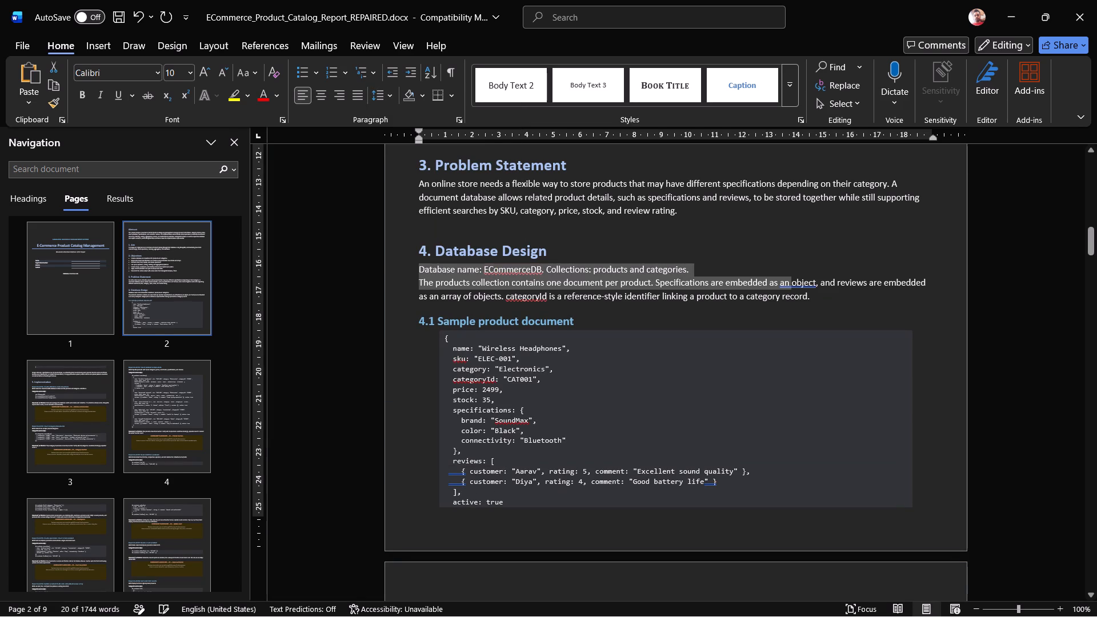
click(726, 243)
Check how the Abstract through Database Design sections and the sample product document code block flow across the pages.
scroll(658, 327, up, 1)
scroll(658, 327, down, 1)
scroll(658, 327, up, 1)
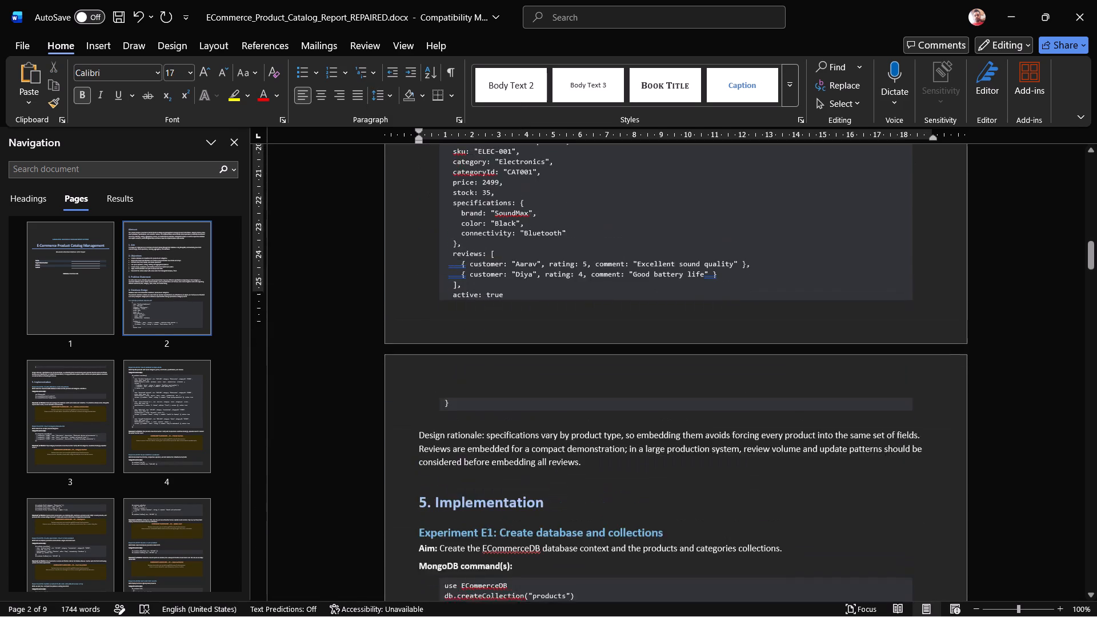
scroll(658, 327, up, 1)
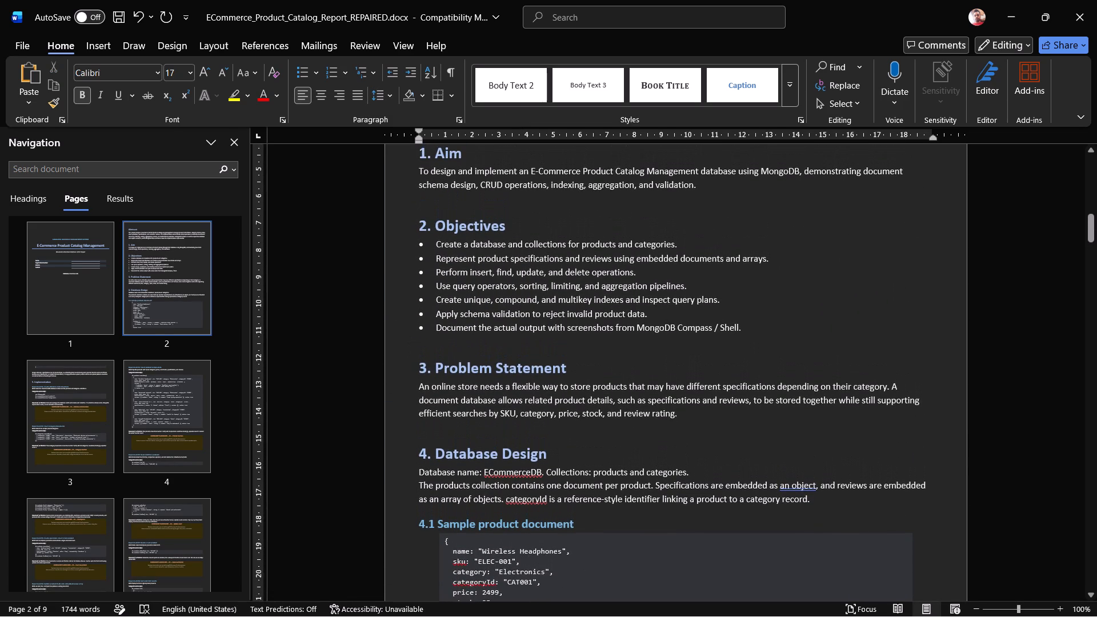
scroll(658, 327, up, 2)
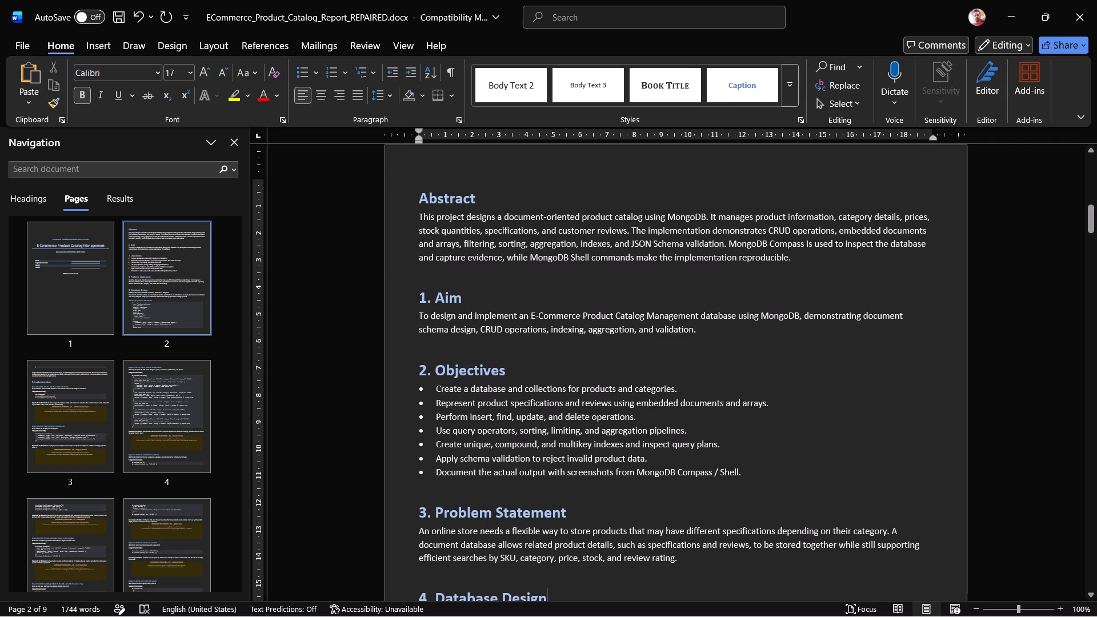
scroll(658, 327, up, 2)
scroll(658, 327, down, 5)
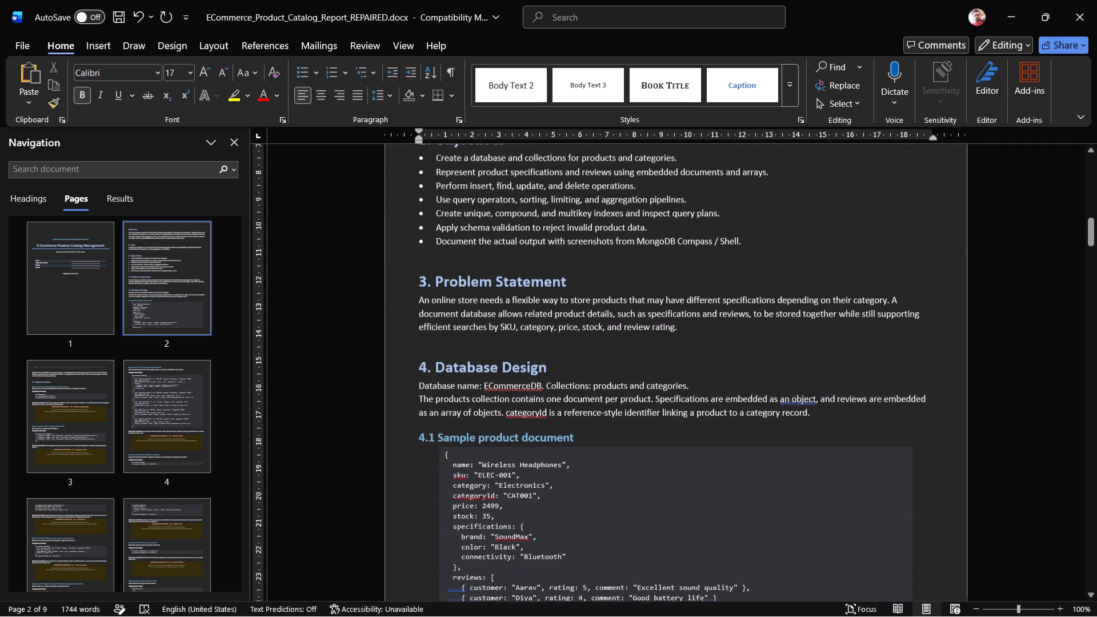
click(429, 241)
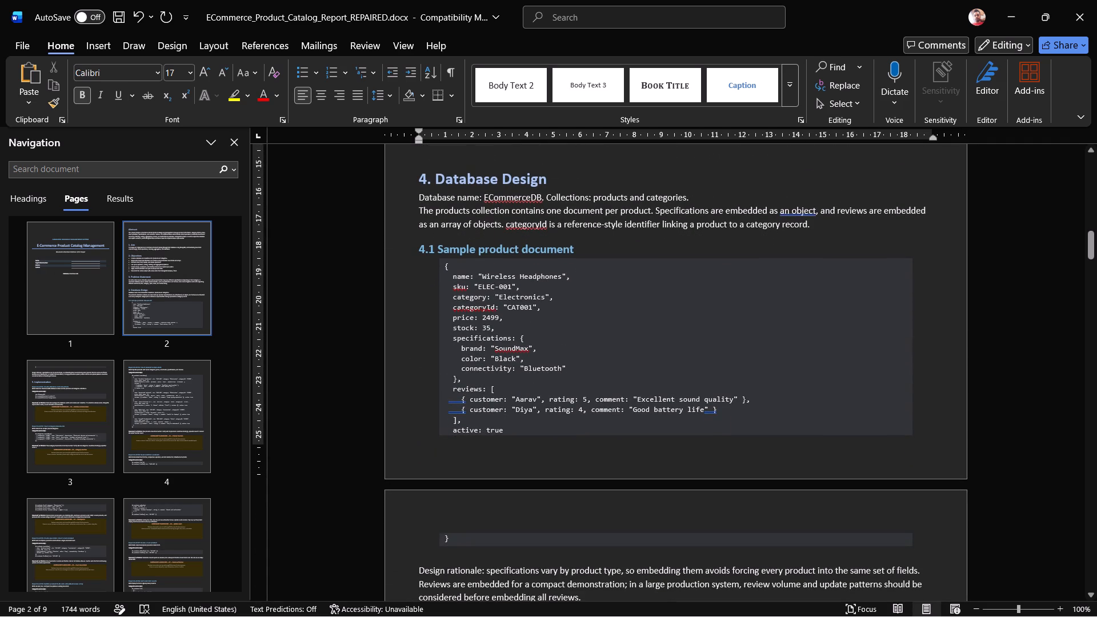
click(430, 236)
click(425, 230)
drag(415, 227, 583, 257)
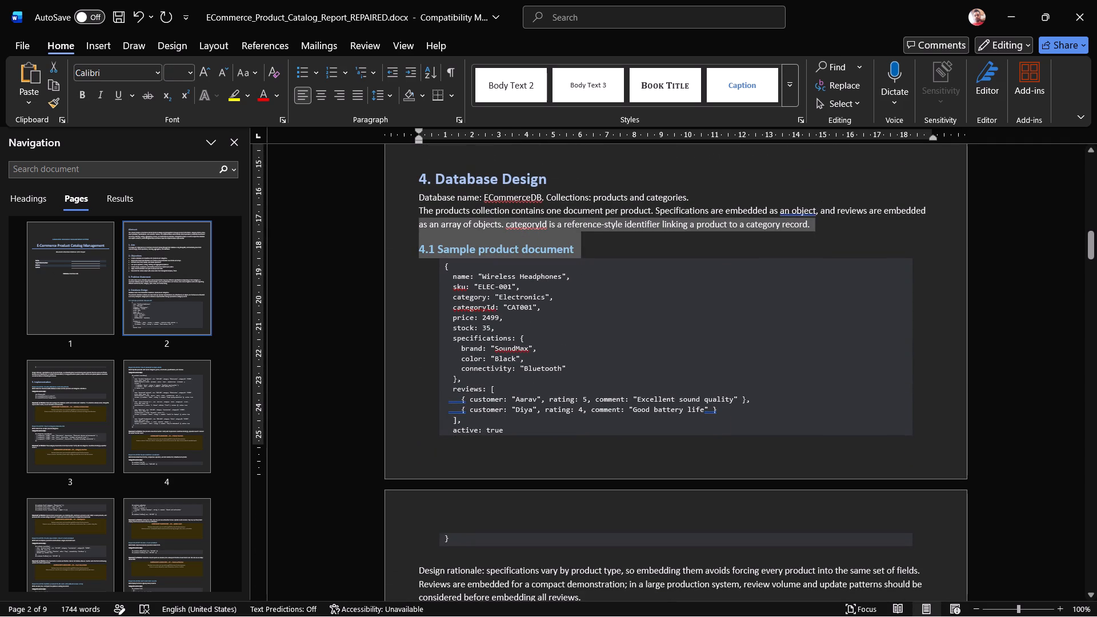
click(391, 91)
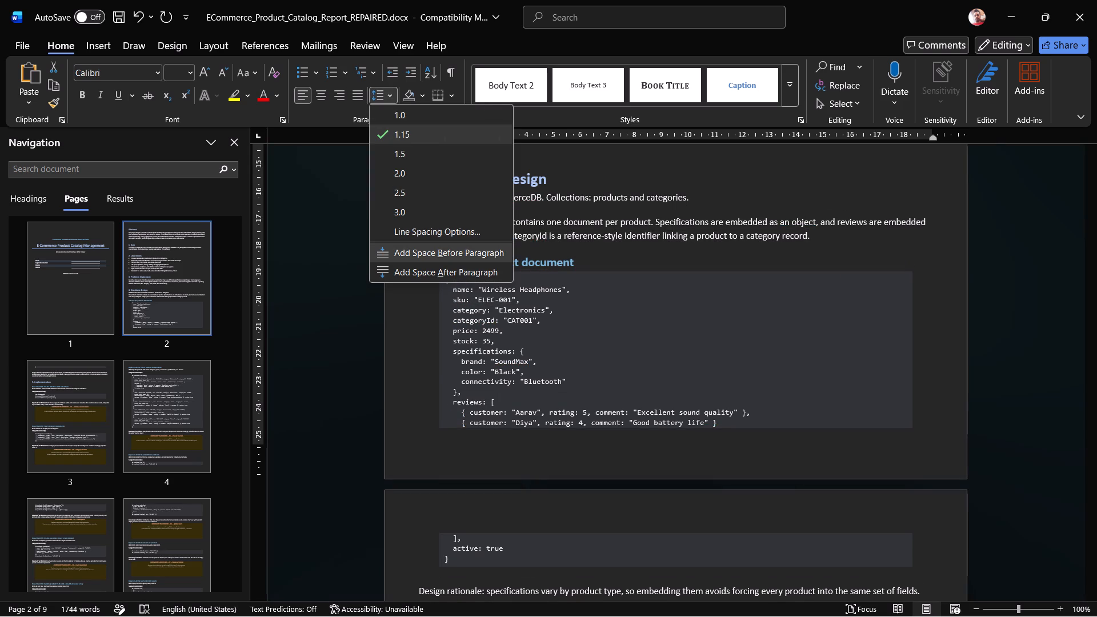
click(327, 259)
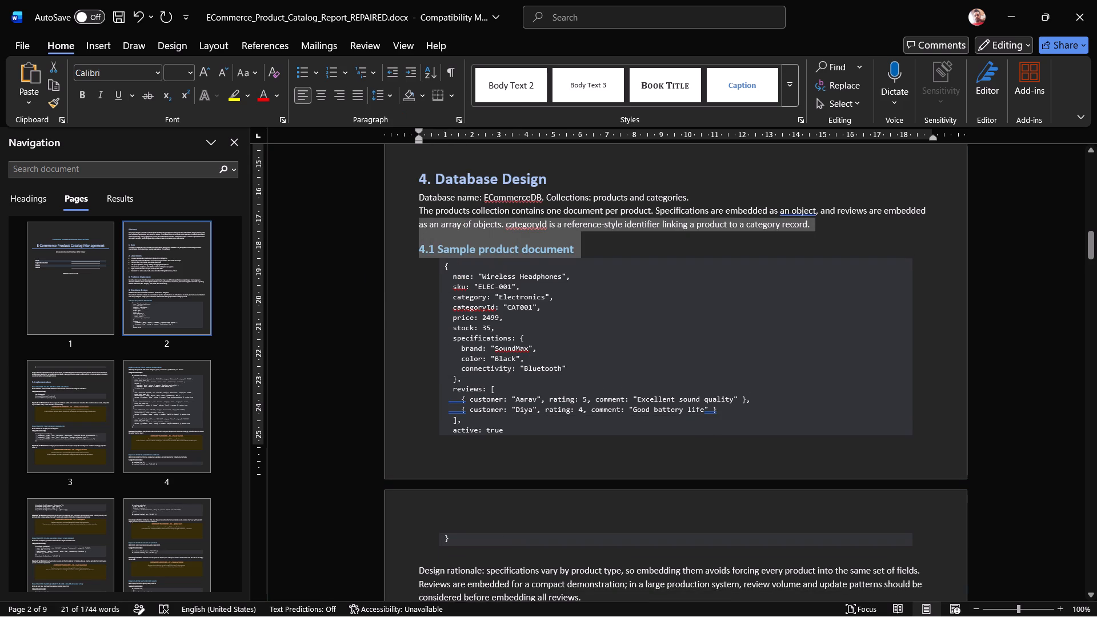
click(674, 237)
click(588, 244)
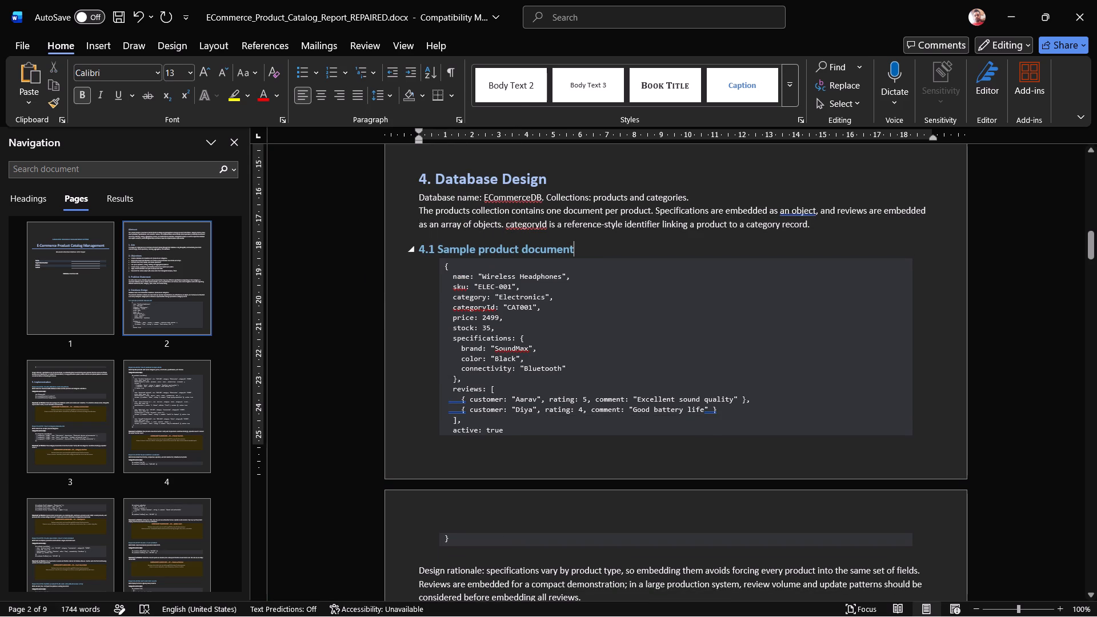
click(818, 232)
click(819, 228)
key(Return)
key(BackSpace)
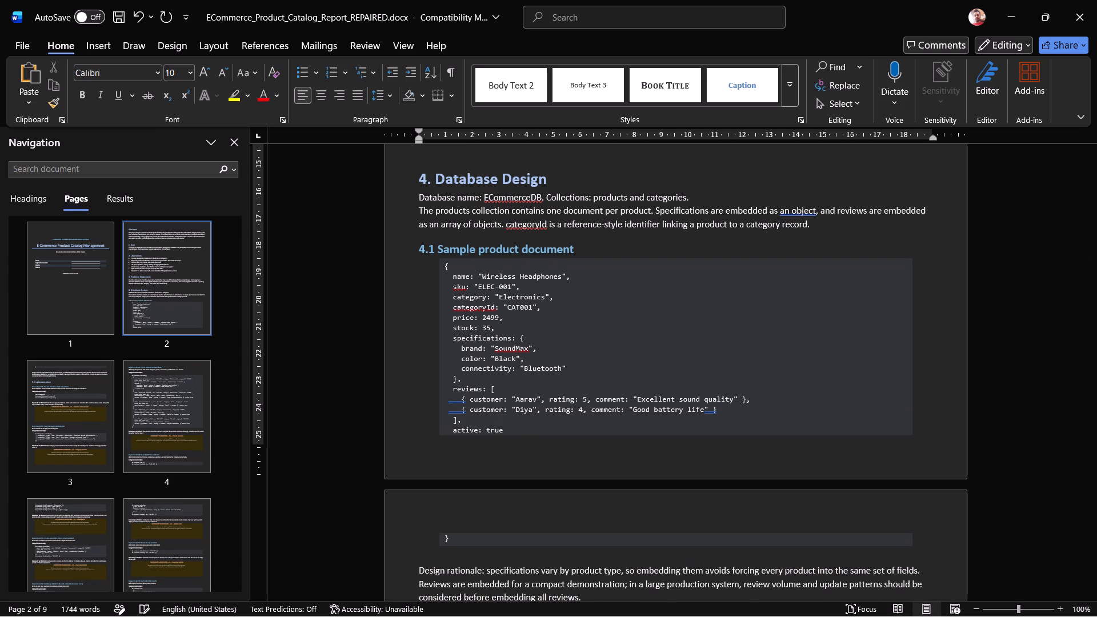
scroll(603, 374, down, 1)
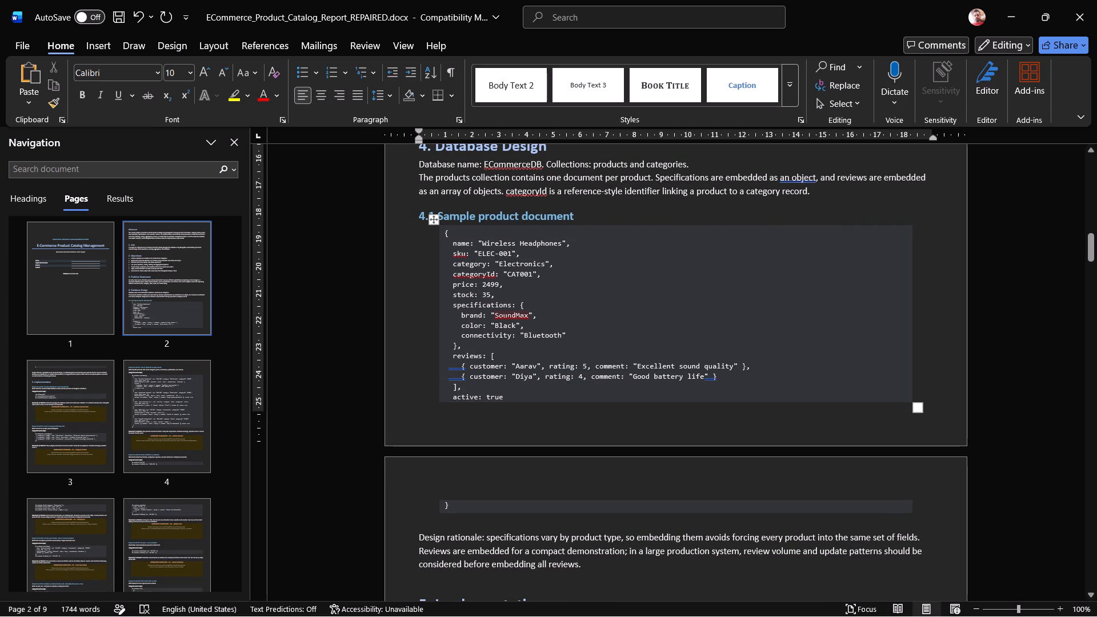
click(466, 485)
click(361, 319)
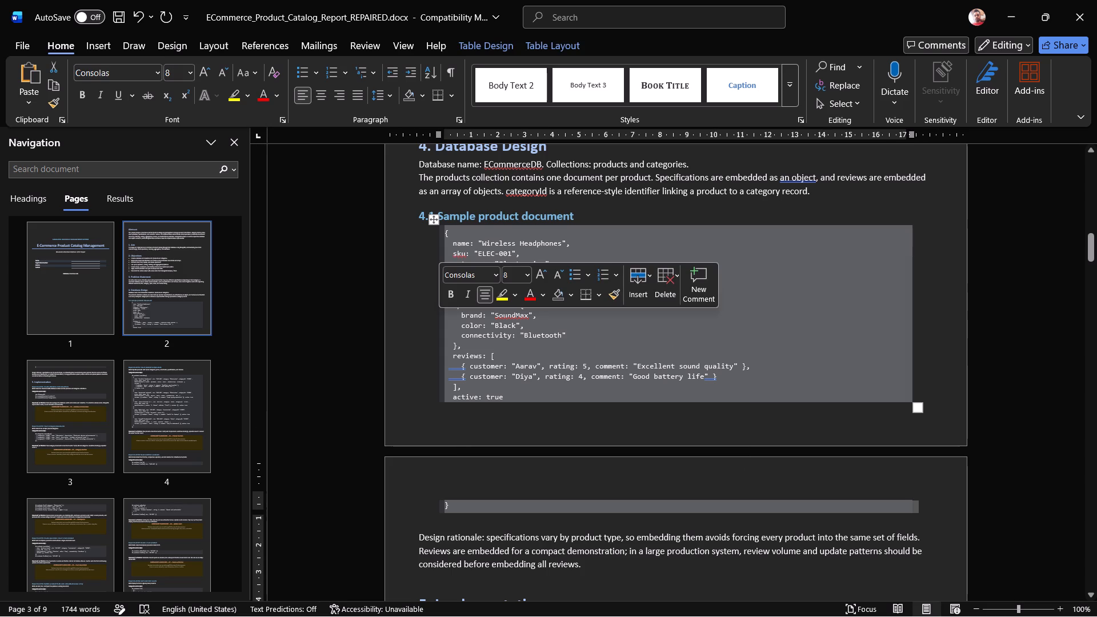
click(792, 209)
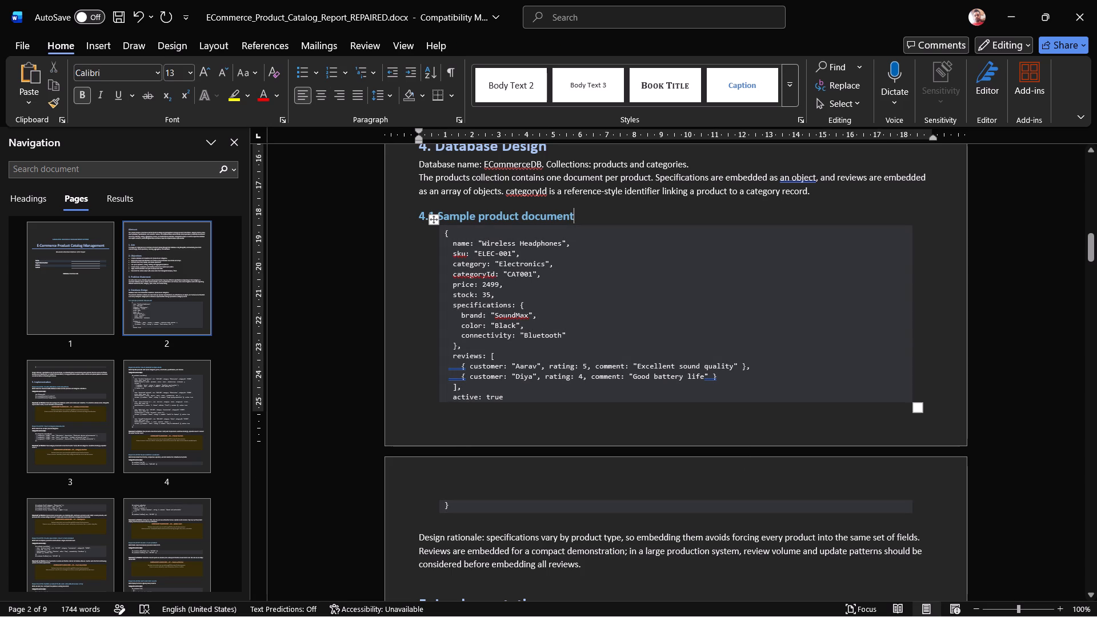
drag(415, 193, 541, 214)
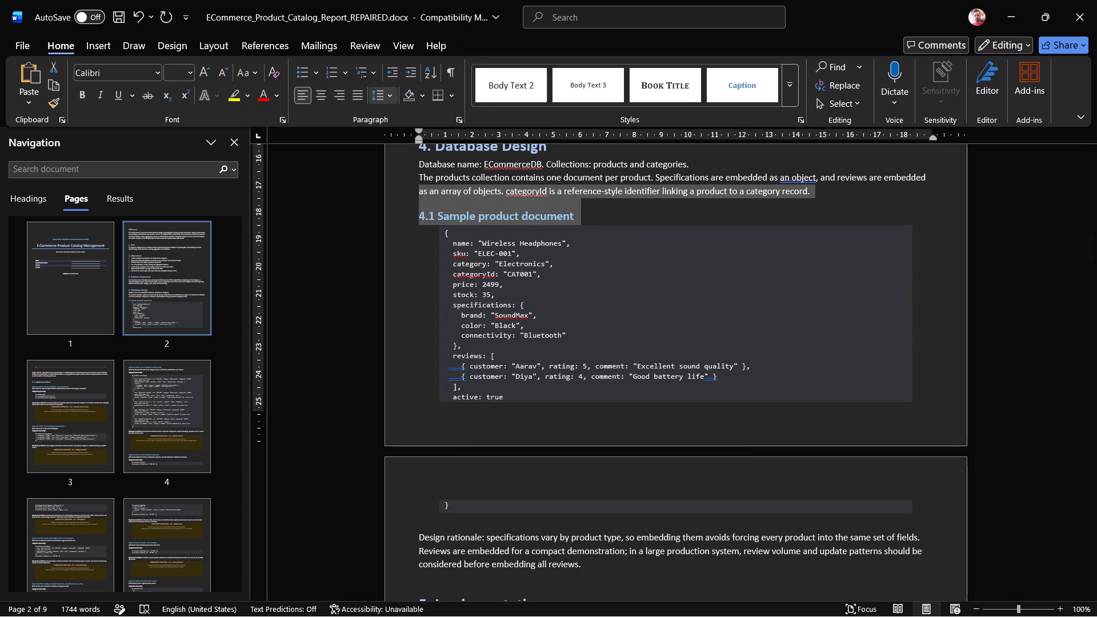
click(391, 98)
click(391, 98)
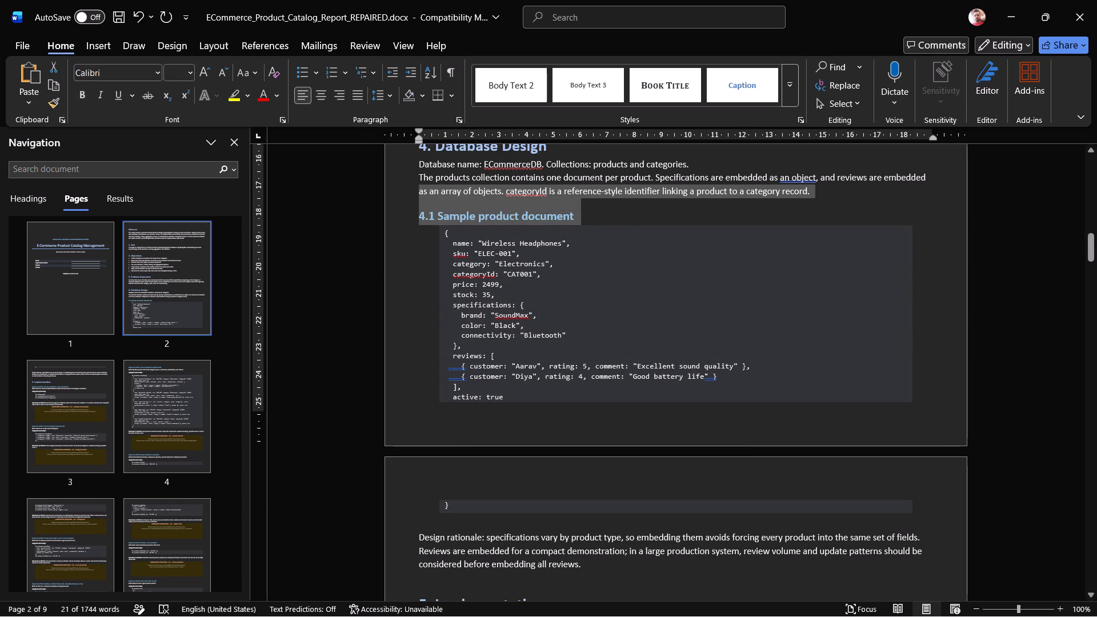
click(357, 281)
Remove the space before the "4.1 Sample product document" heading.
click(600, 207)
drag(595, 211, 489, 214)
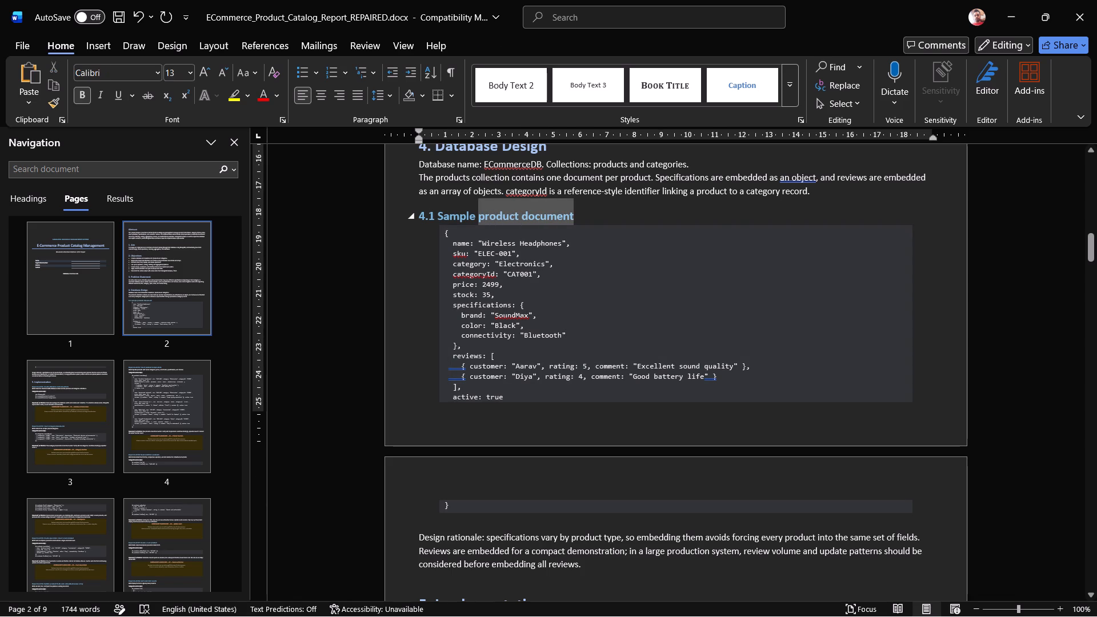
drag(489, 214, 490, 214)
click(389, 101)
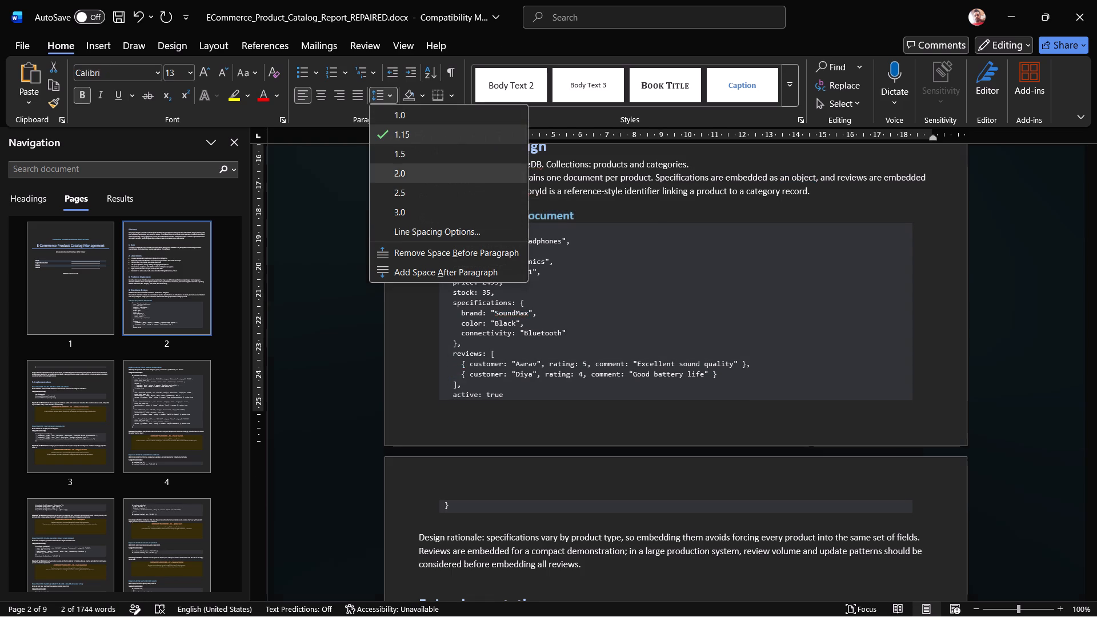
click(398, 254)
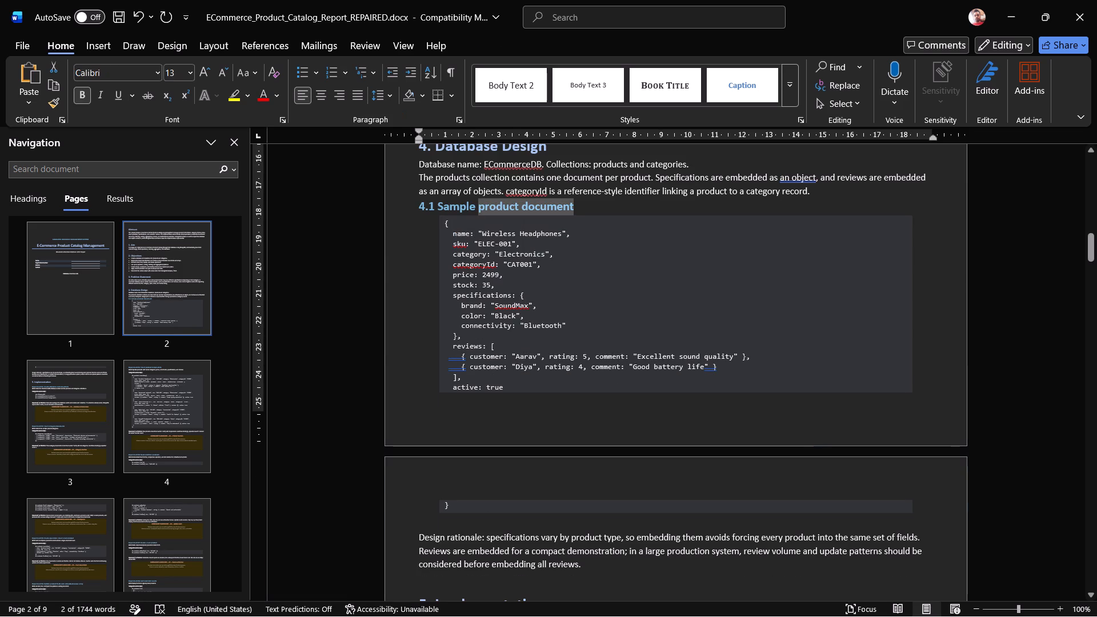
Select the closing brace of the sample product document code block and remove the space before its paragraph.
click(293, 285)
click(295, 396)
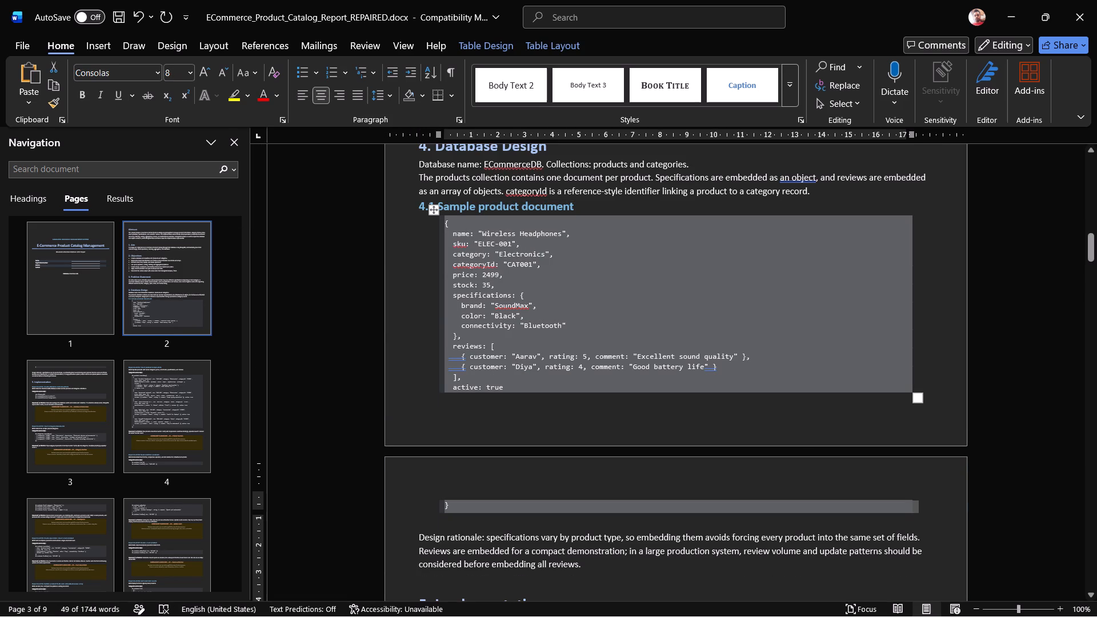
click(403, 355)
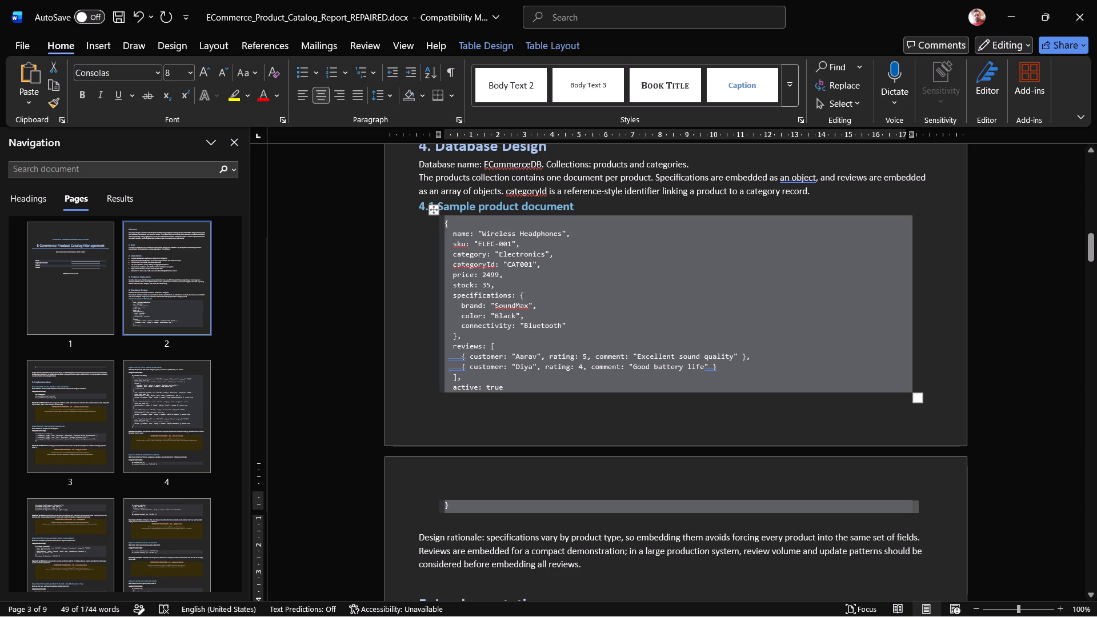
click(896, 219)
click(552, 412)
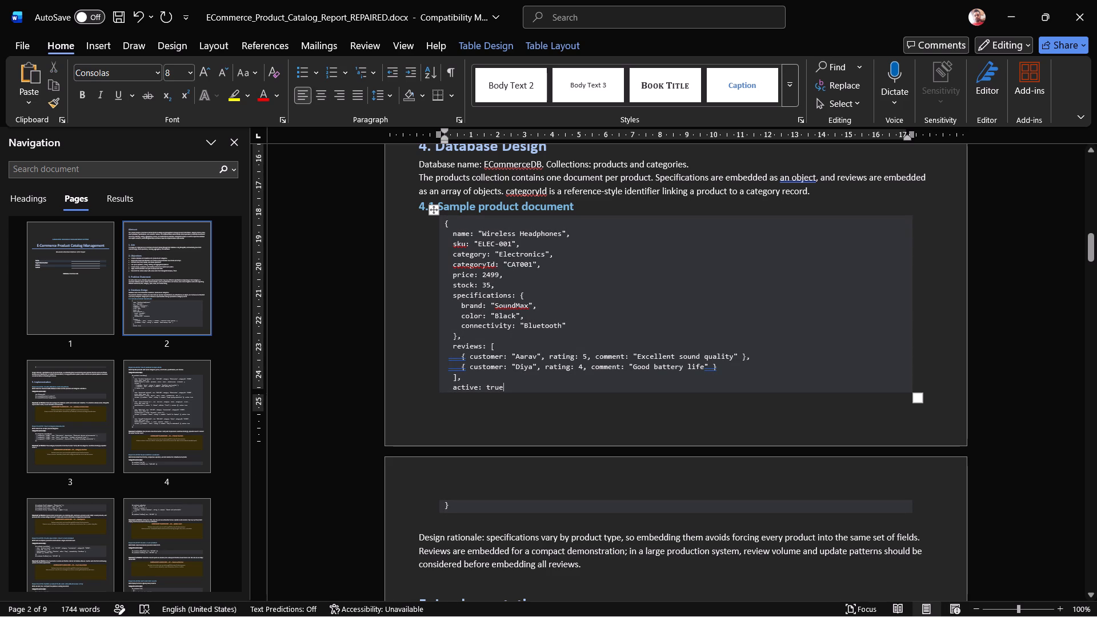
click(477, 482)
click(453, 506)
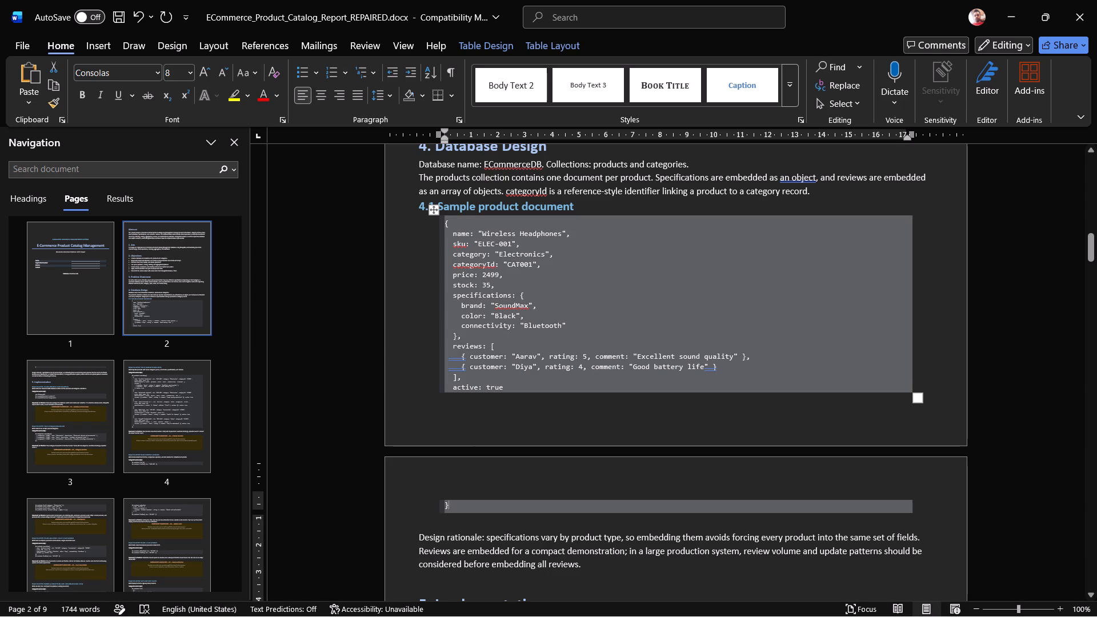
drag(453, 506, 429, 508)
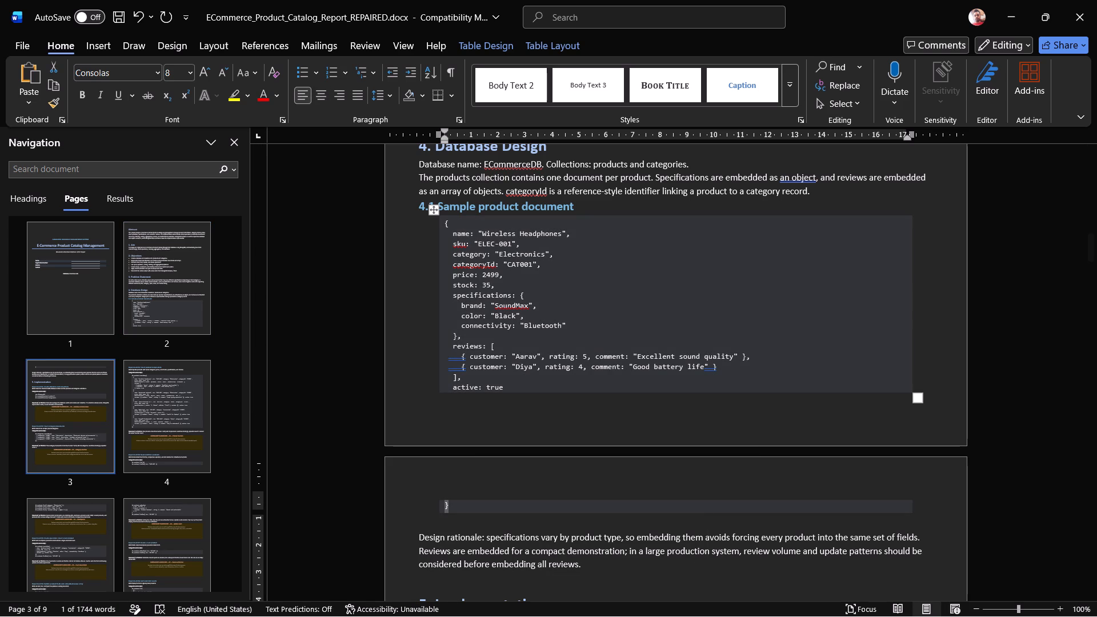
click(387, 95)
click(409, 255)
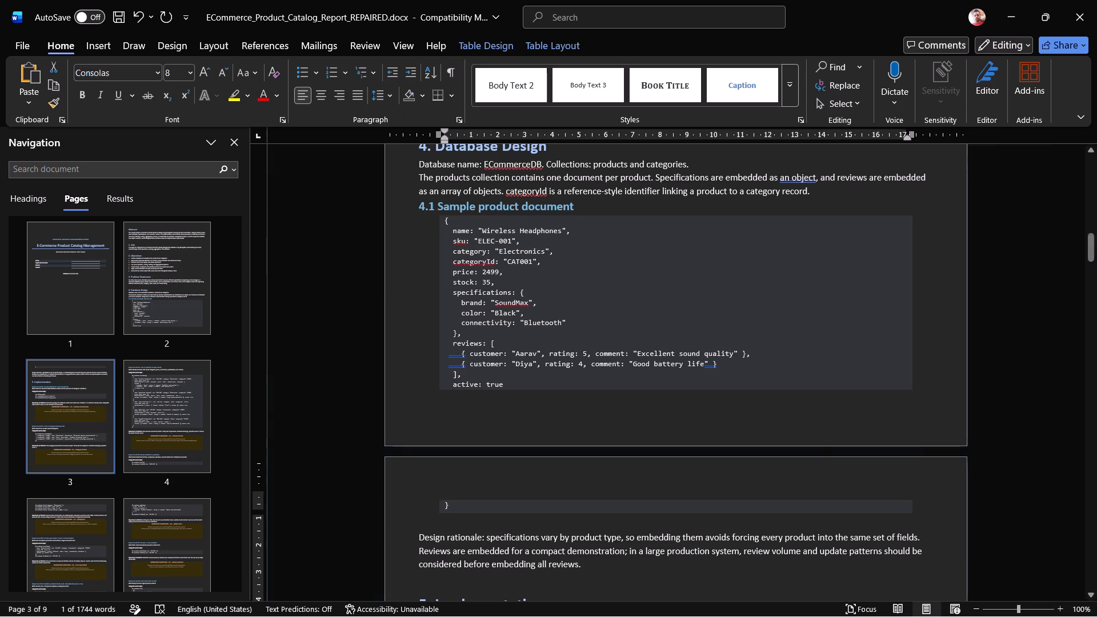
Check the spacing of the Problem Statement and Database Design sections and where the sample product document code block breaks.
click(330, 310)
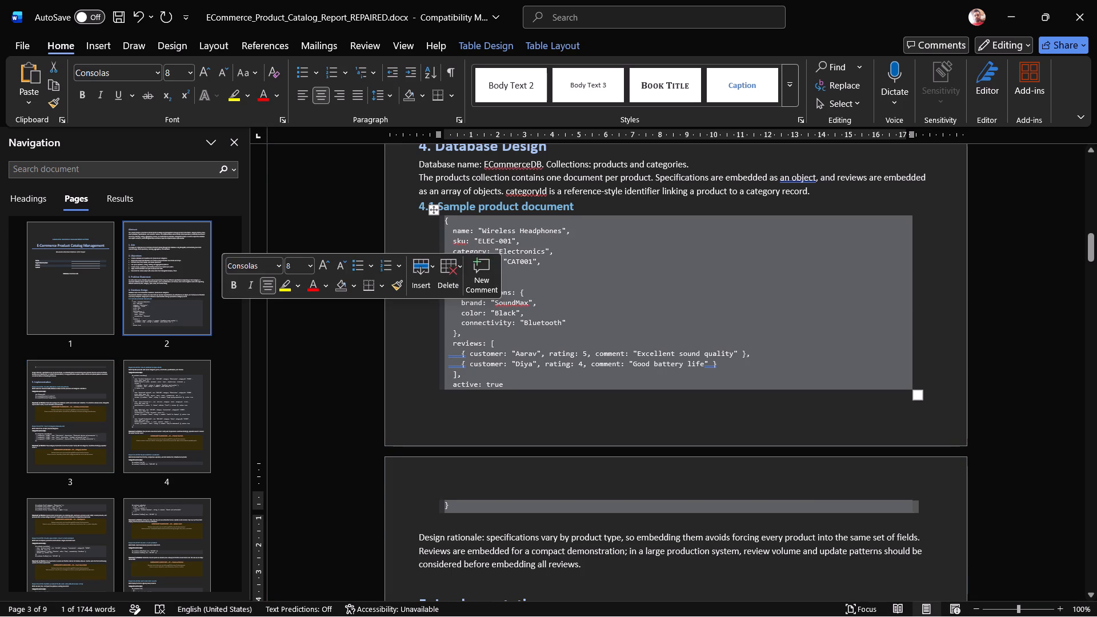
click(723, 298)
scroll(616, 261, up, 1)
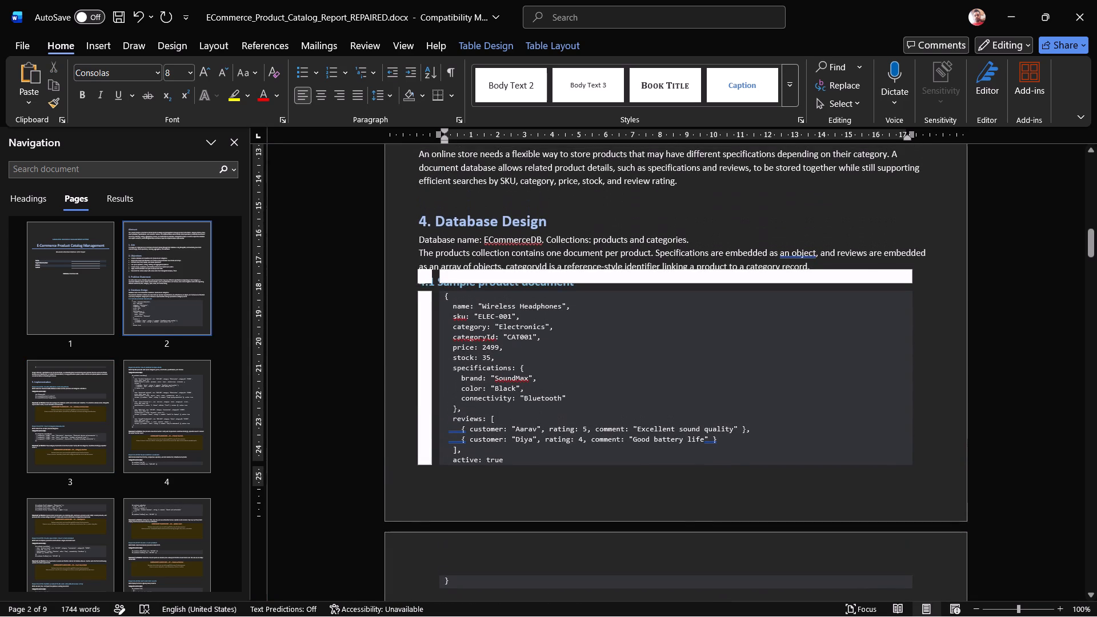
scroll(616, 261, up, 1)
click(664, 205)
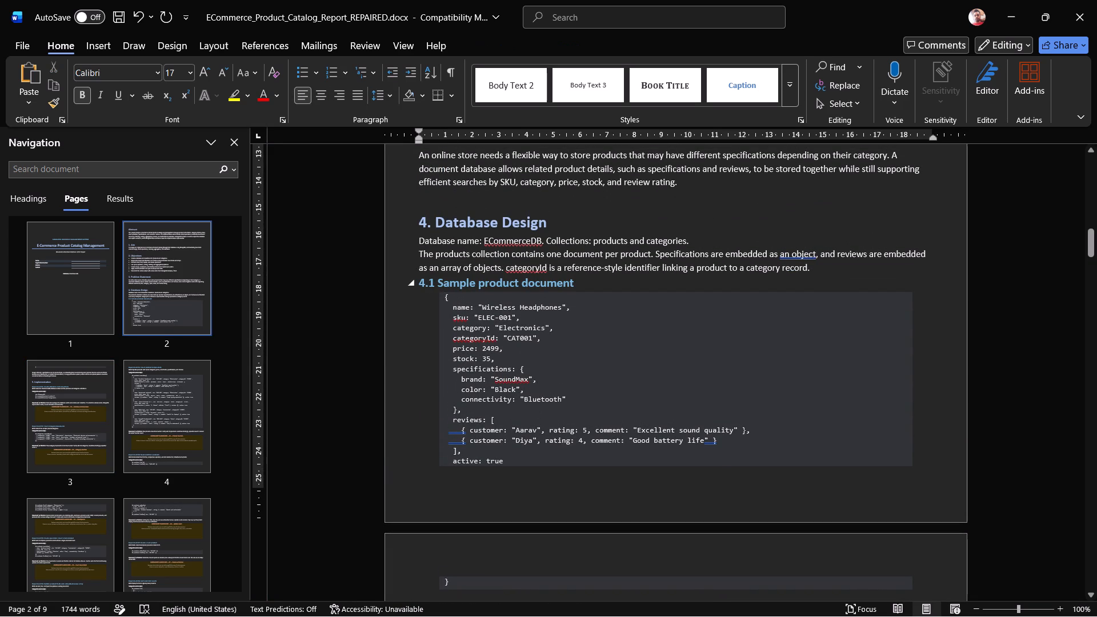
click(838, 270)
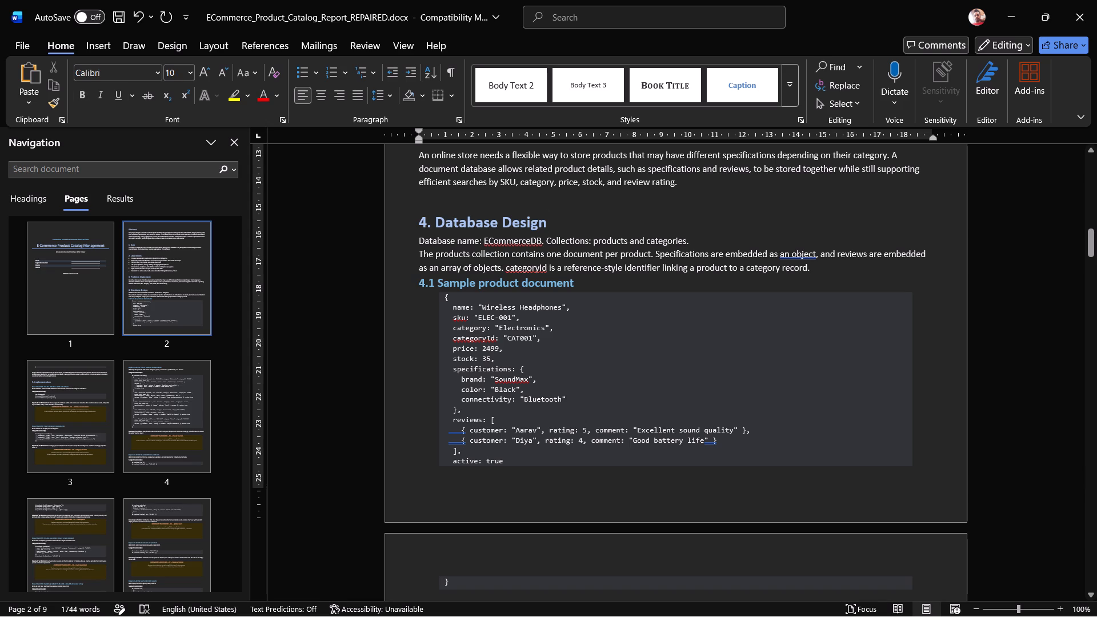
click(796, 251)
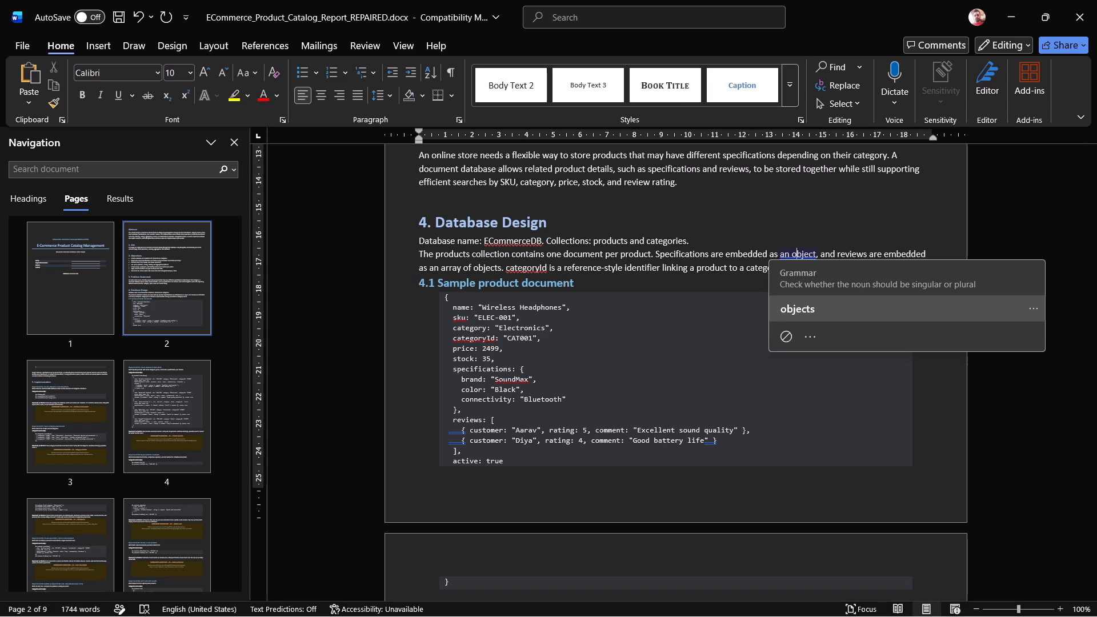
click(825, 212)
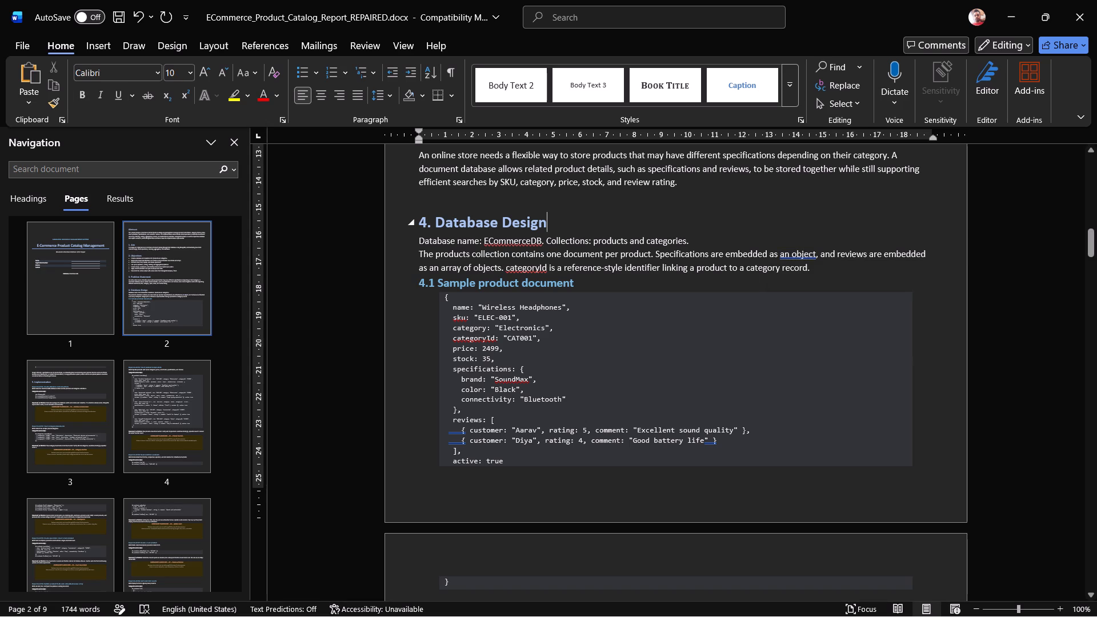
scroll(885, 351, down, 3)
scroll(885, 351, up, 1)
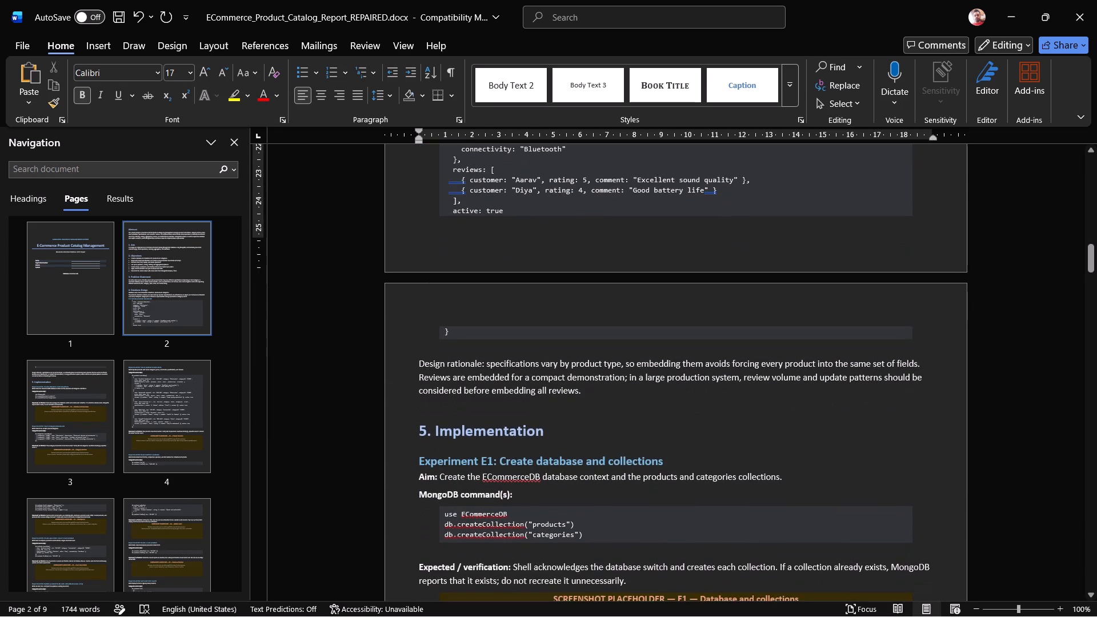
scroll(885, 351, up, 2)
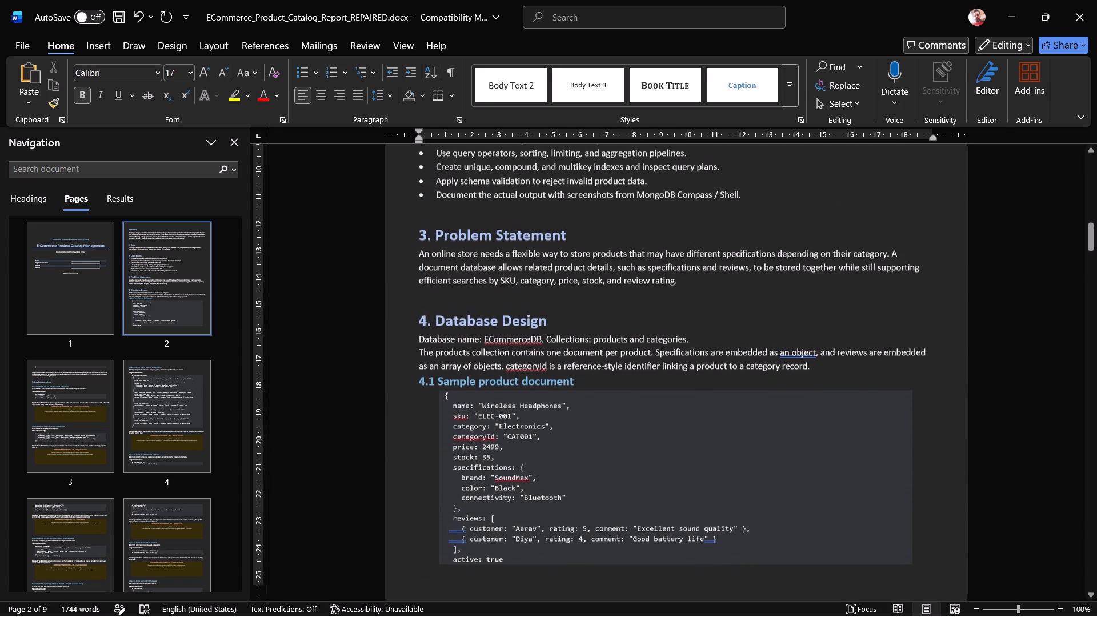
scroll(885, 351, up, 1)
Insert a blank line between the Database Design paragraph ending "category record." and the "4.1 Sample product document" heading.
click(827, 383)
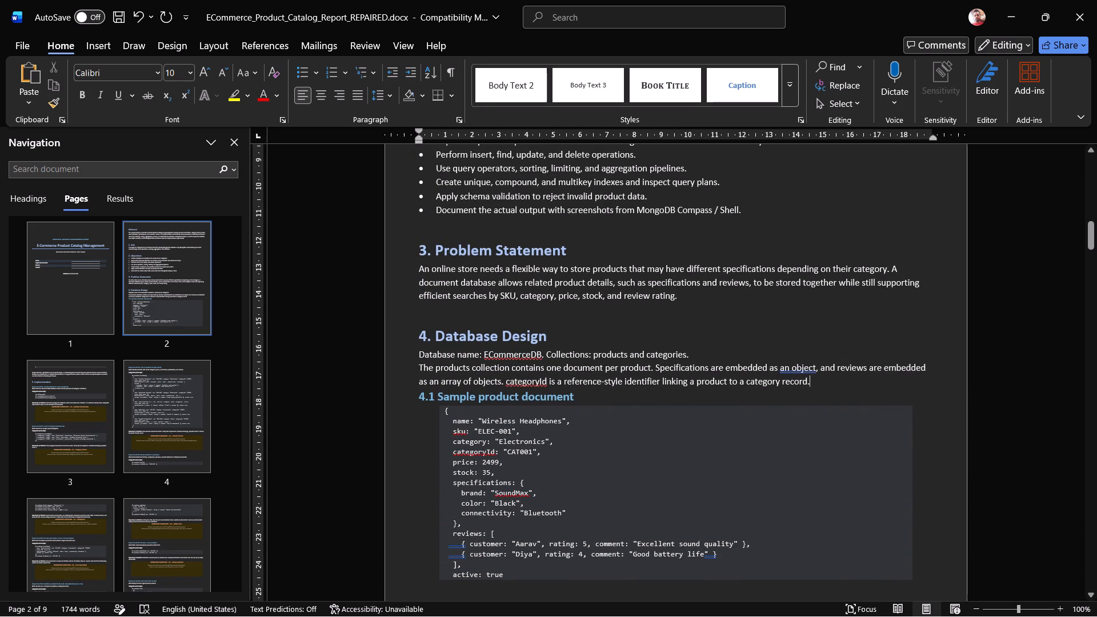
key(Return)
Examine how the sample product document code block splits across the page break before the design rationale.
scroll(605, 385, down, 1)
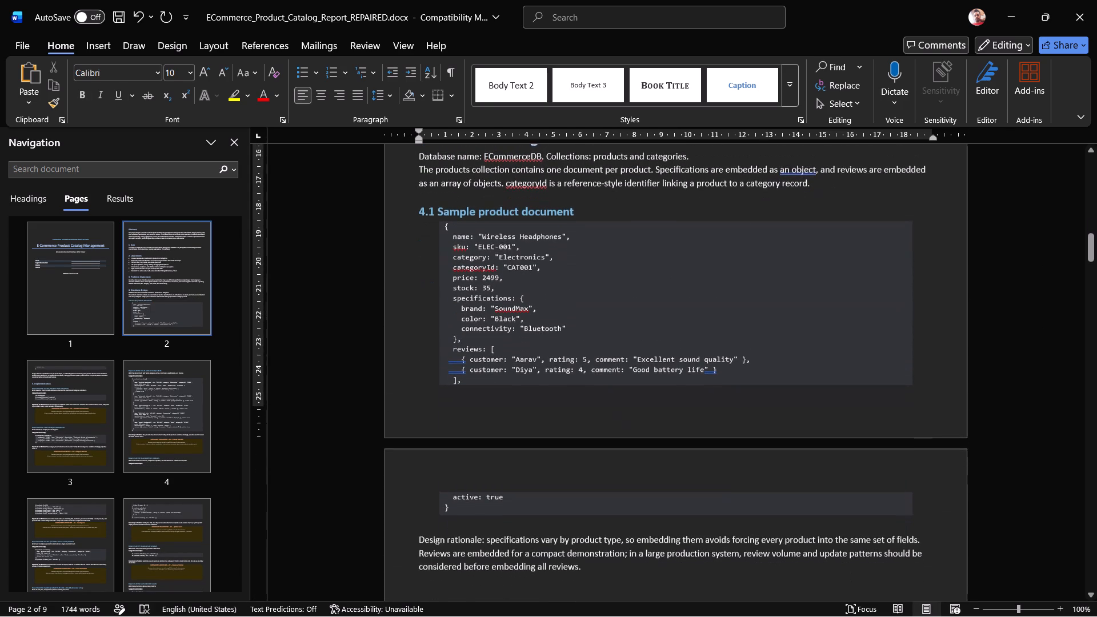
scroll(605, 385, down, 2)
click(509, 400)
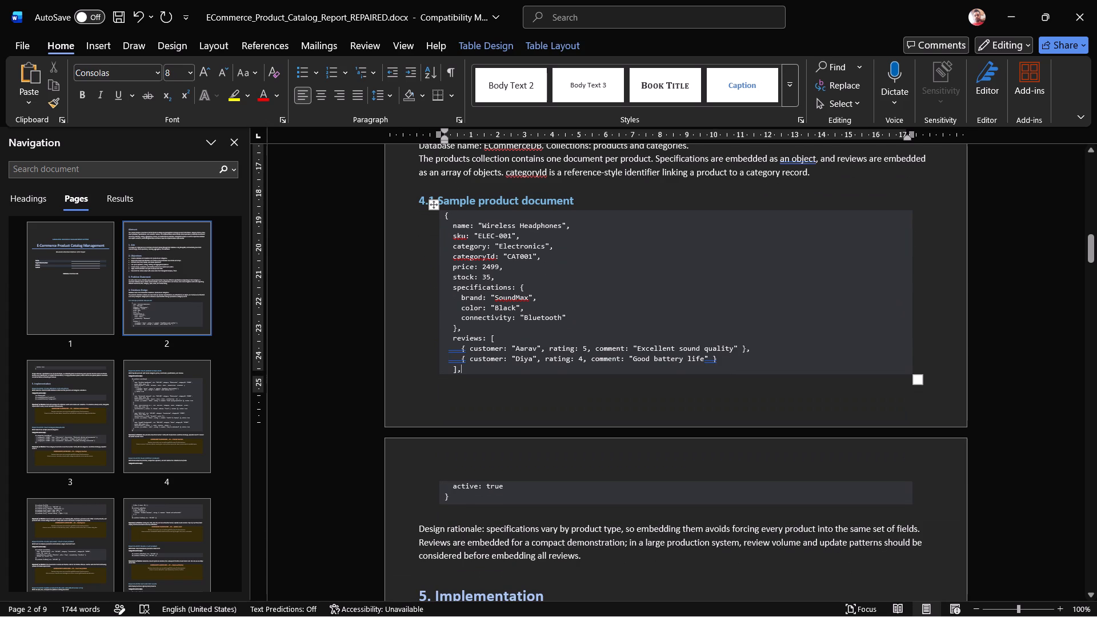
click(469, 410)
click(465, 465)
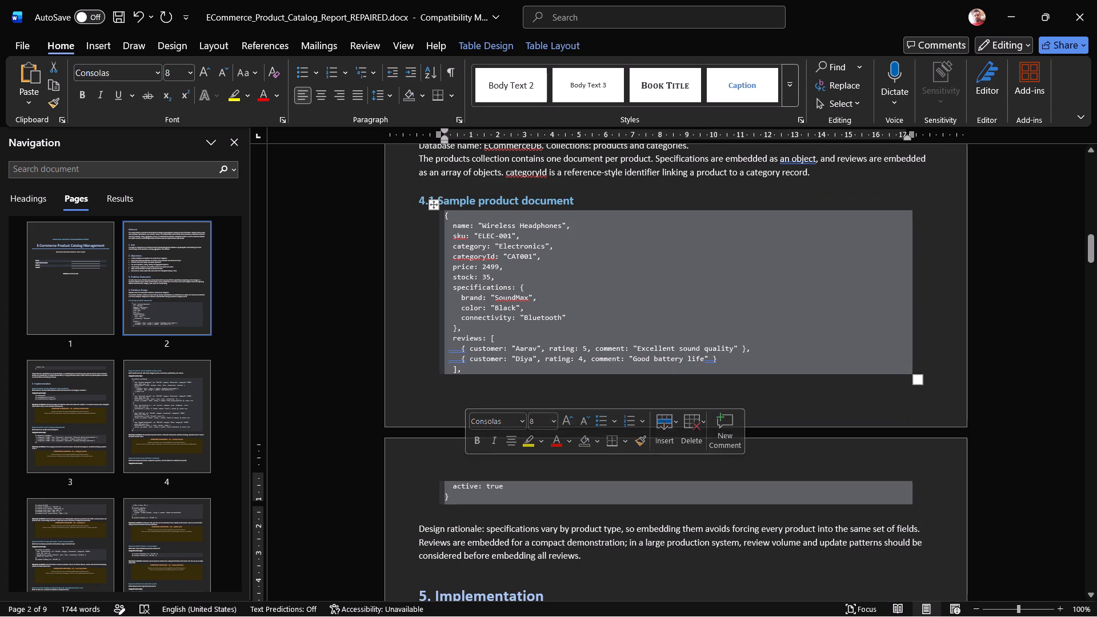
click(337, 510)
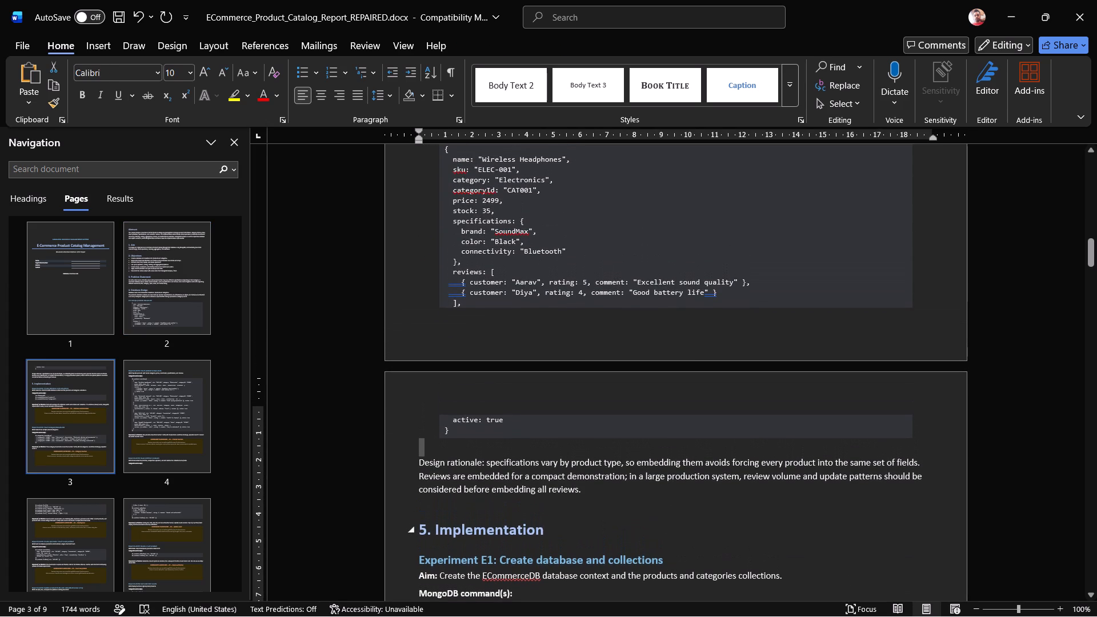
scroll(890, 514, up, 1)
scroll(890, 514, down, 1)
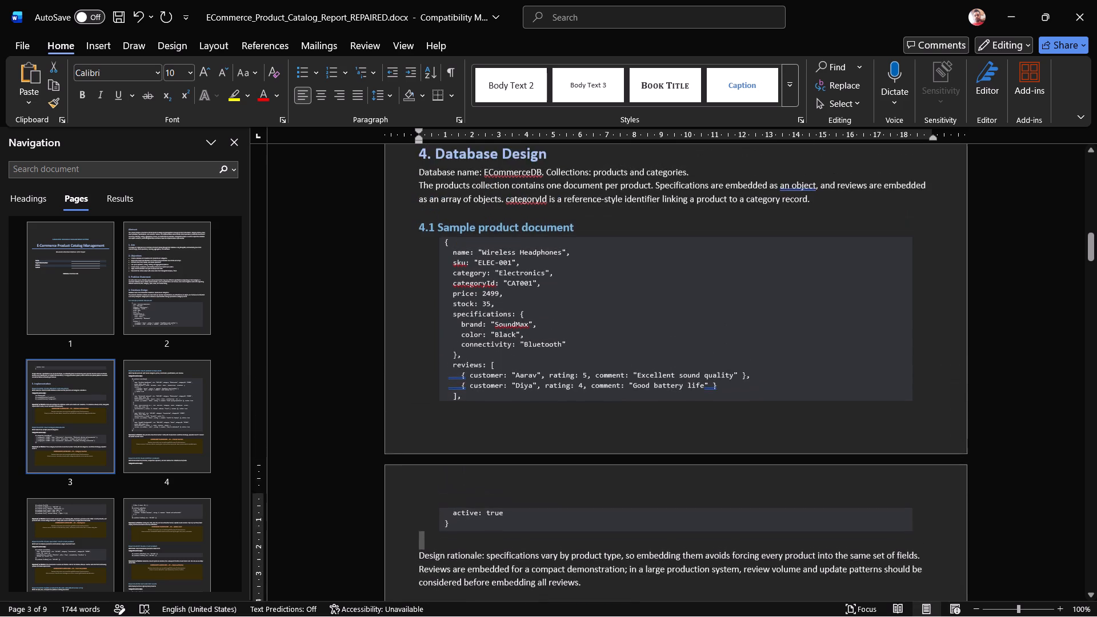
Review the Experiment E1 and E2 sections under "5. Implementation" and their screenshot placeholders.
scroll(890, 514, down, 2)
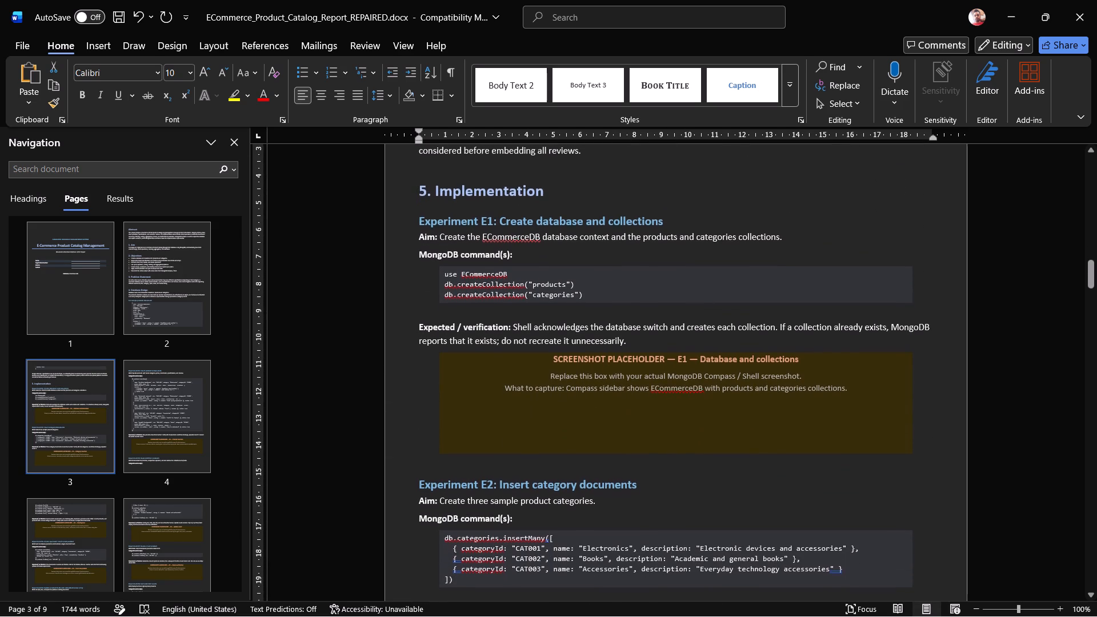
scroll(890, 514, down, 2)
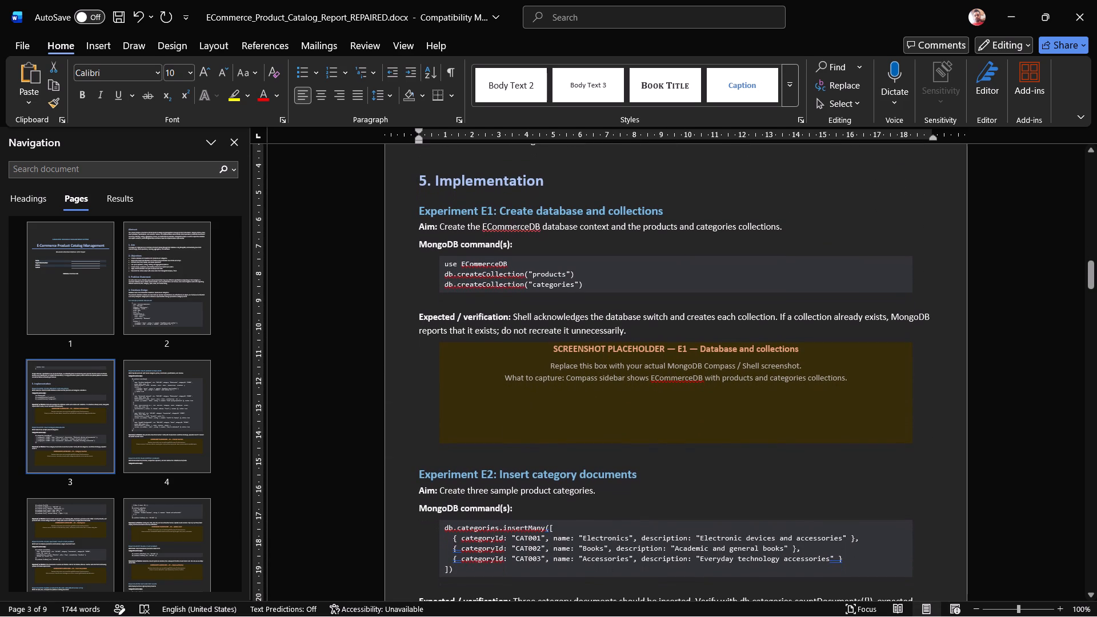
scroll(890, 514, down, 1)
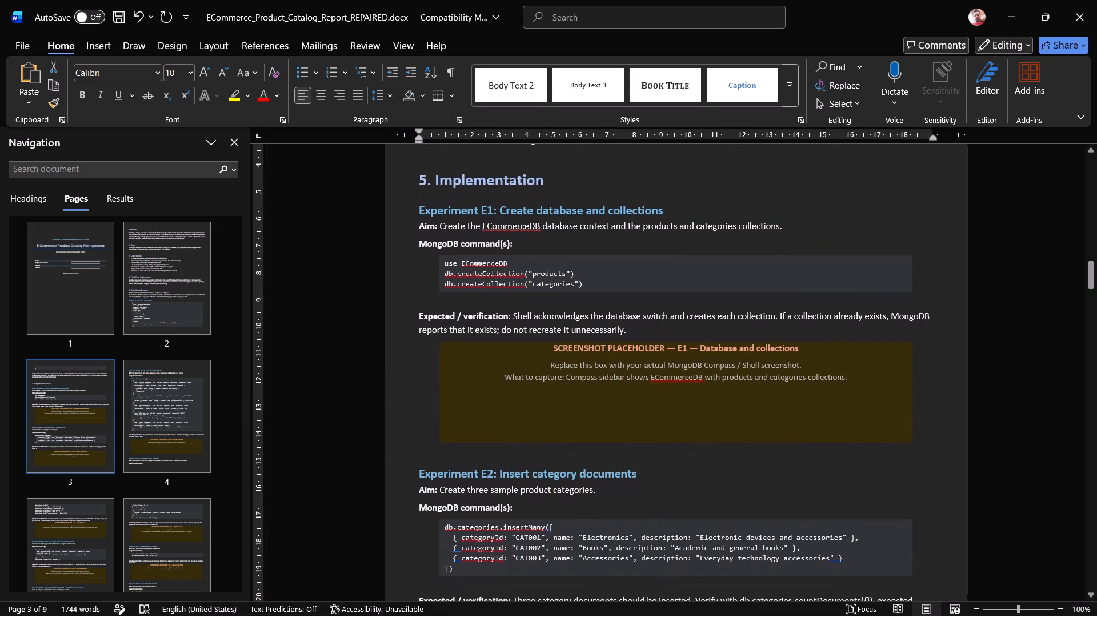
scroll(890, 514, down, 4)
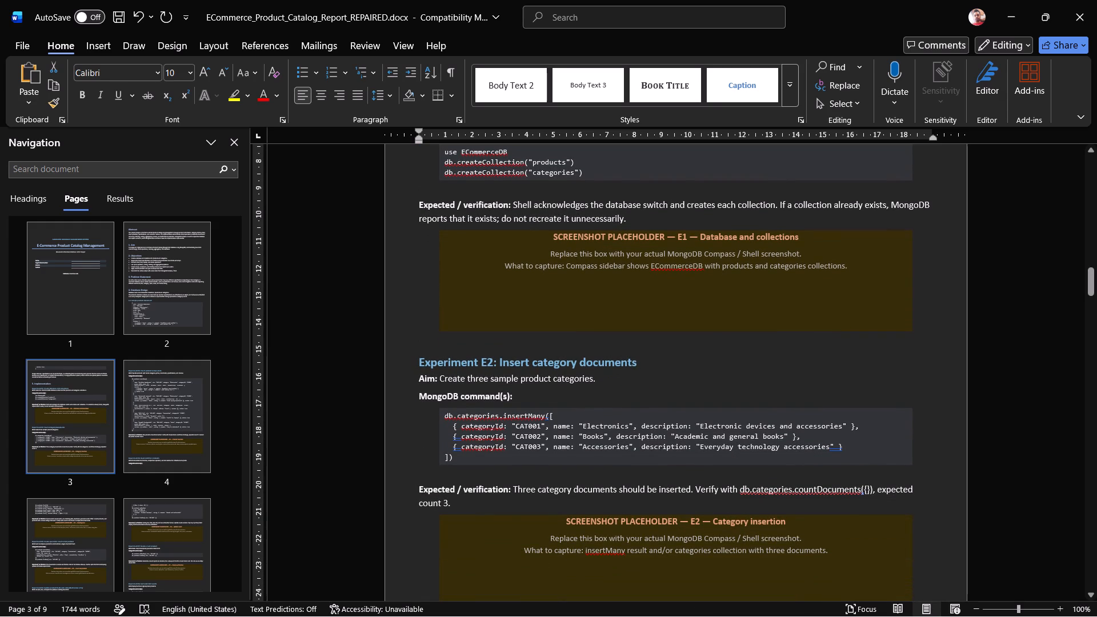
scroll(890, 514, down, 5)
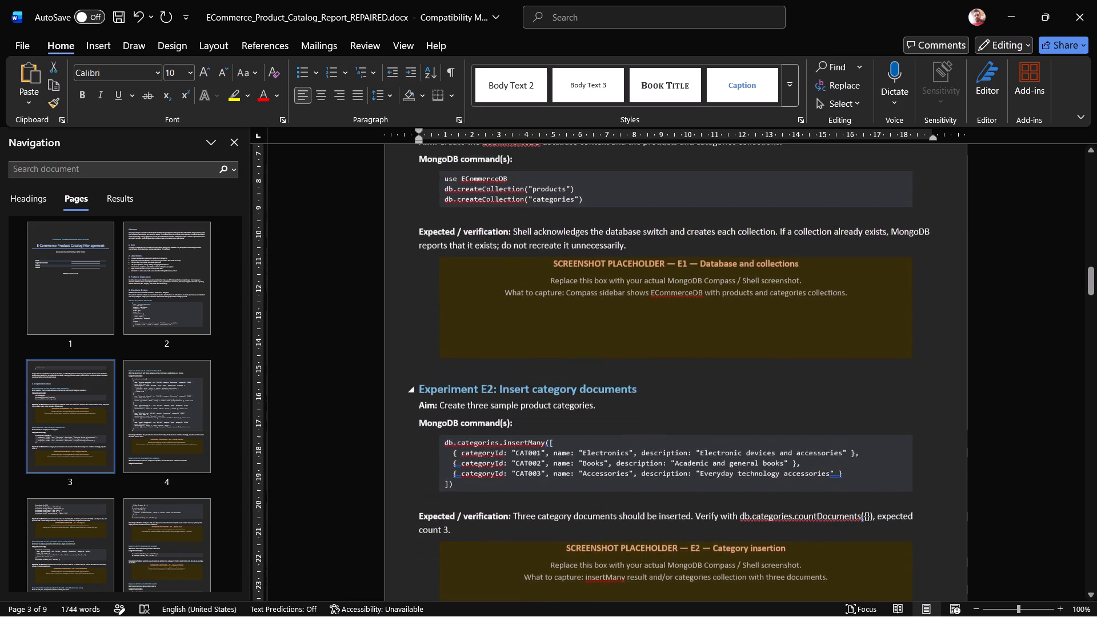
Delete the "SCREENSHOT PLACEHOLDER — E1 — Database and collections" box in Experiment E1.
click(543, 347)
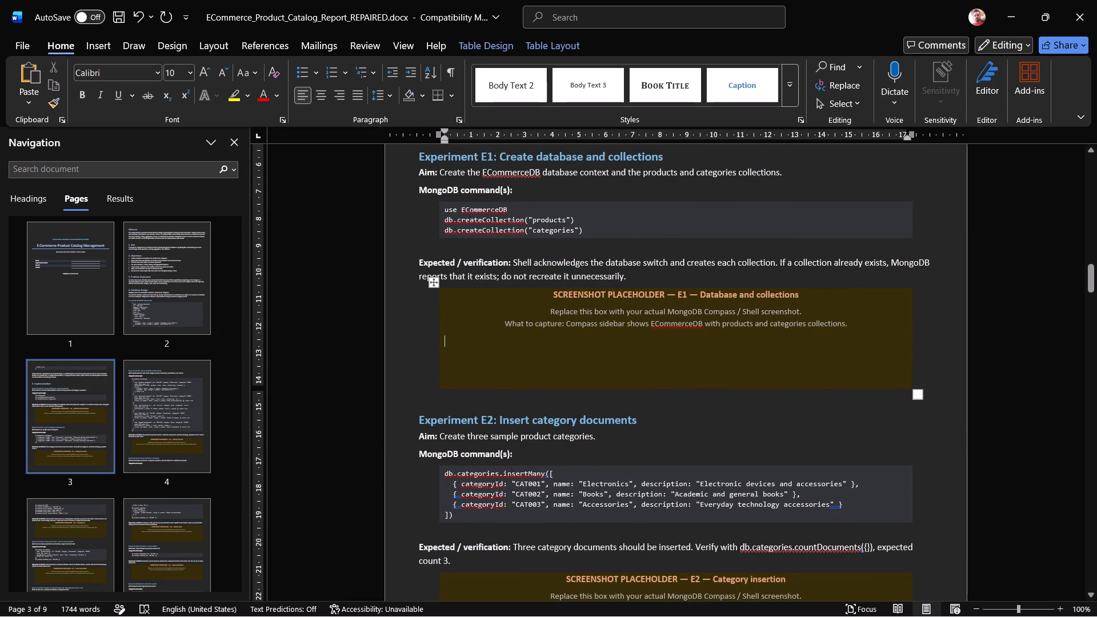
right_click(750, 342)
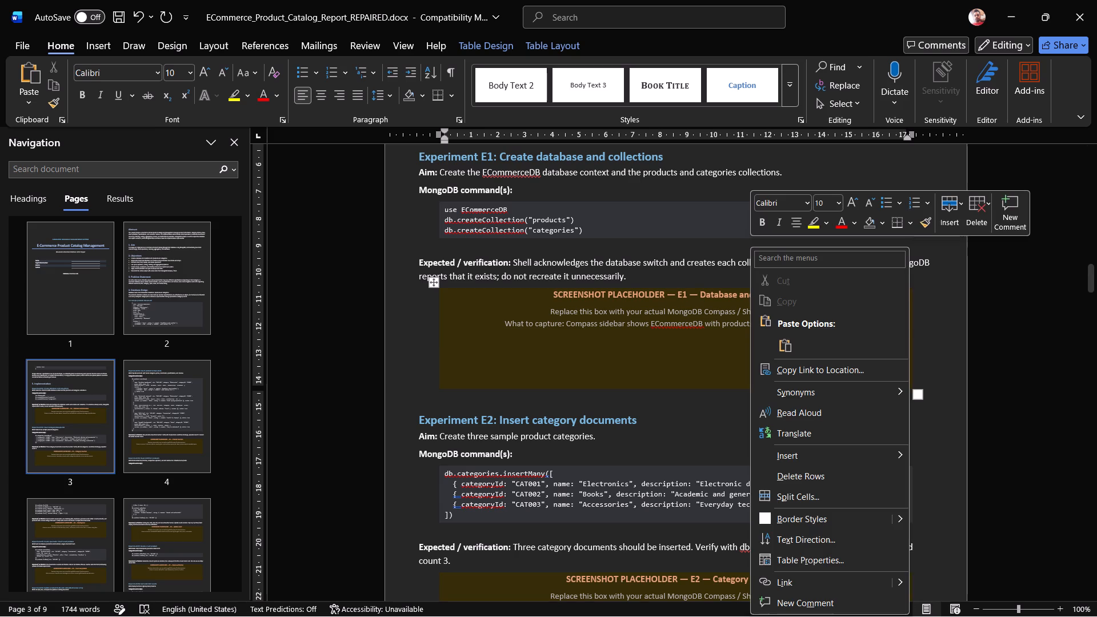
click(470, 312)
drag(427, 310, 473, 315)
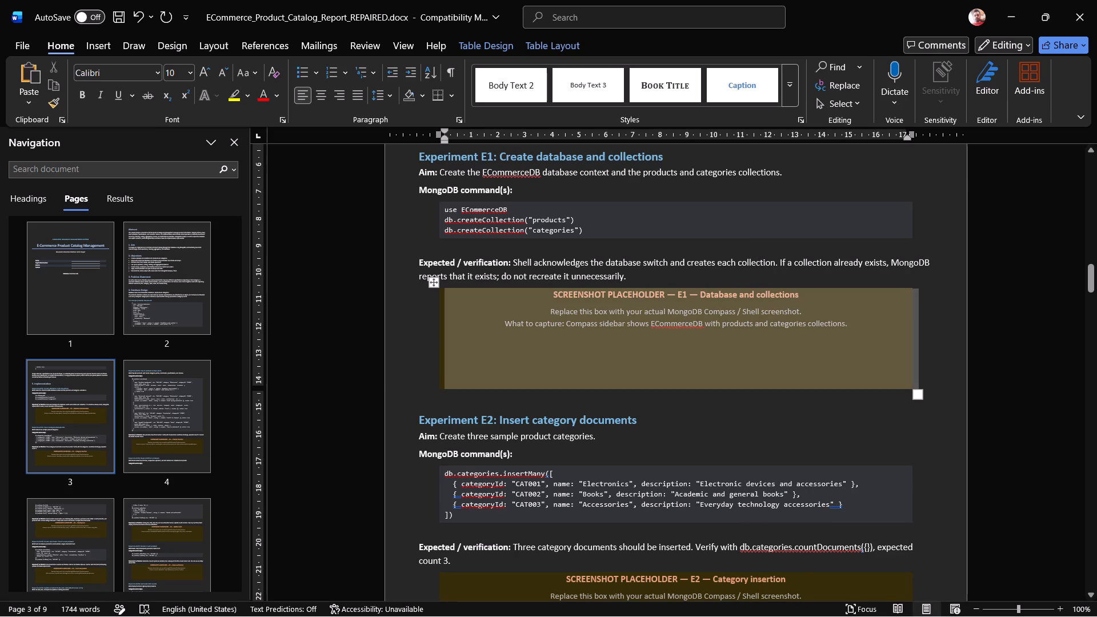
drag(473, 315, 478, 316)
key(BackSpace)
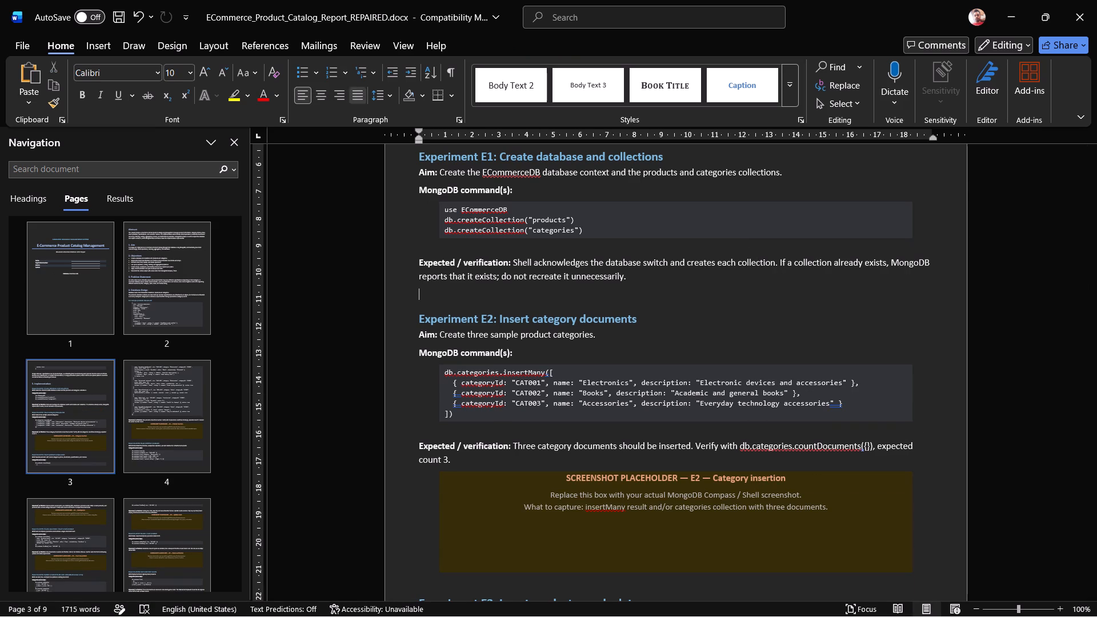
Insert "Screenshot 2026-10-28 151836.png" from the Screenshots folder under the Experiment E1 verification paragraph.
click(89, 47)
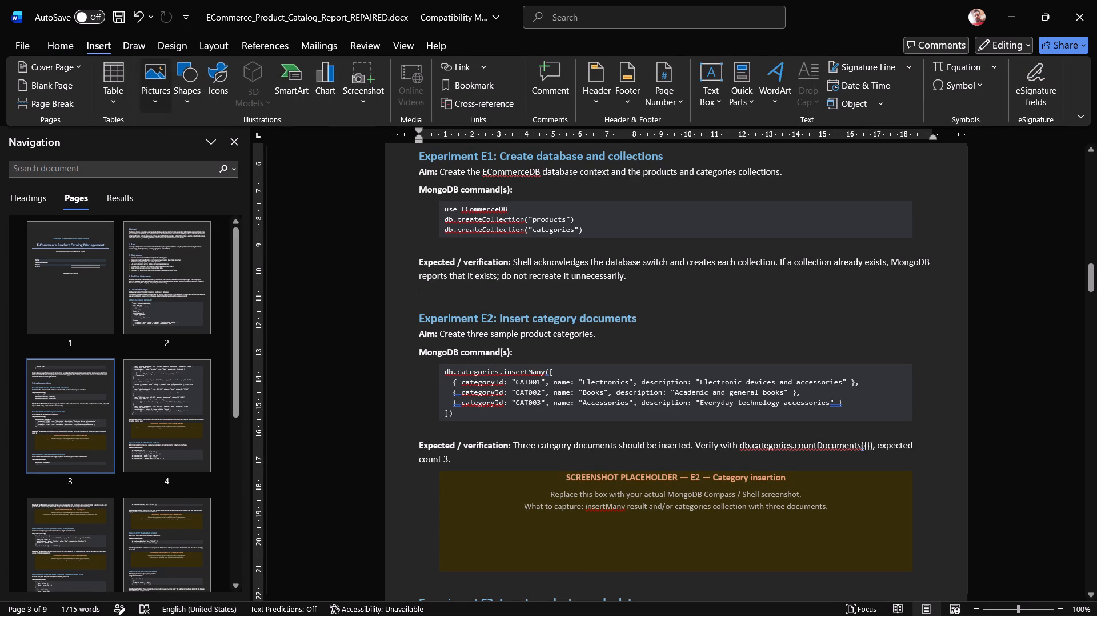
click(154, 98)
click(163, 146)
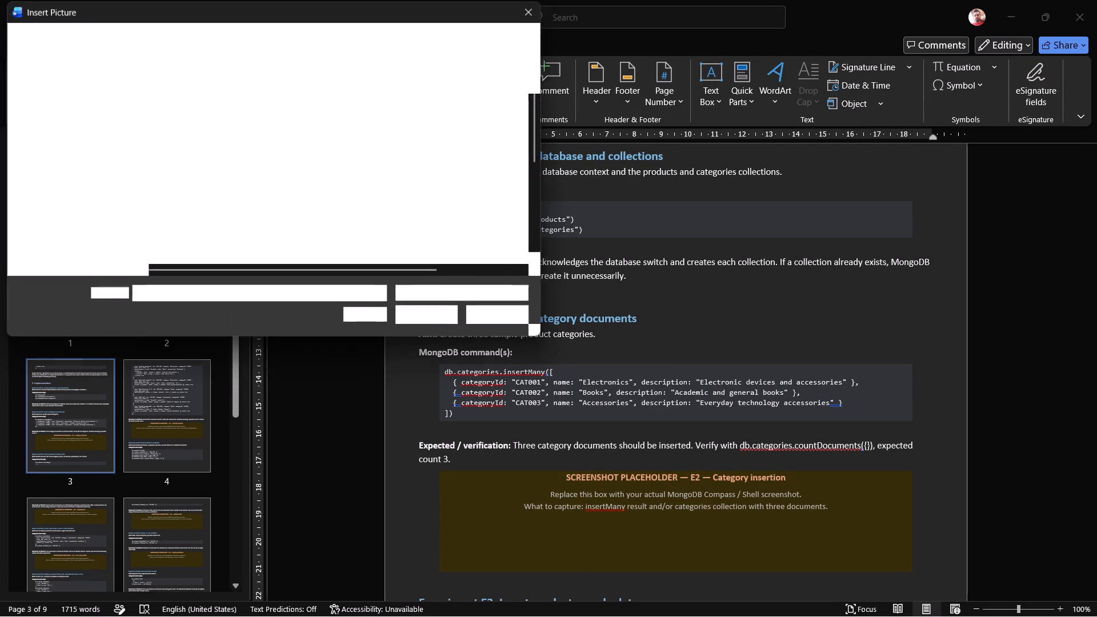
click(60, 207)
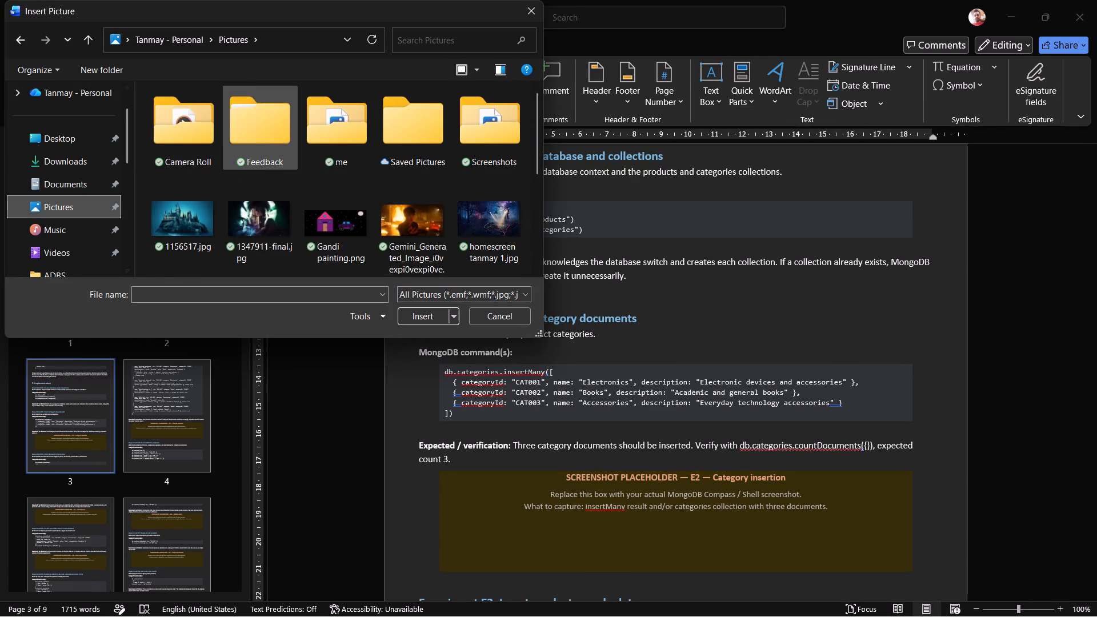
click(484, 117)
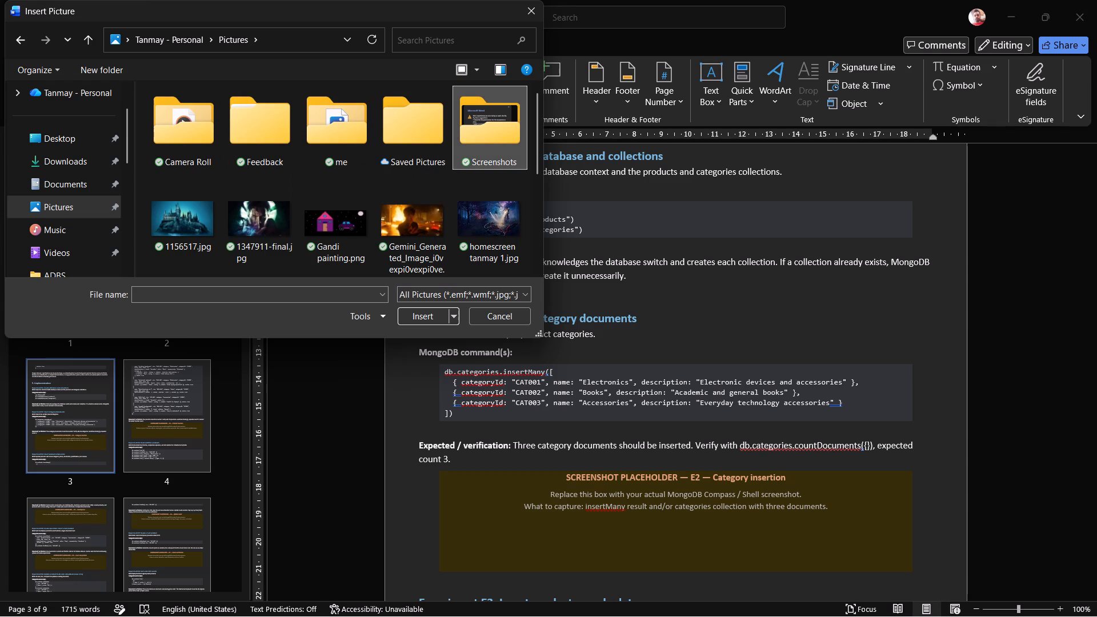
double_click(481, 133)
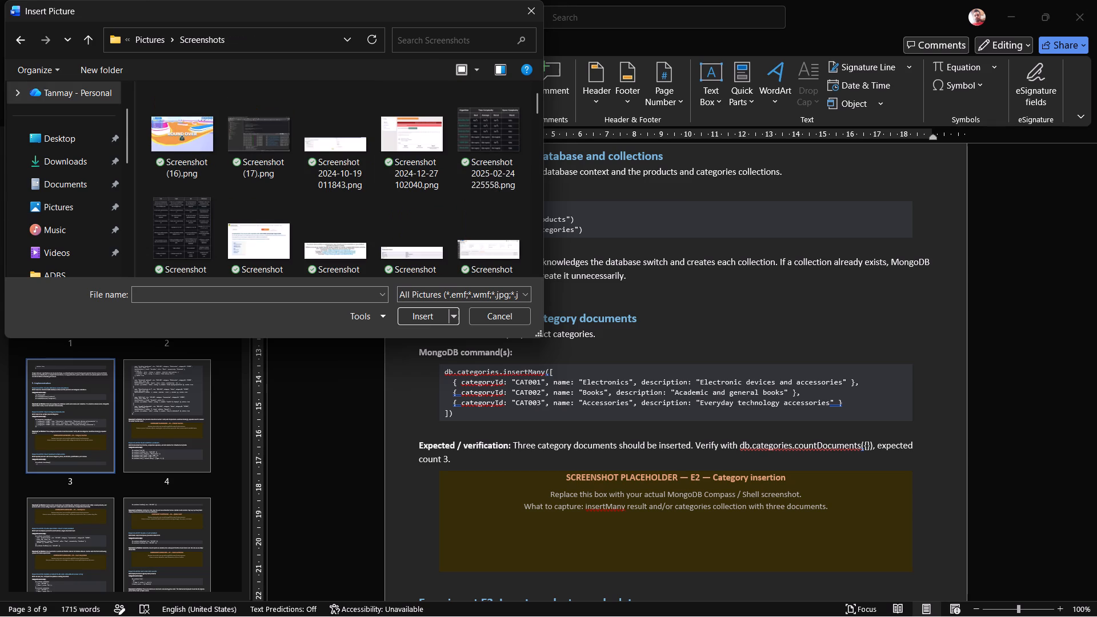
scroll(373, 193, down, 4)
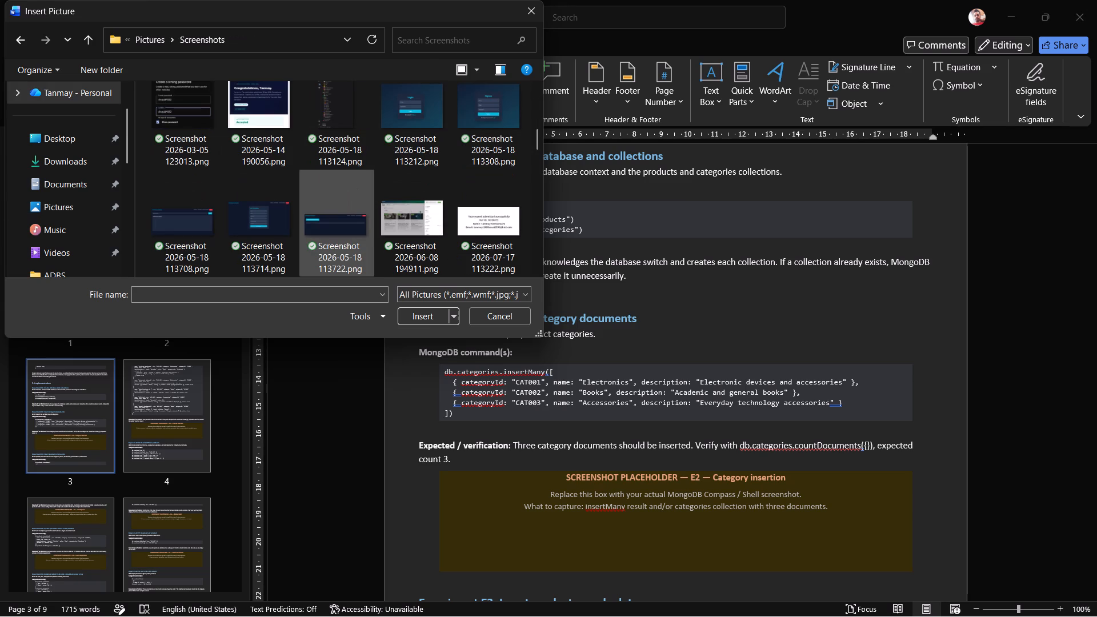
scroll(373, 193, down, 4)
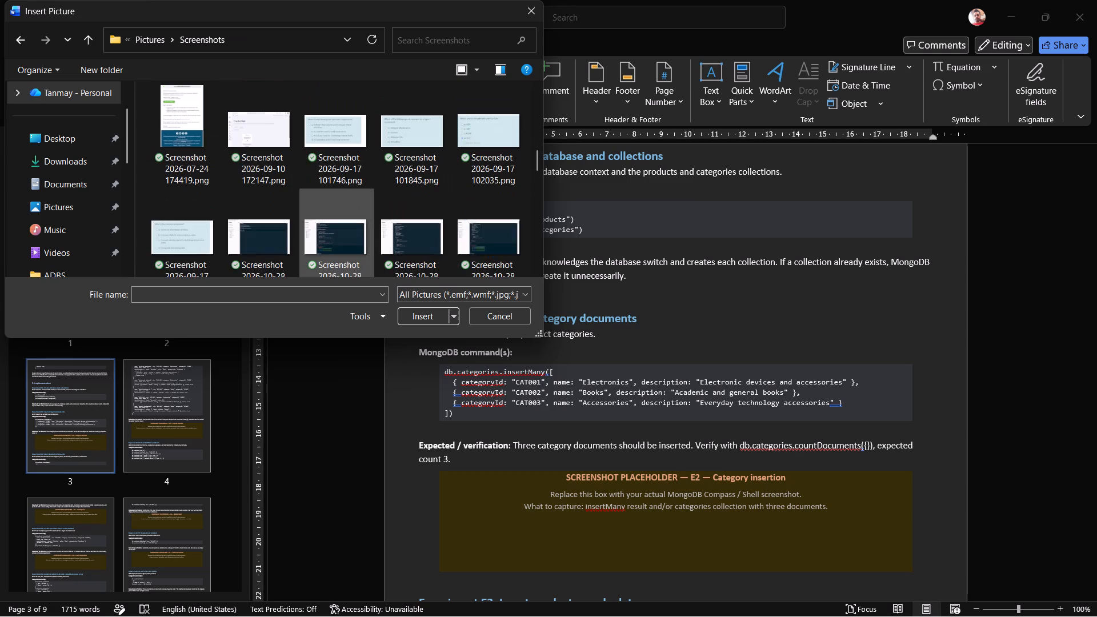
scroll(373, 193, down, 1)
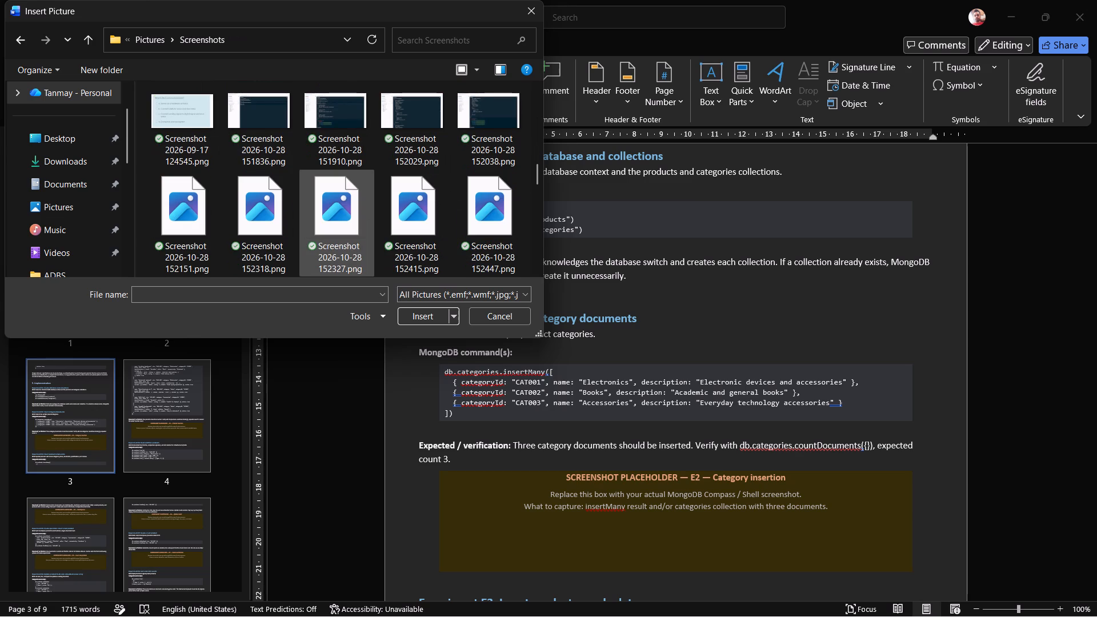
click(286, 137)
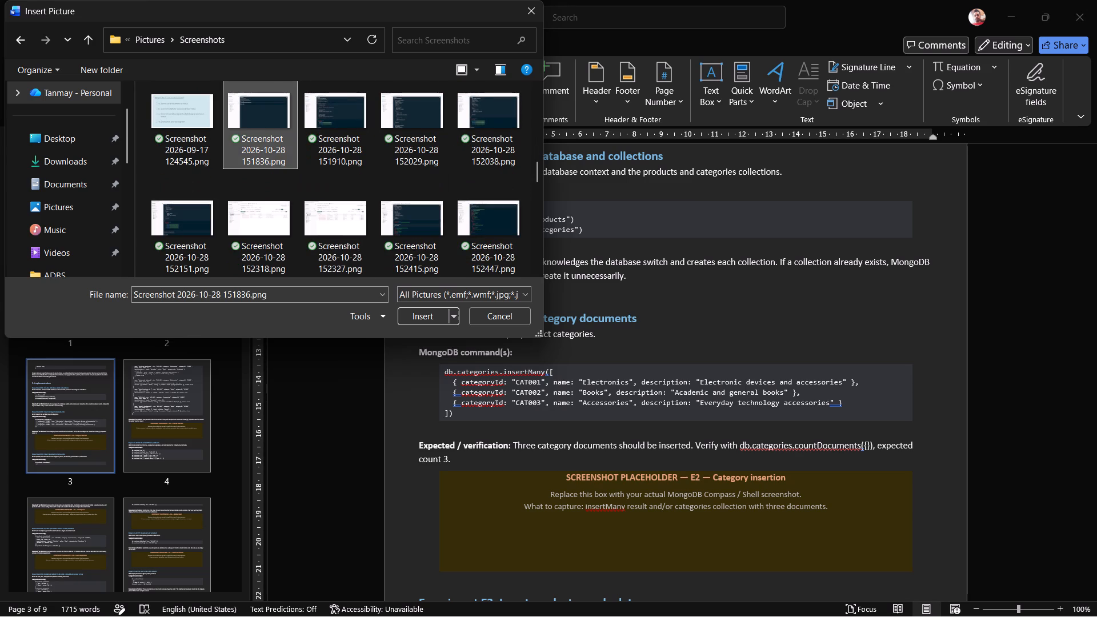
click(430, 313)
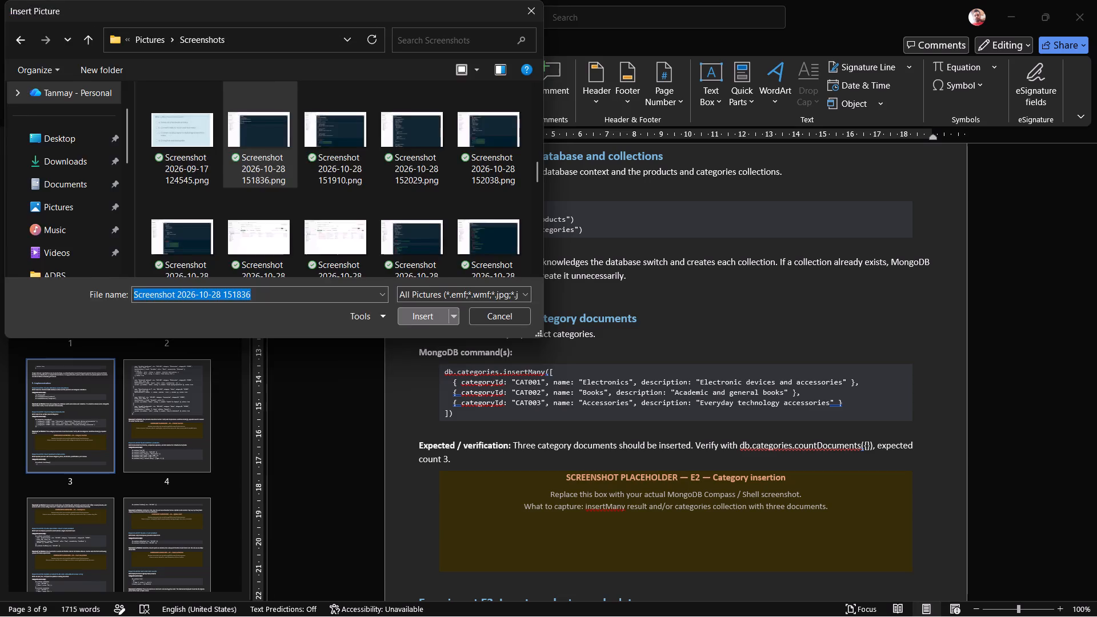
scroll(588, 411, down, 1)
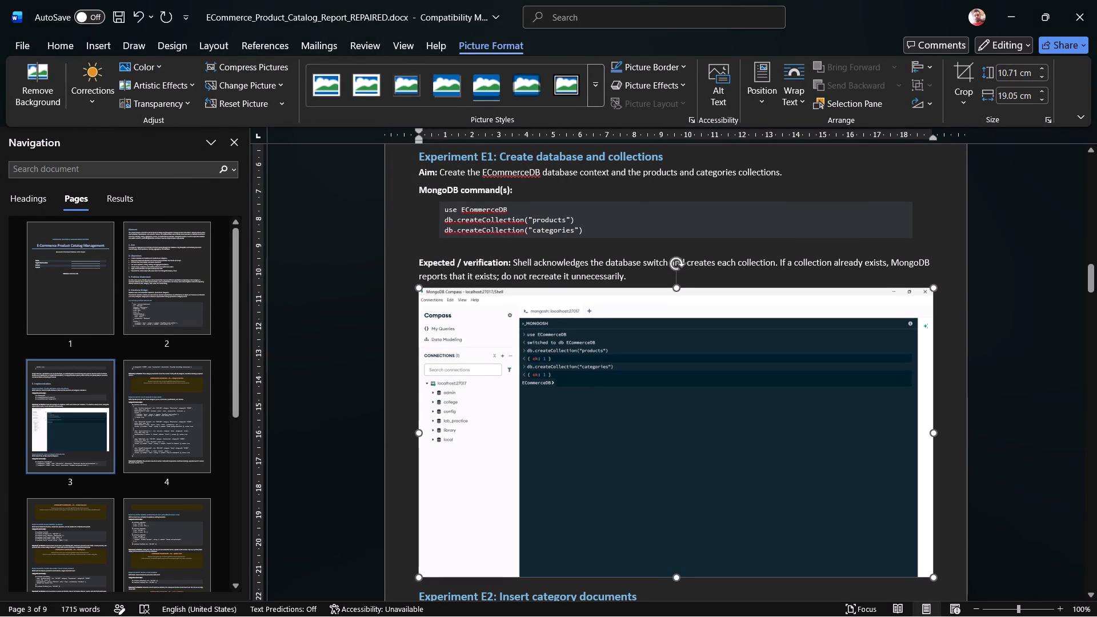
scroll(588, 411, down, 1)
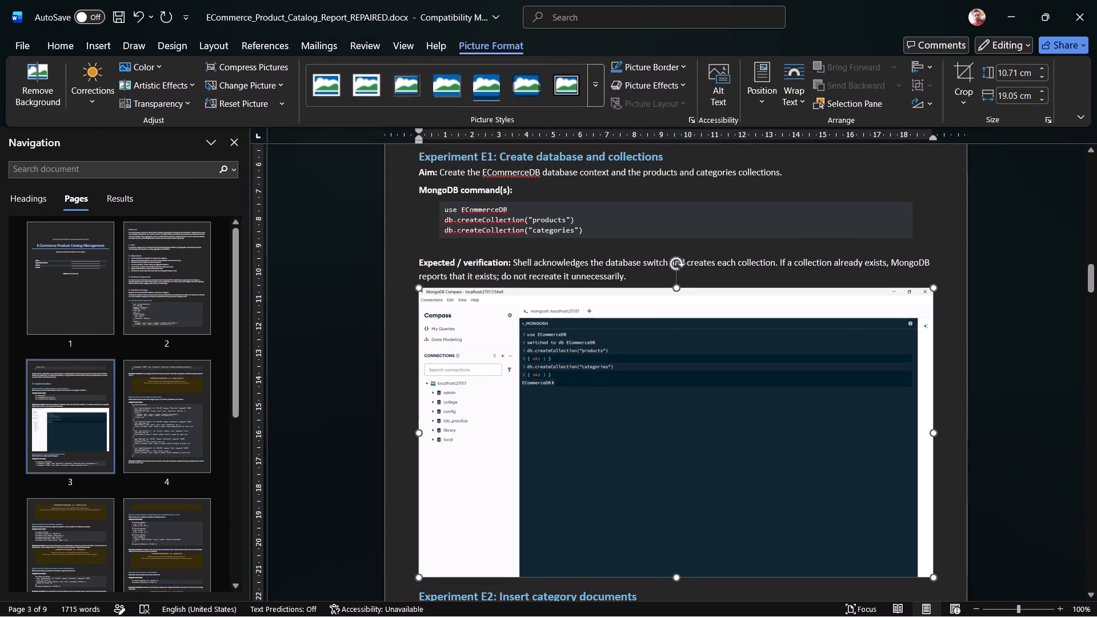
click(535, 250)
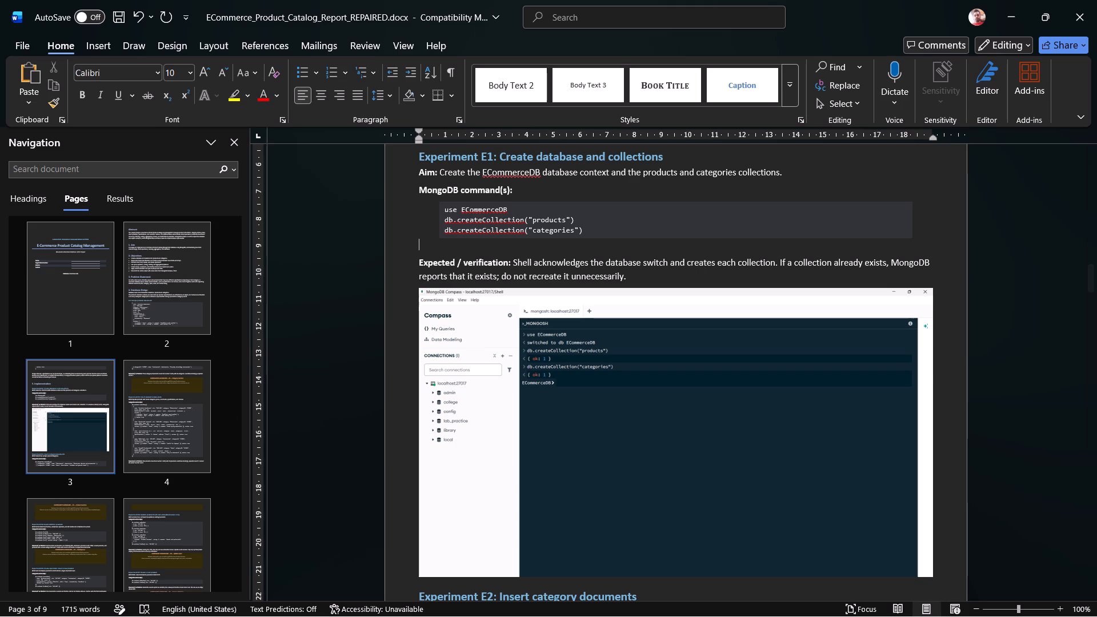
Examine how the E1 screenshot fits on its page and where the Experiment E2 code block splits across pages.
scroll(535, 250, down, 1)
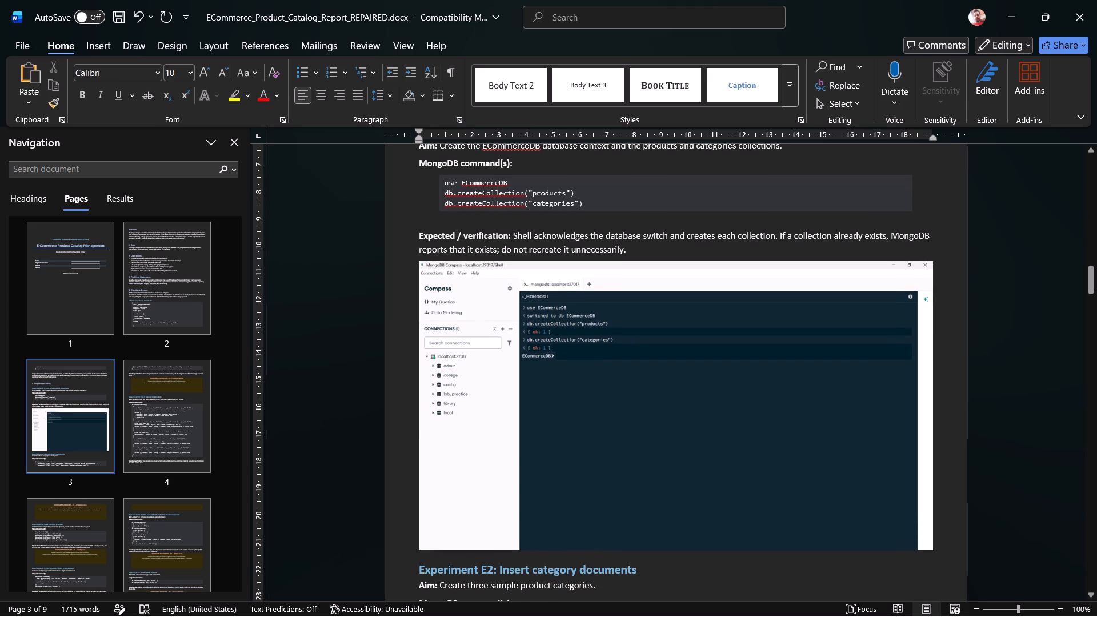
scroll(535, 250, down, 4)
scroll(535, 250, up, 1)
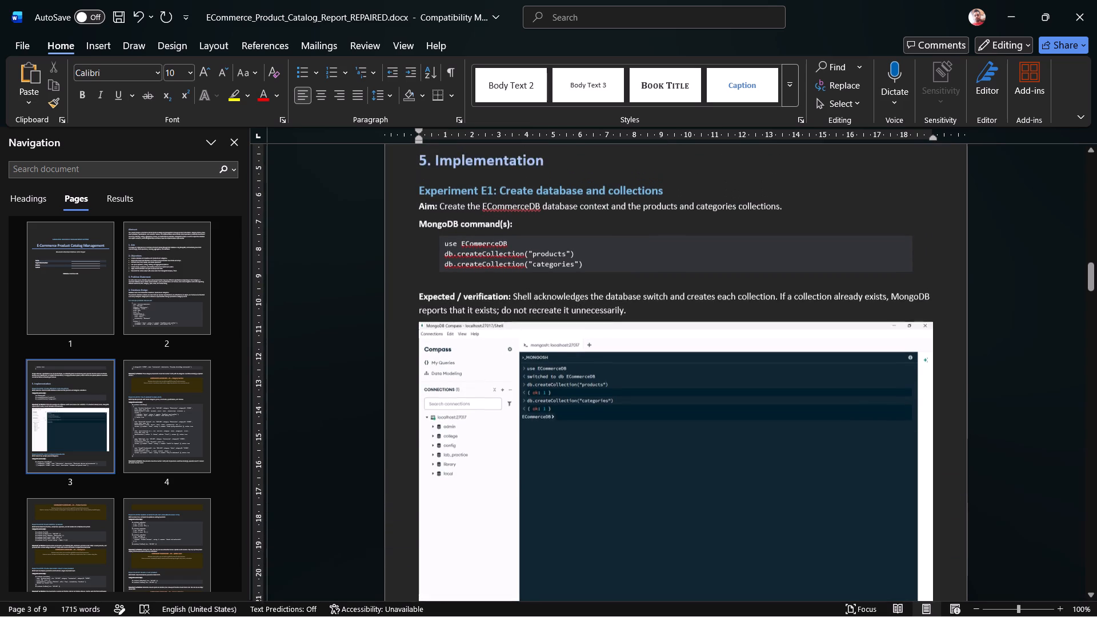
scroll(535, 250, down, 5)
scroll(535, 250, up, 1)
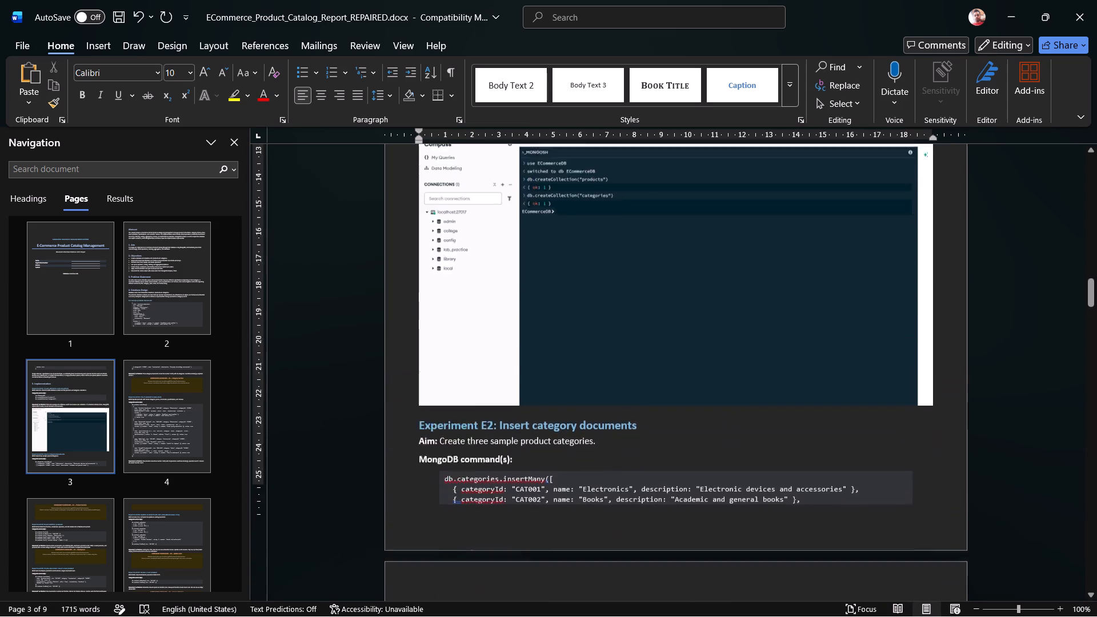
scroll(535, 250, up, 1)
scroll(535, 250, down, 2)
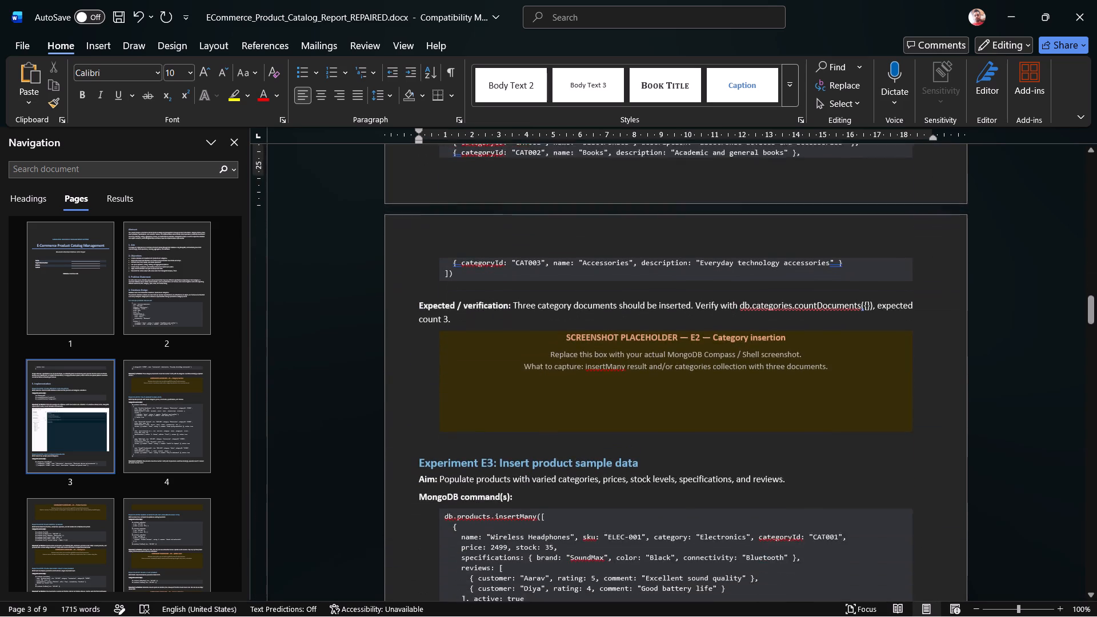
scroll(535, 250, up, 6)
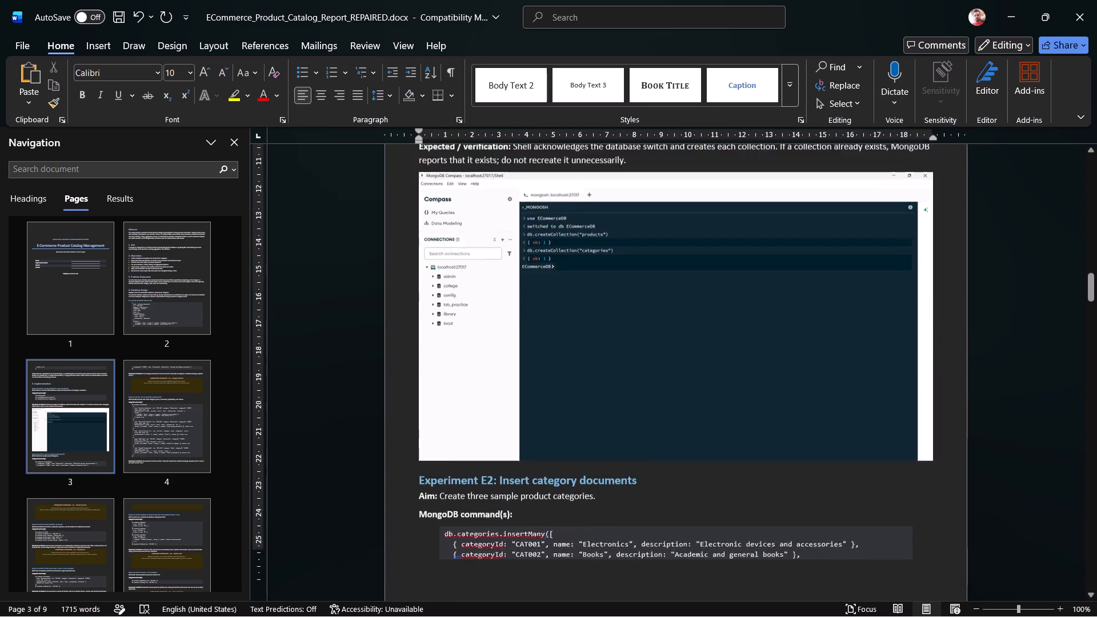
scroll(535, 250, up, 1)
scroll(535, 250, down, 1)
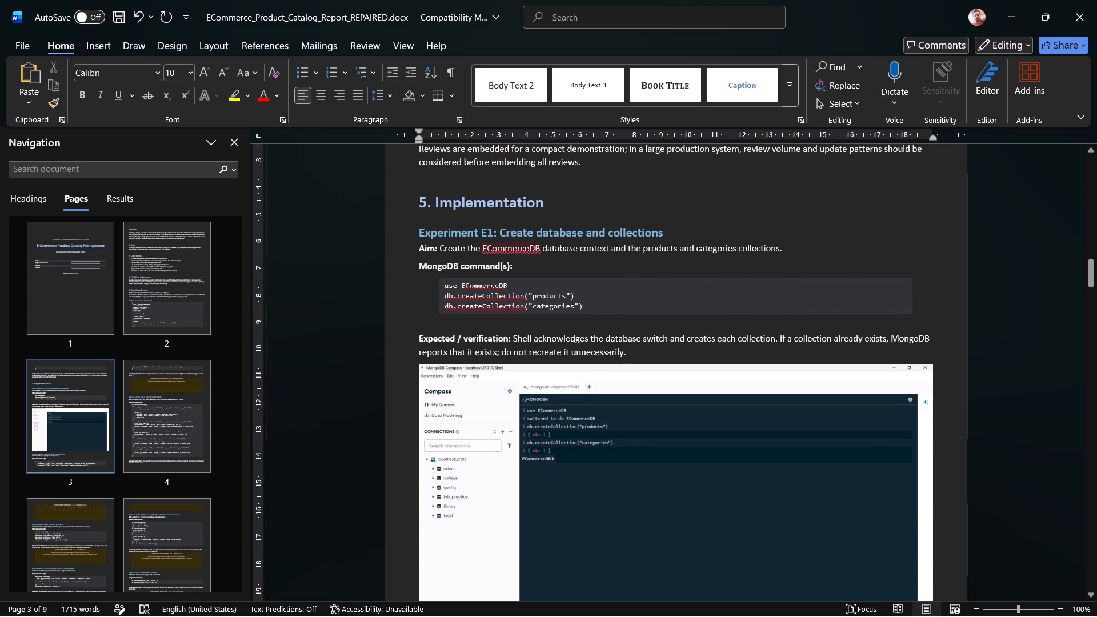
Insert a page break before the "Experiment E2: Insert category documents" heading.
scroll(535, 250, down, 2)
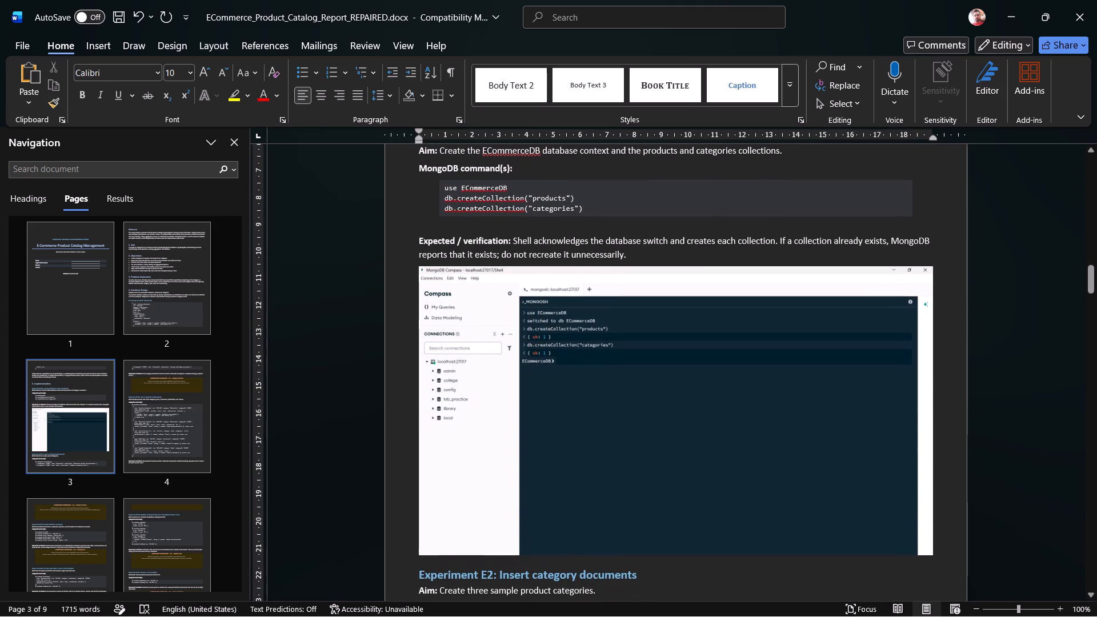
scroll(535, 250, down, 1)
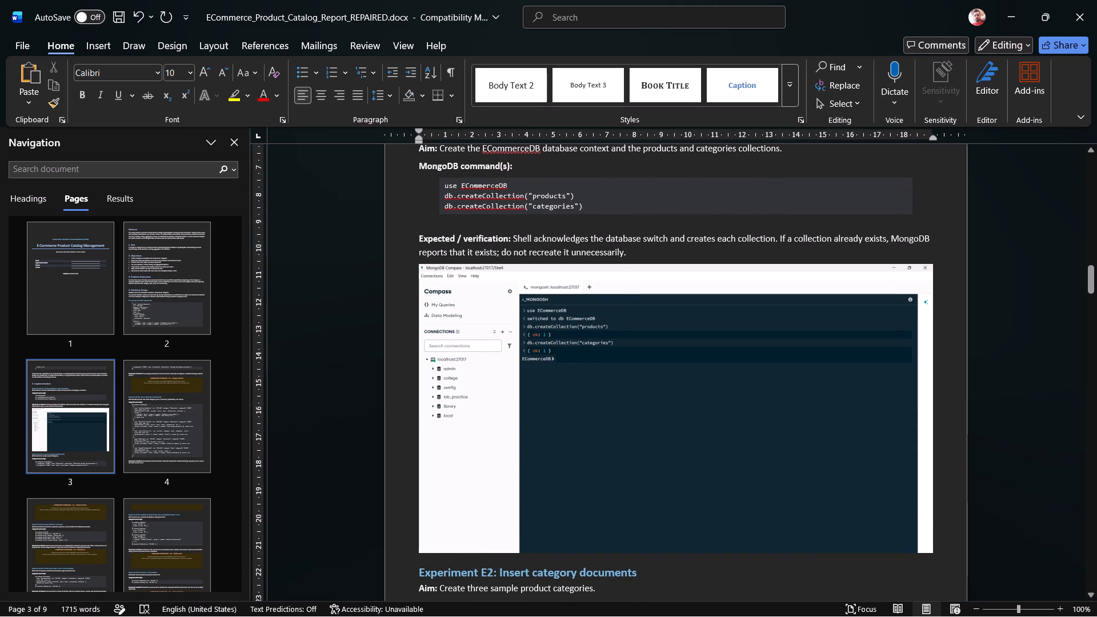
scroll(438, 225, down, 3)
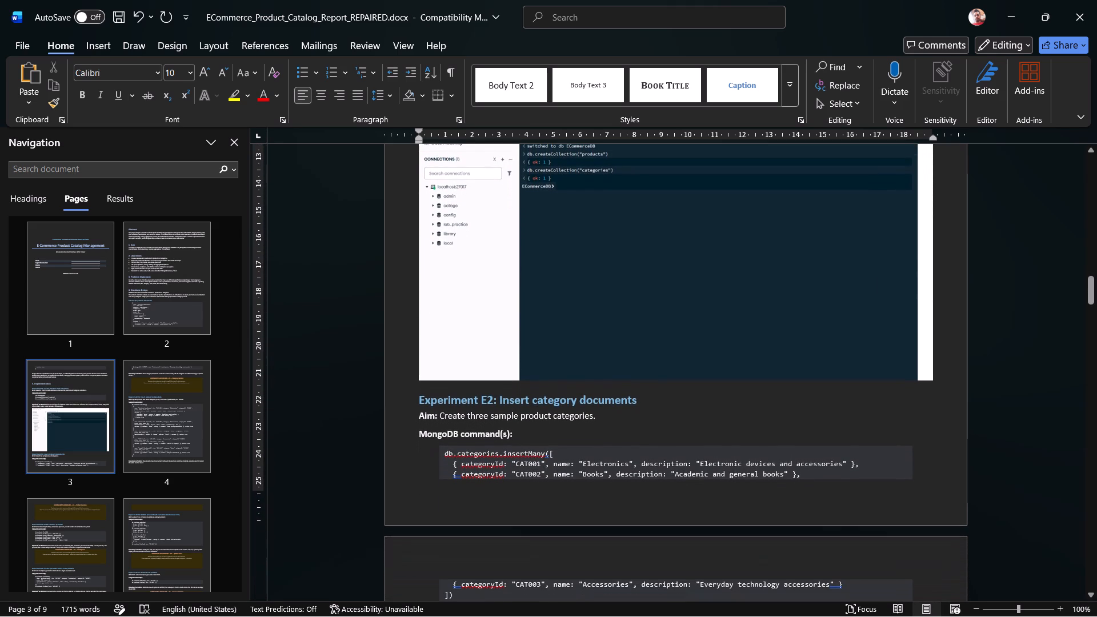
click(410, 398)
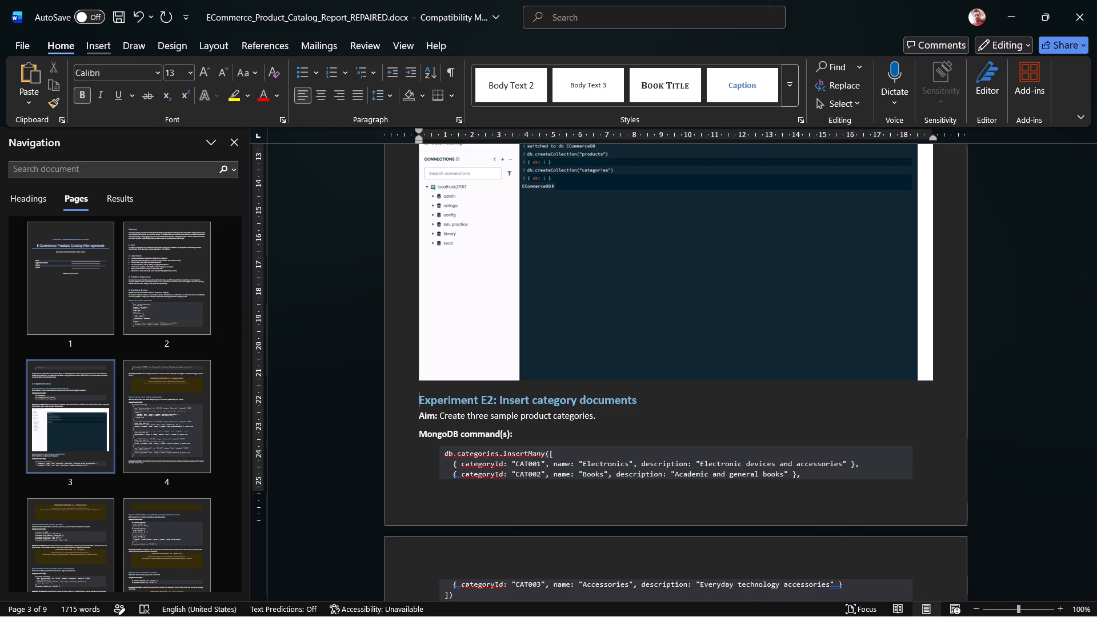
click(101, 50)
click(51, 105)
Delete the "SCREENSHOT PLACEHOLDER — E2 — Category insertion" box in Experiment E2.
scroll(367, 255, down, 2)
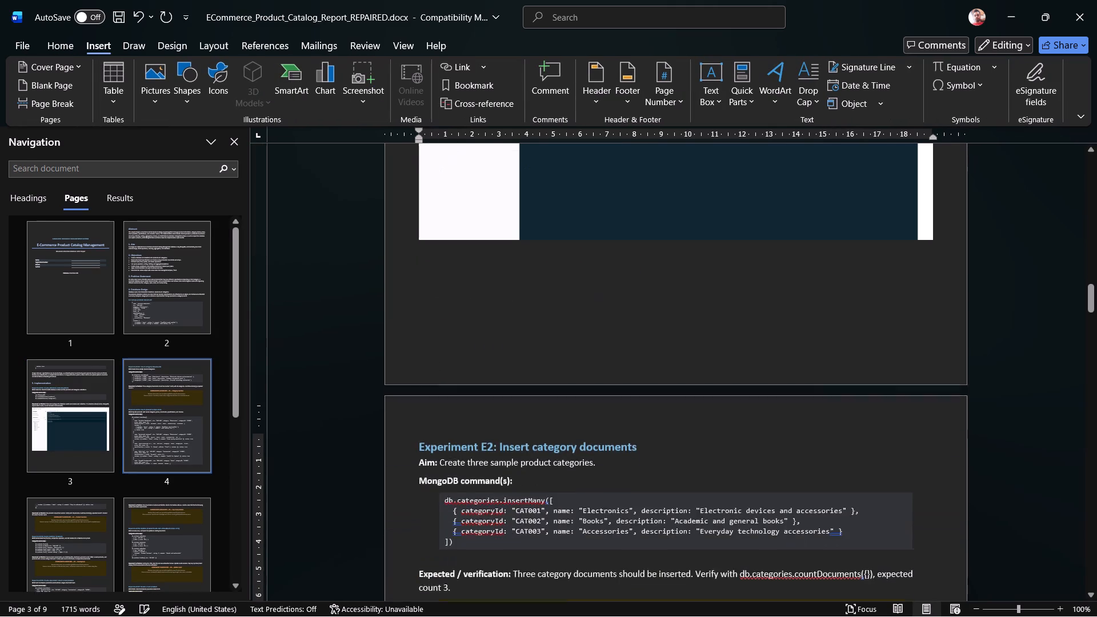
scroll(367, 255, down, 5)
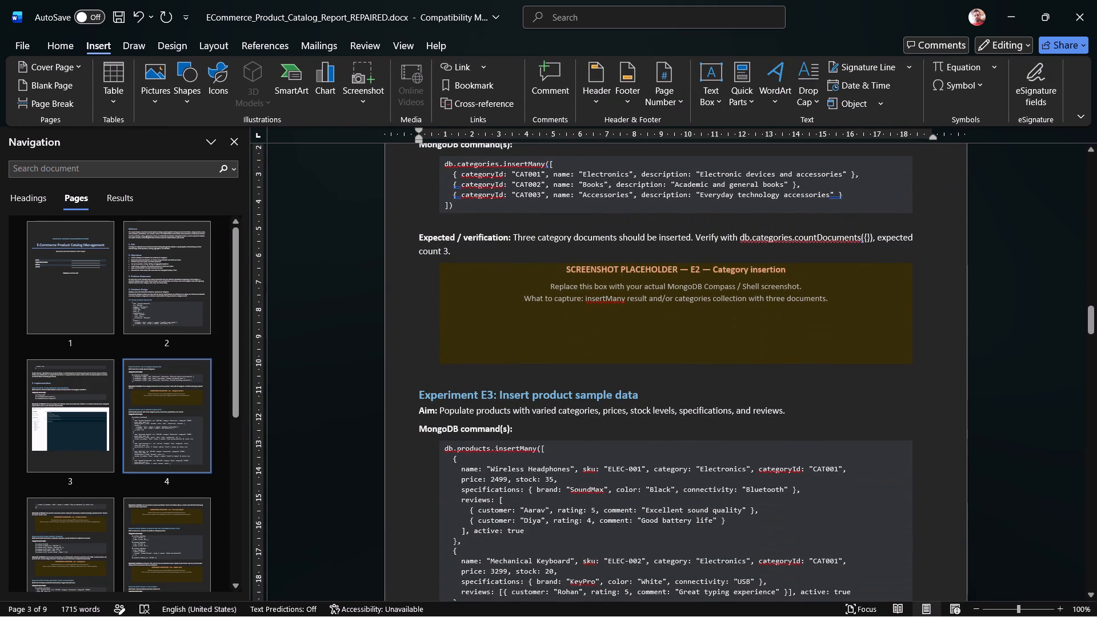
click(468, 288)
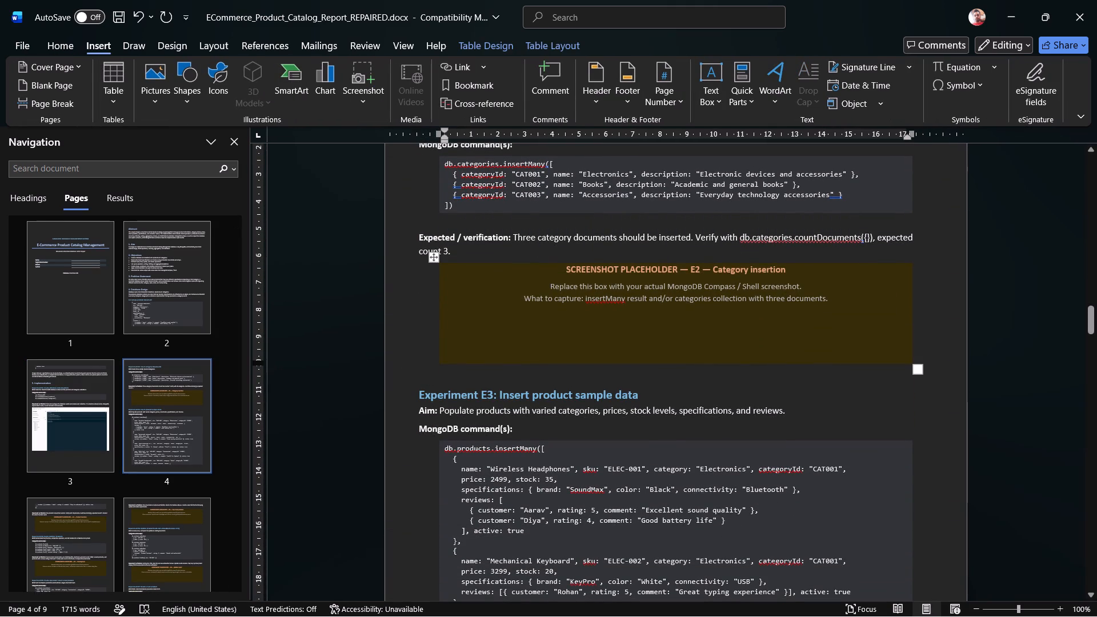
drag(433, 283, 482, 287)
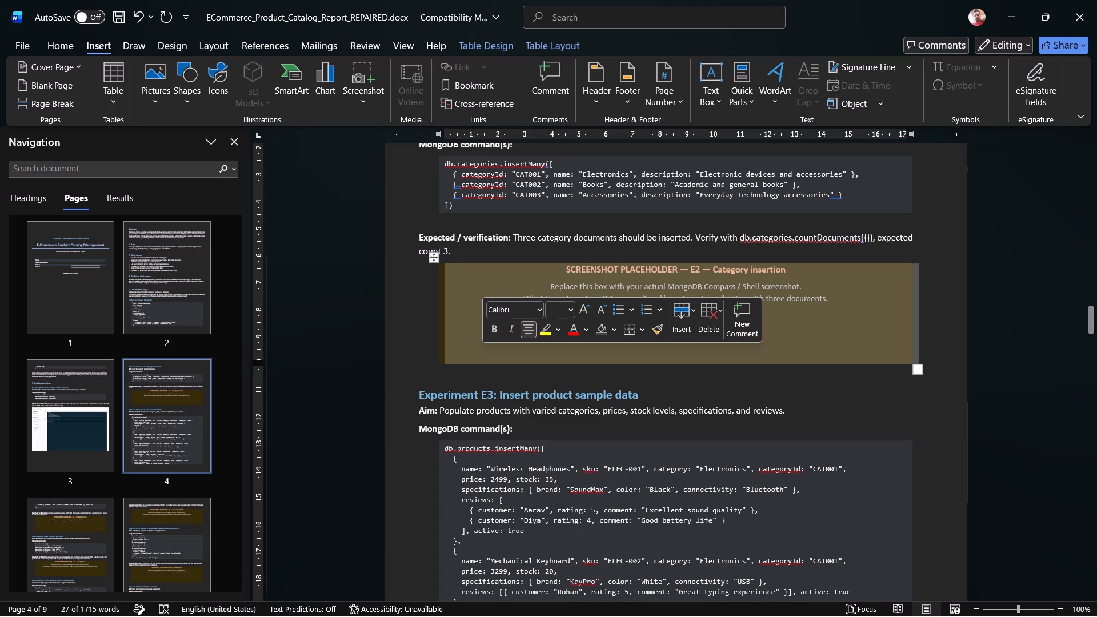
key(BackSpace)
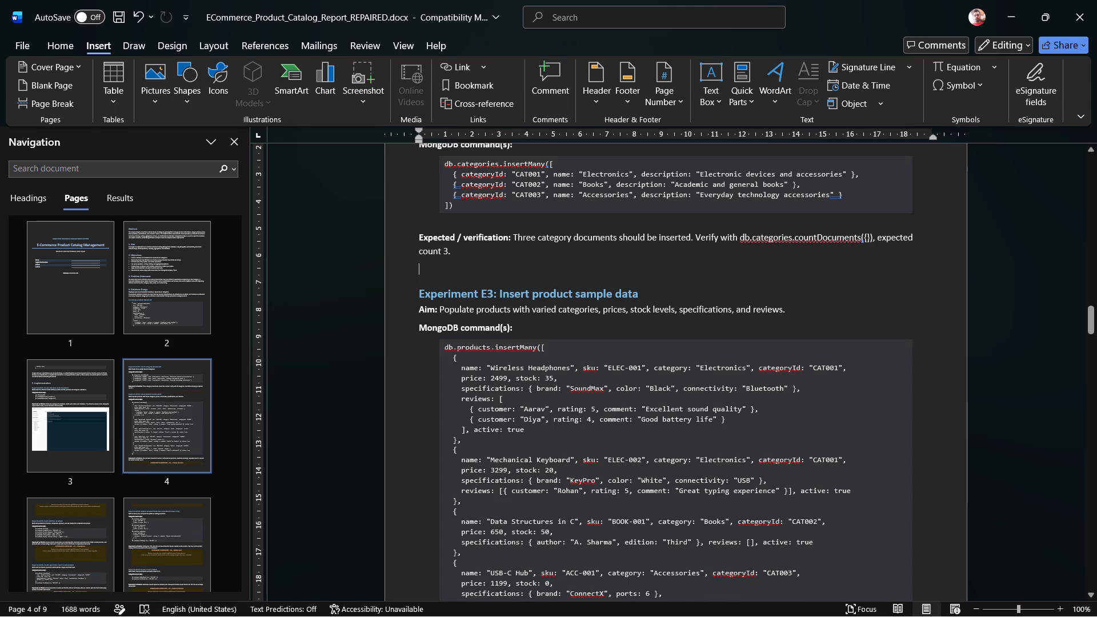
key(ctrl+z)
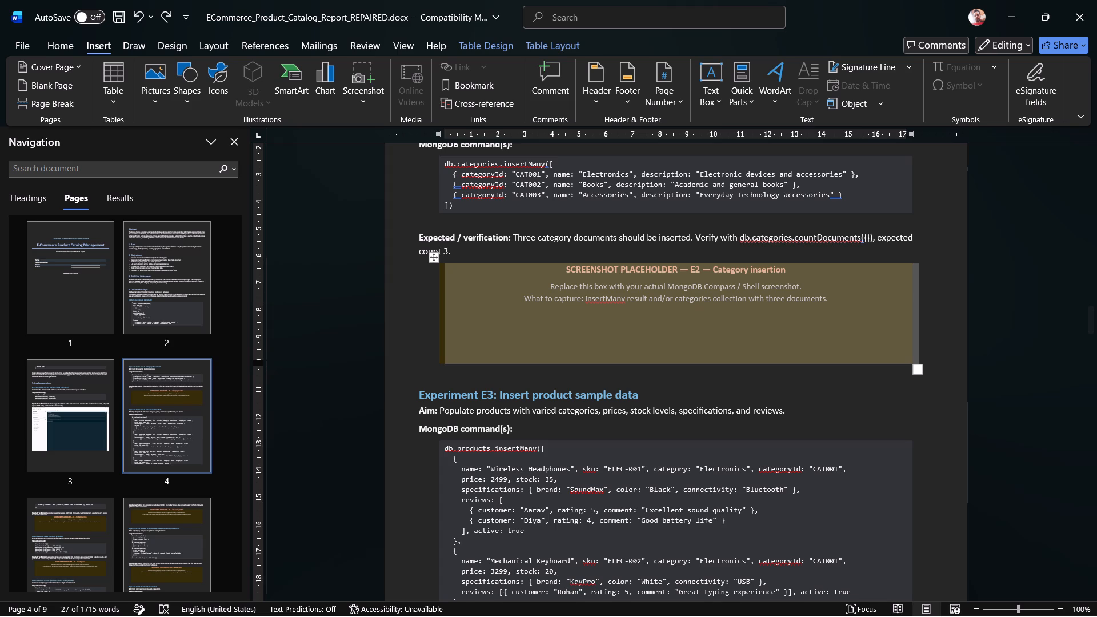
key(BackSpace)
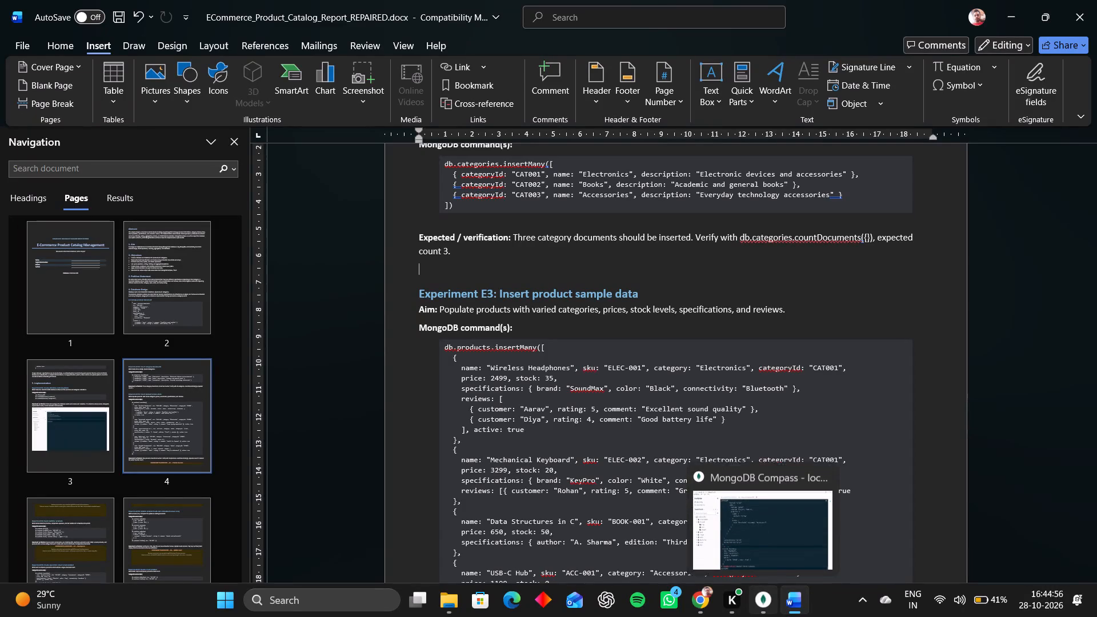
Switch to File Explorer, open the Pictures folder and arrange its window side by side with the Word report.
click(455, 606)
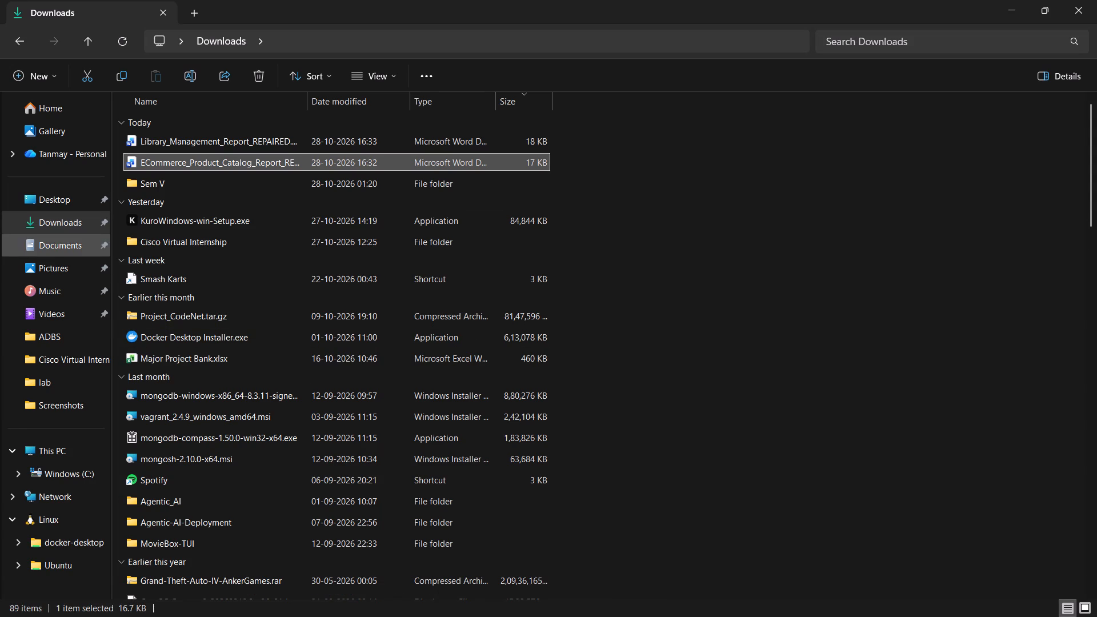
click(62, 264)
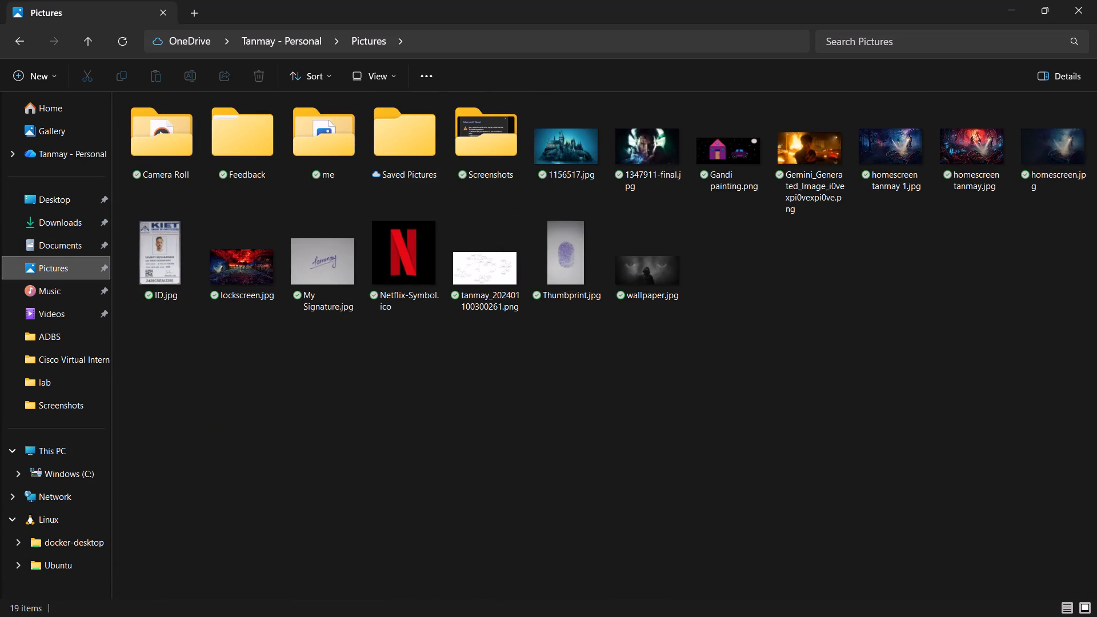
click(963, 46)
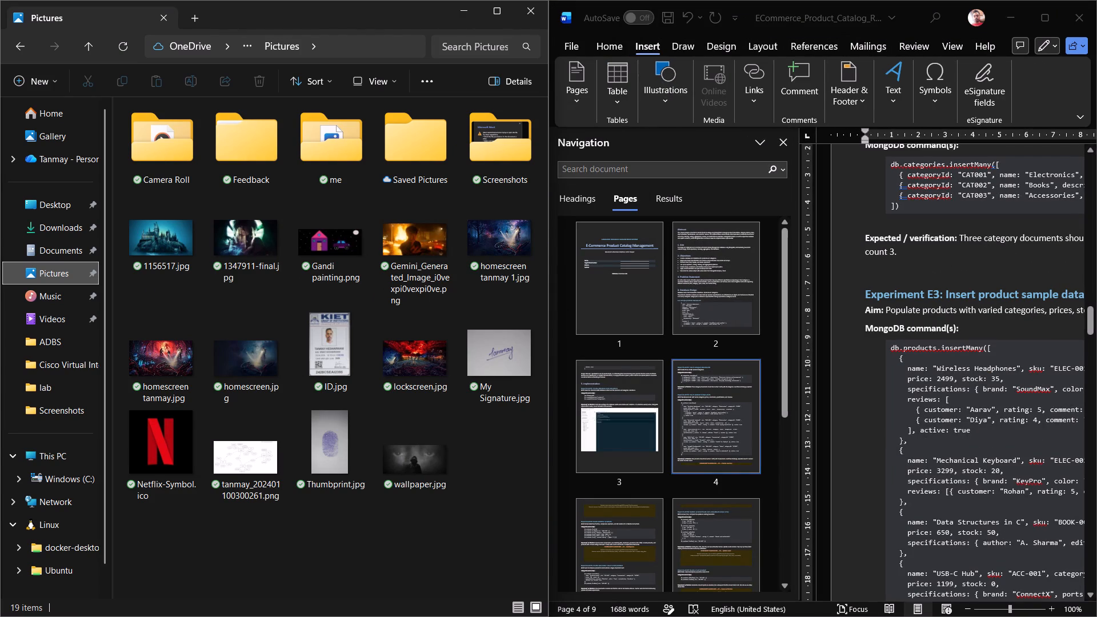
Close the Navigation pane in the Word report.
click(786, 142)
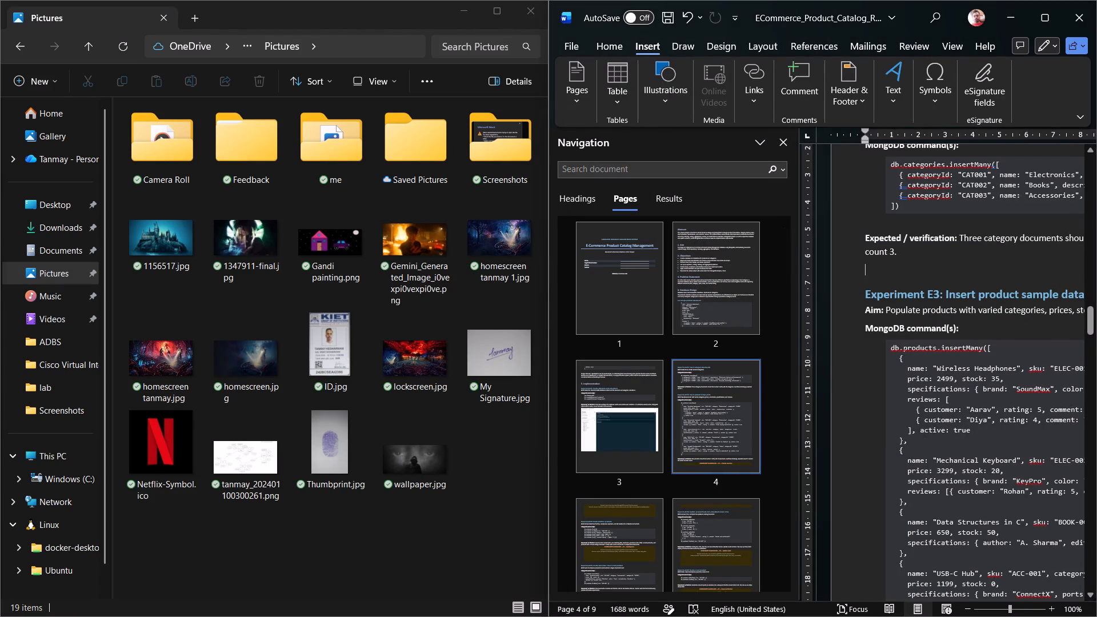
scroll(704, 222, up, 3)
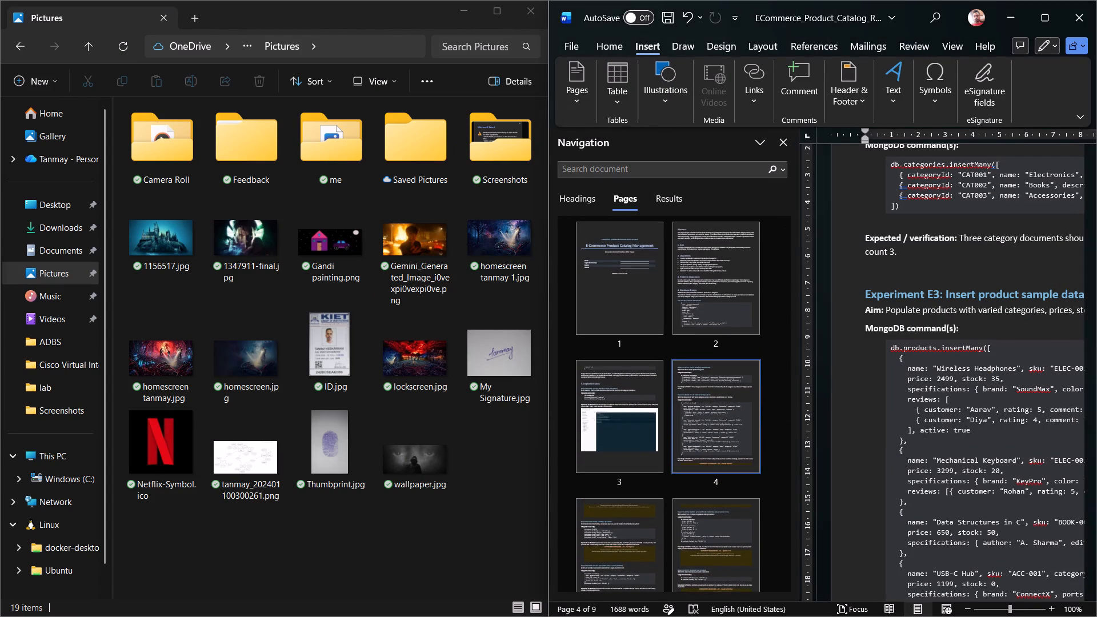
click(783, 138)
Insert "Screenshot 2026-10-28 151910.png" from the Screenshots folder below the Expected / verification text of Experiment E2.
scroll(750, 304, up, 1)
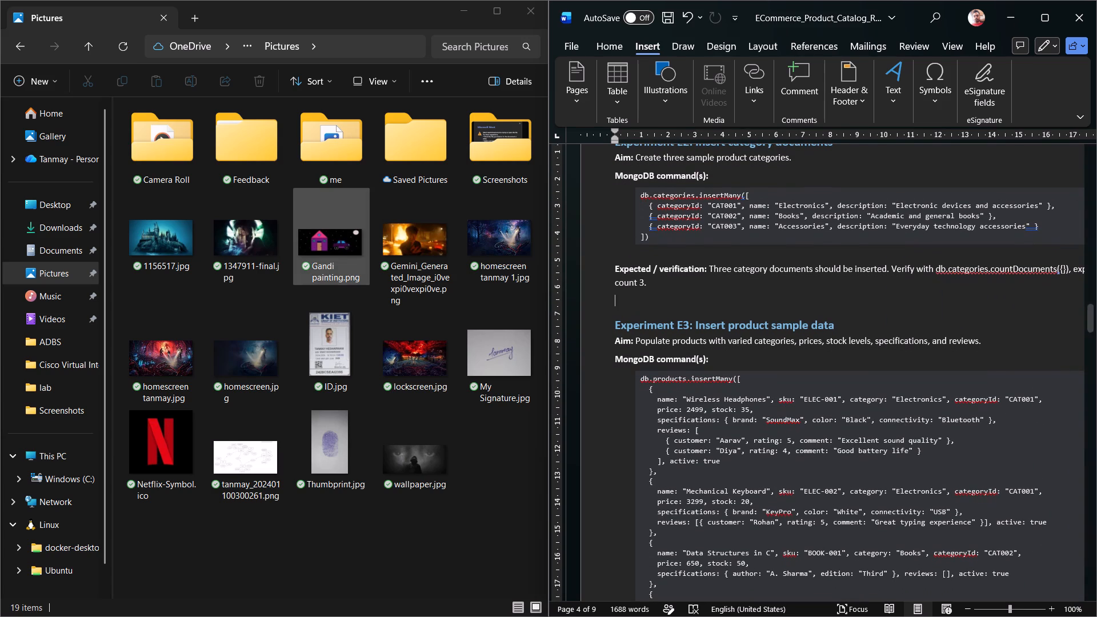
double_click(473, 154)
scroll(371, 326, down, 2)
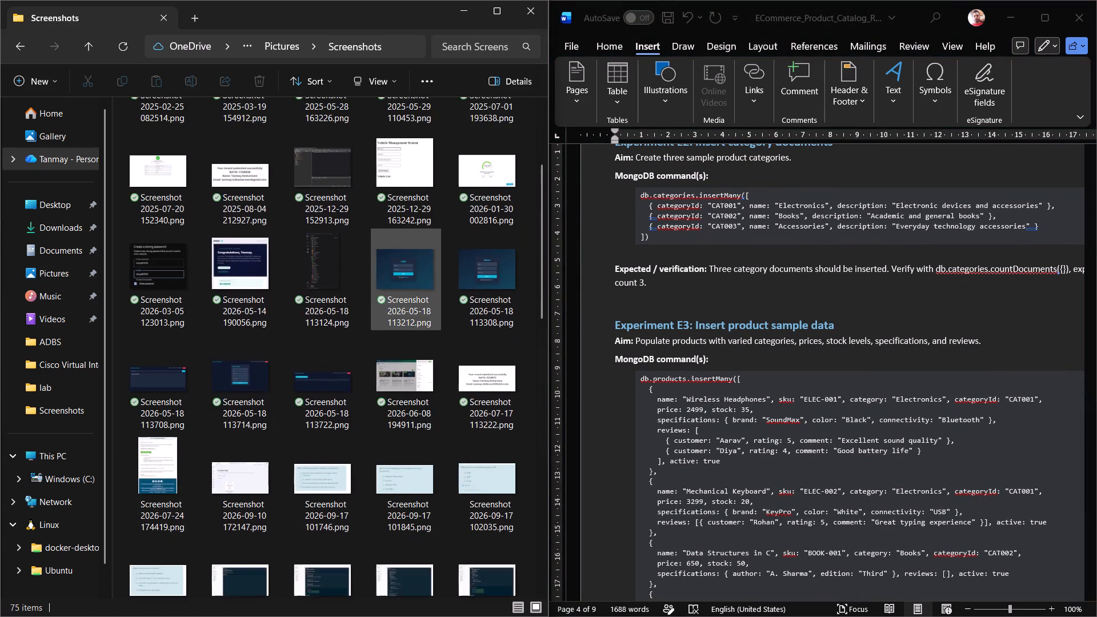
scroll(371, 326, down, 7)
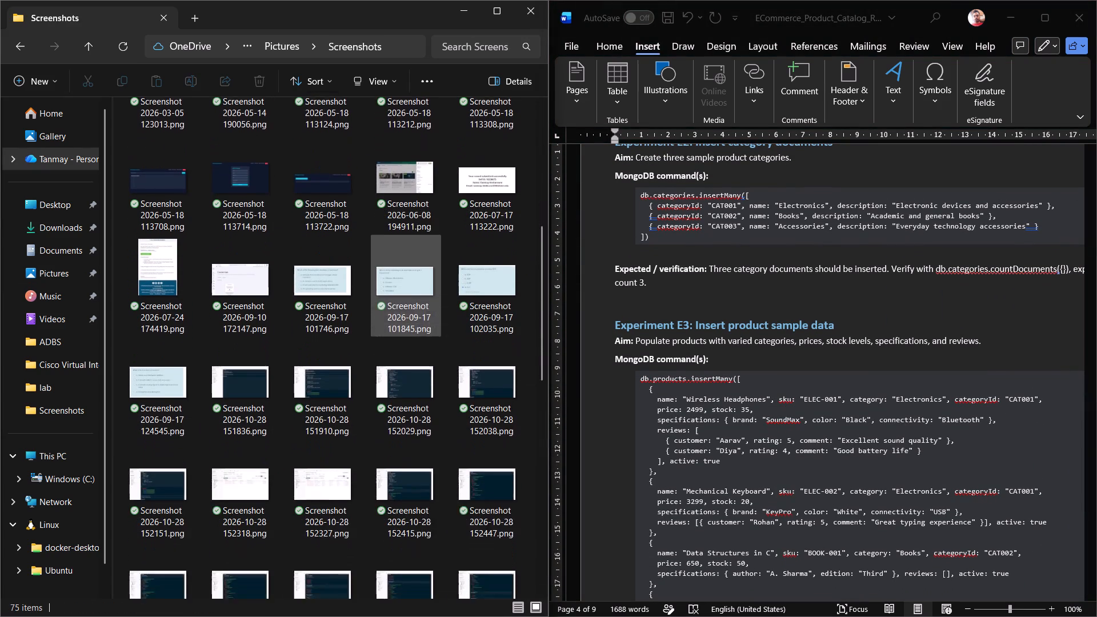
scroll(371, 326, down, 1)
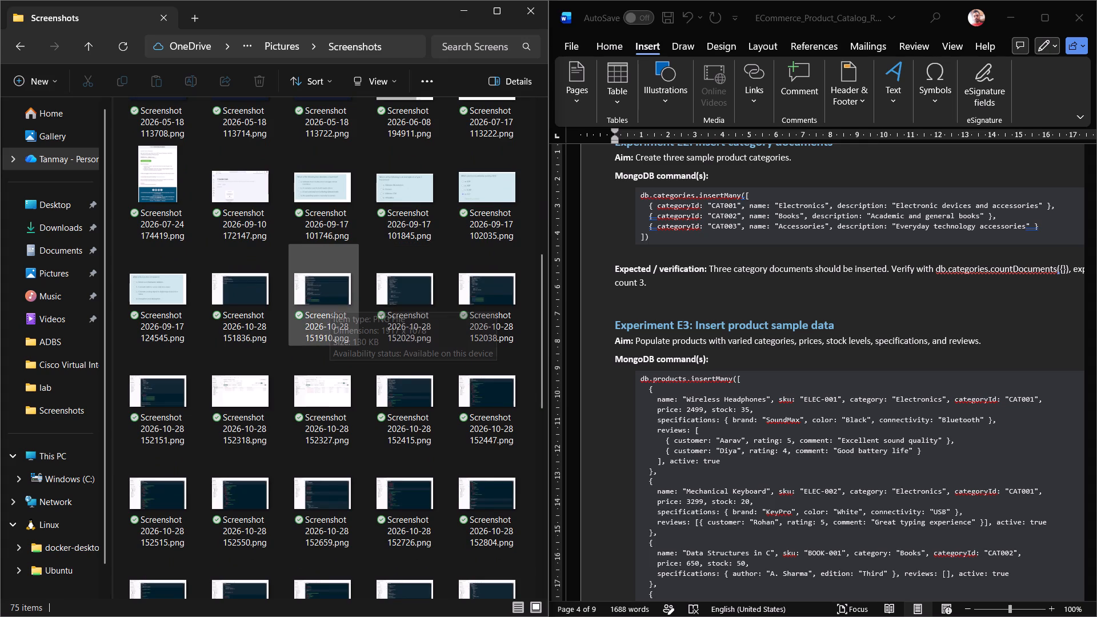
drag(330, 301, 686, 273)
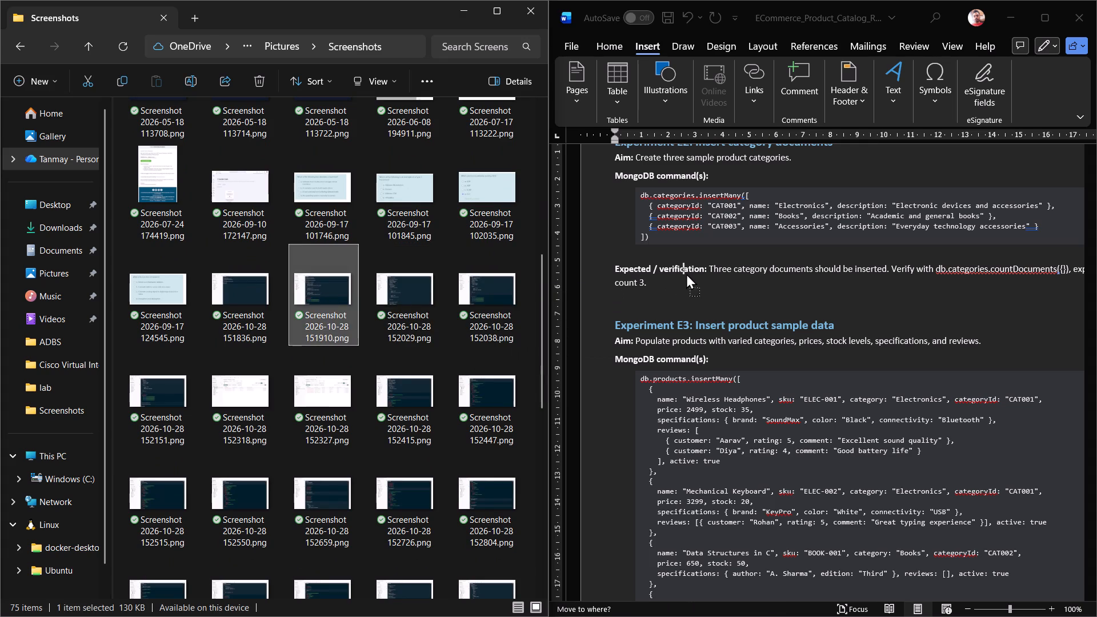
drag(686, 273, 682, 295)
Examine how the E2 screenshot fits on its page and where the Experiment E3 code block splits across pages.
scroll(682, 295, up, 5)
scroll(682, 295, down, 2)
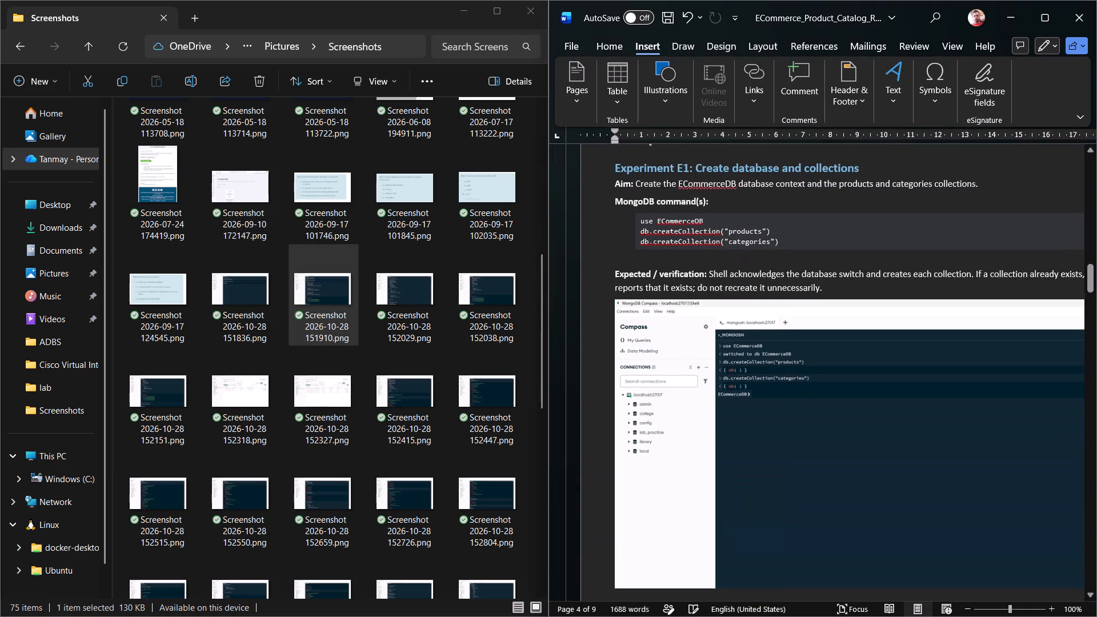
scroll(682, 295, down, 2)
scroll(682, 295, up, 6)
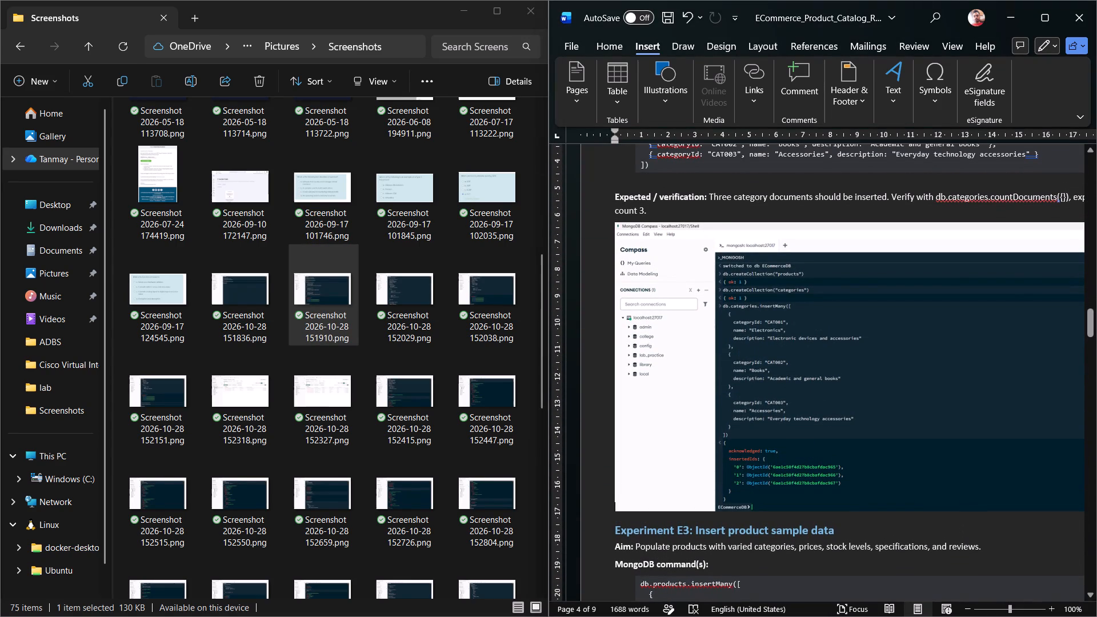
scroll(755, 349, down, 5)
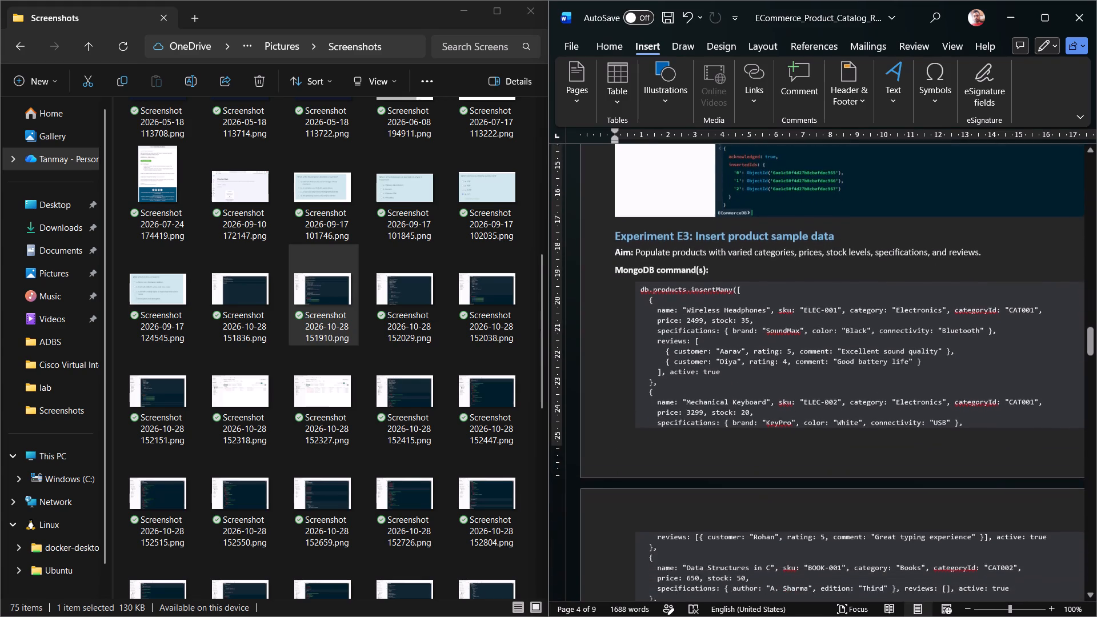
scroll(755, 349, down, 3)
scroll(755, 349, up, 4)
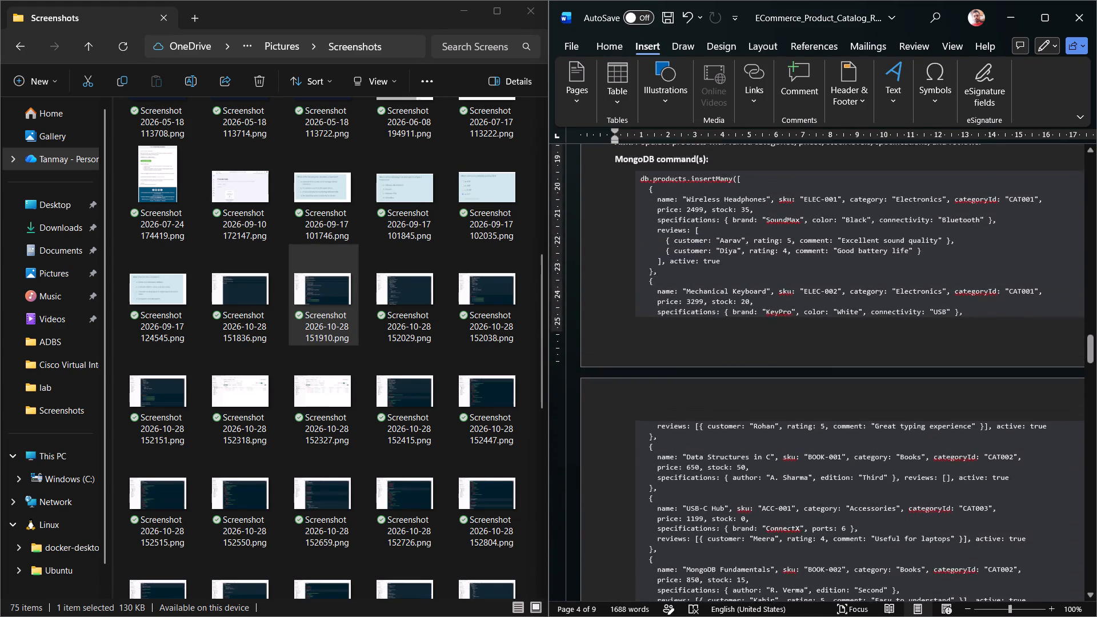
scroll(755, 349, up, 4)
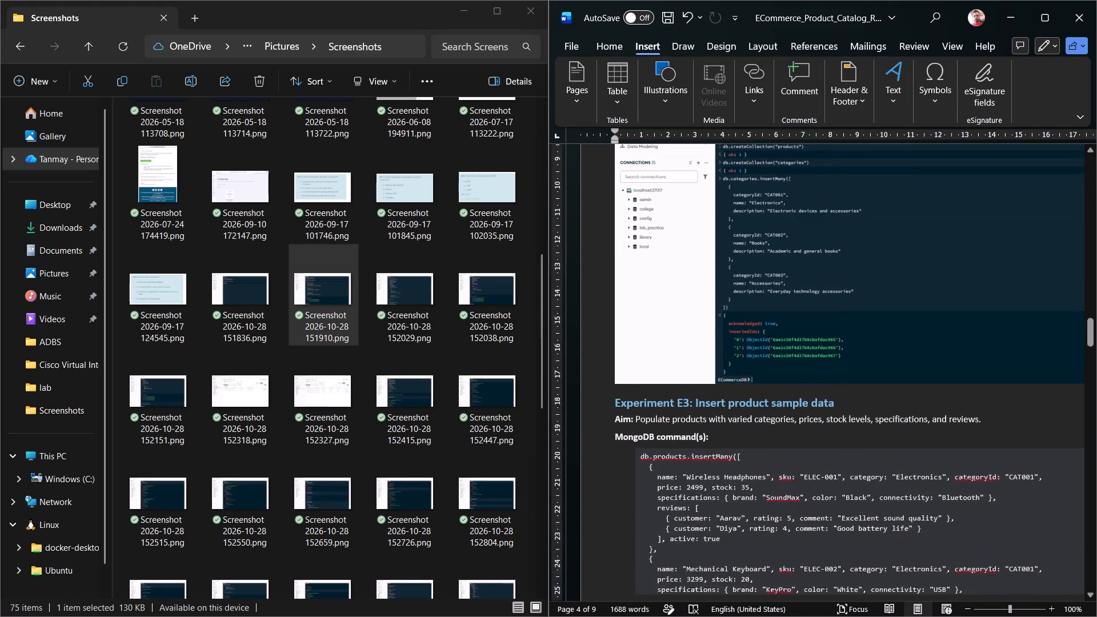
scroll(755, 349, up, 5)
scroll(755, 349, down, 5)
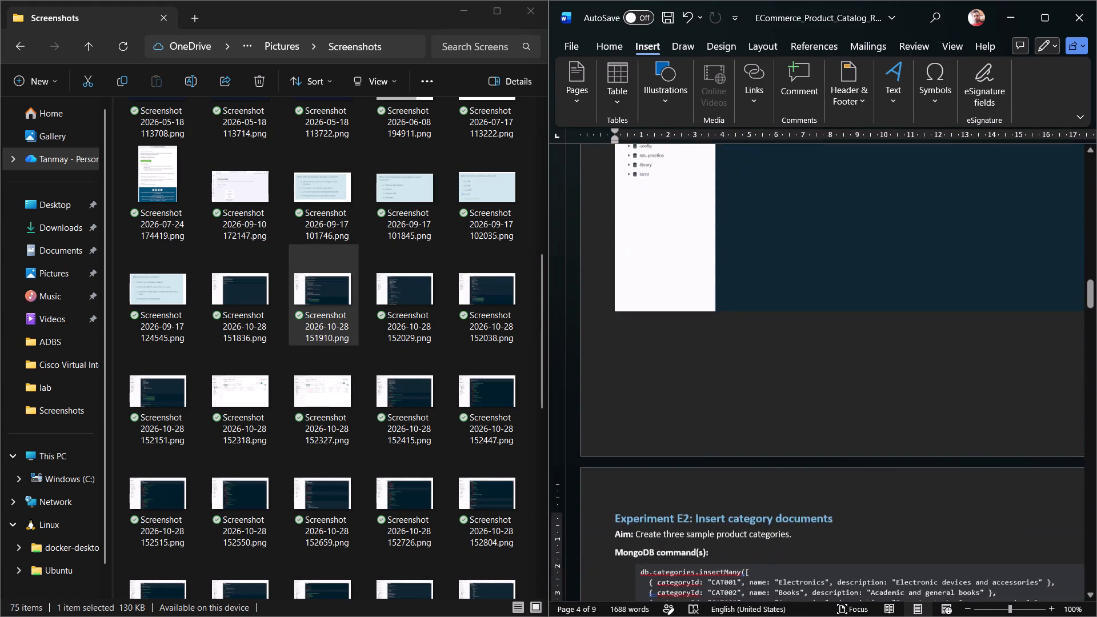
scroll(755, 349, down, 4)
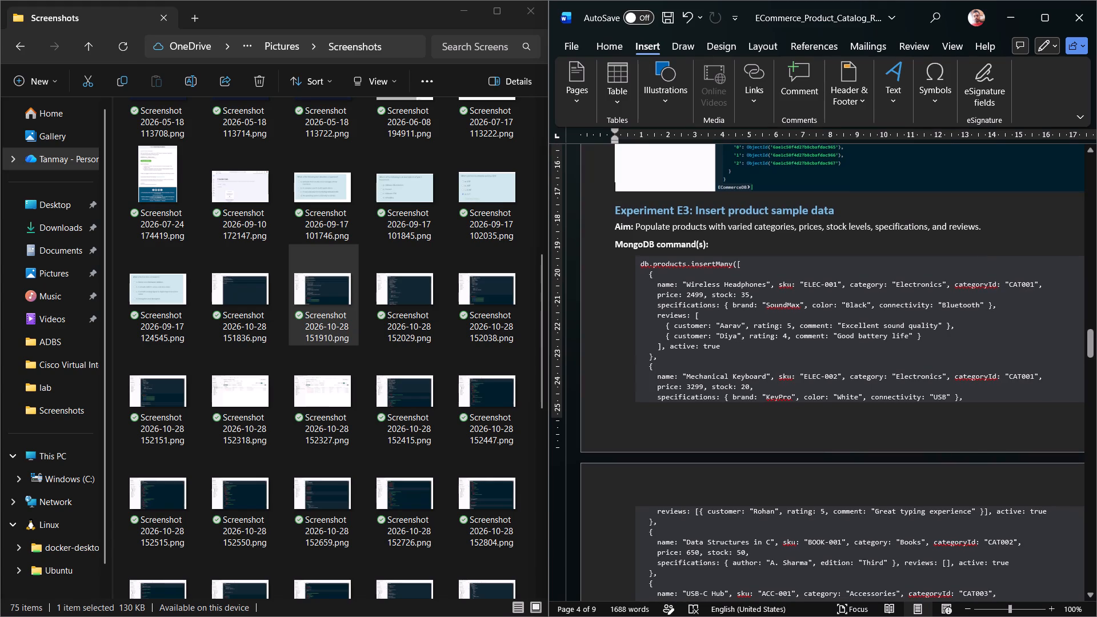
scroll(755, 349, down, 2)
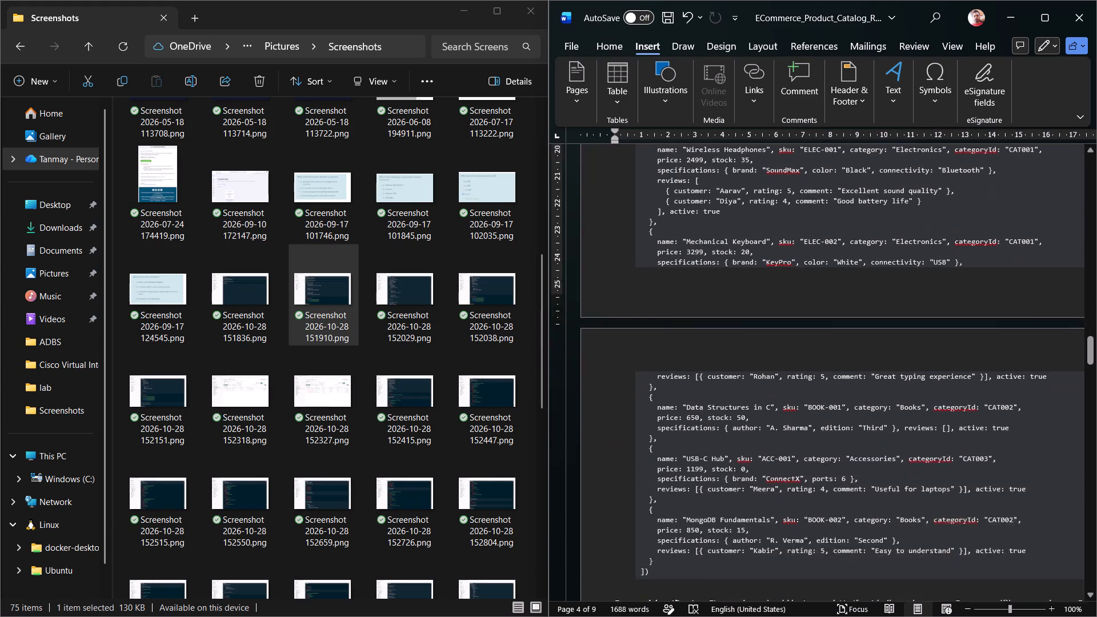
Delete the "SCREENSHOT PLACEHOLDER — E3 — Product insertion" box in Experiment E3.
scroll(755, 349, down, 4)
scroll(755, 349, up, 1)
scroll(755, 349, down, 1)
click(650, 357)
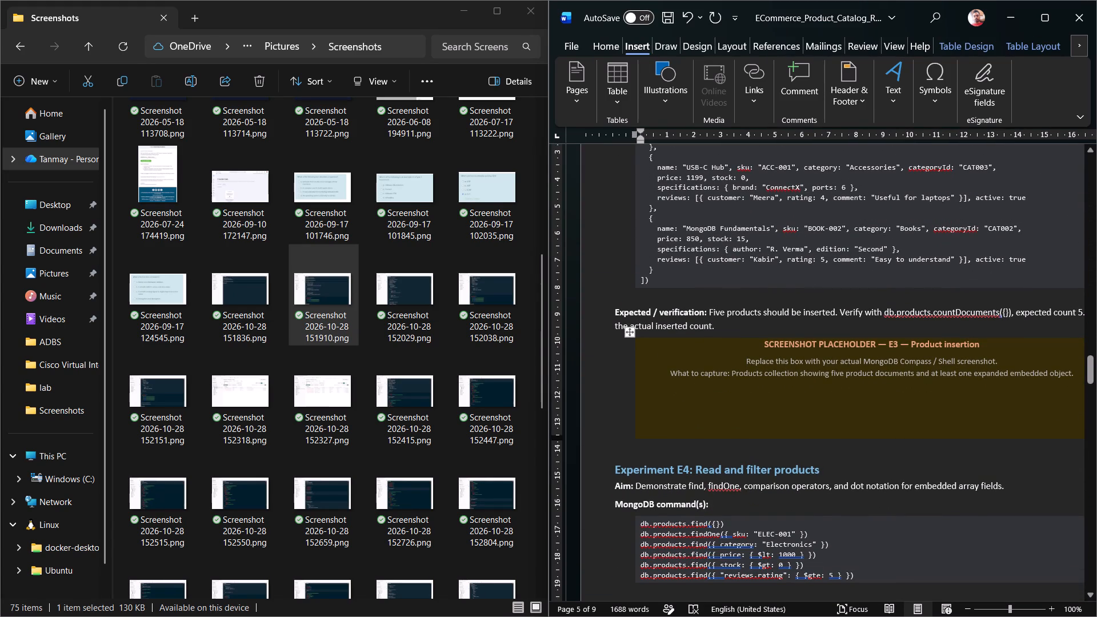
scroll(650, 357, left, 1)
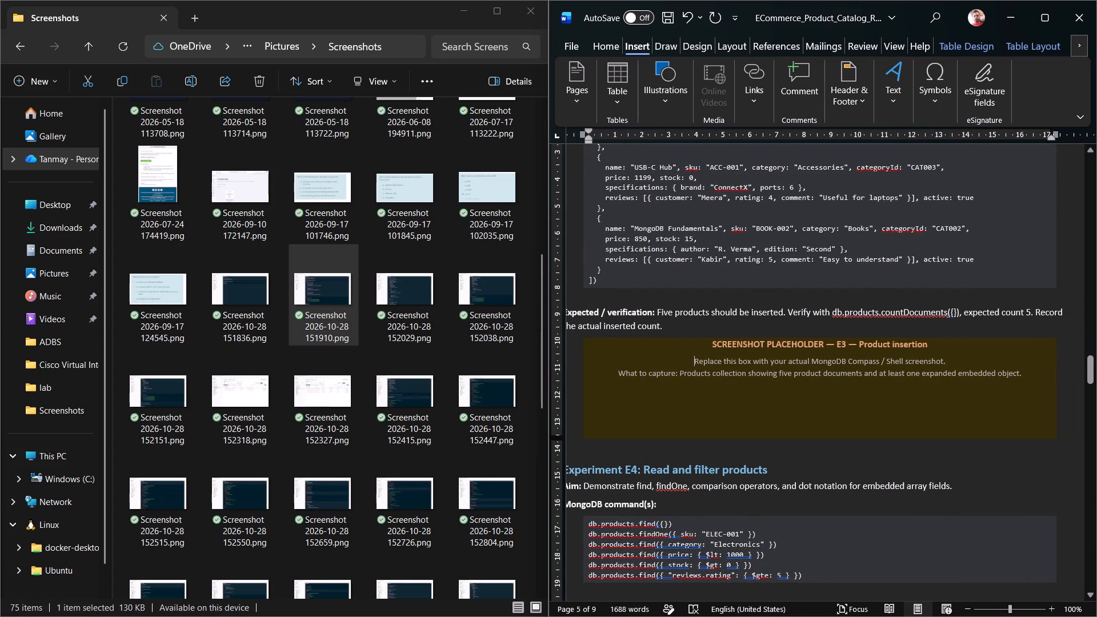
drag(576, 353, 604, 359)
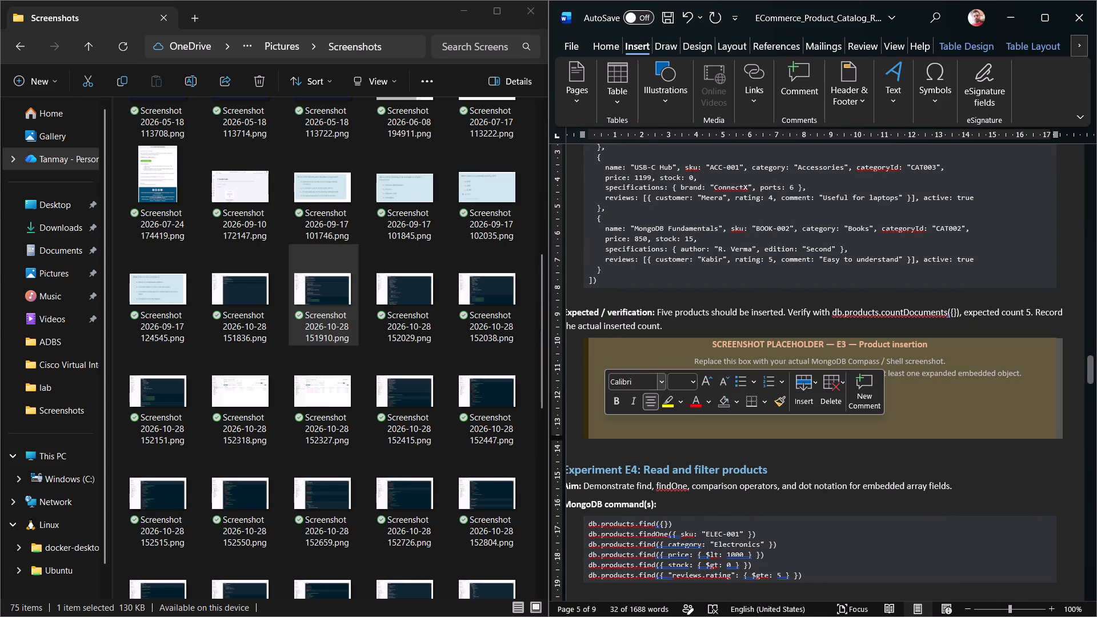
key(BackSpace)
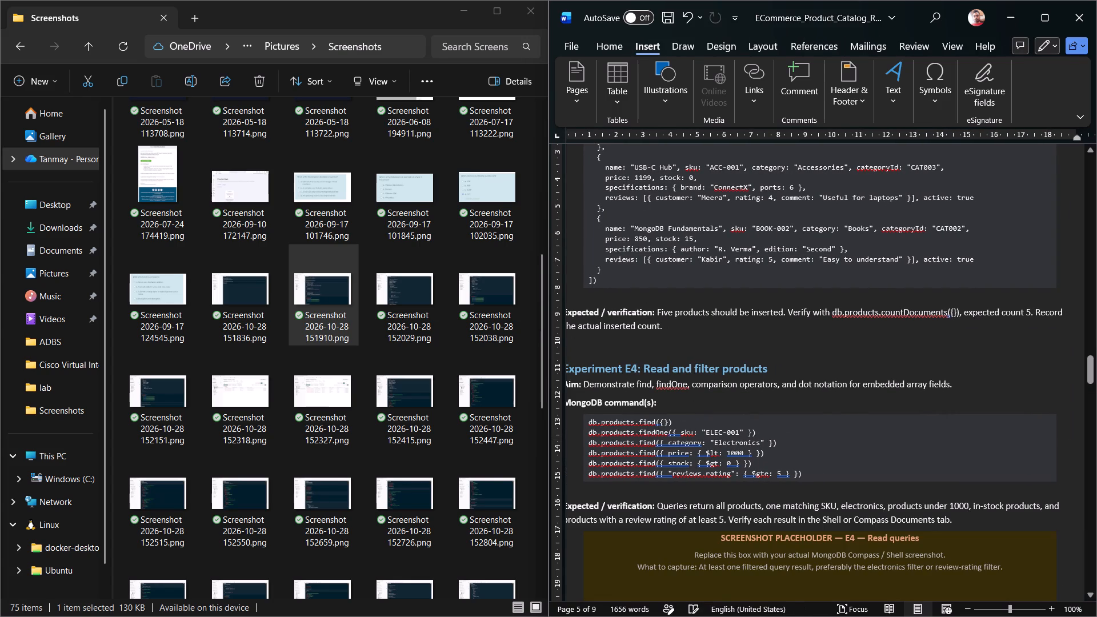
Insert "Screenshot 2026-10-28 152029.png" from the Screenshots folder below the Expected / verification text of Experiment E3.
drag(400, 295, 563, 312)
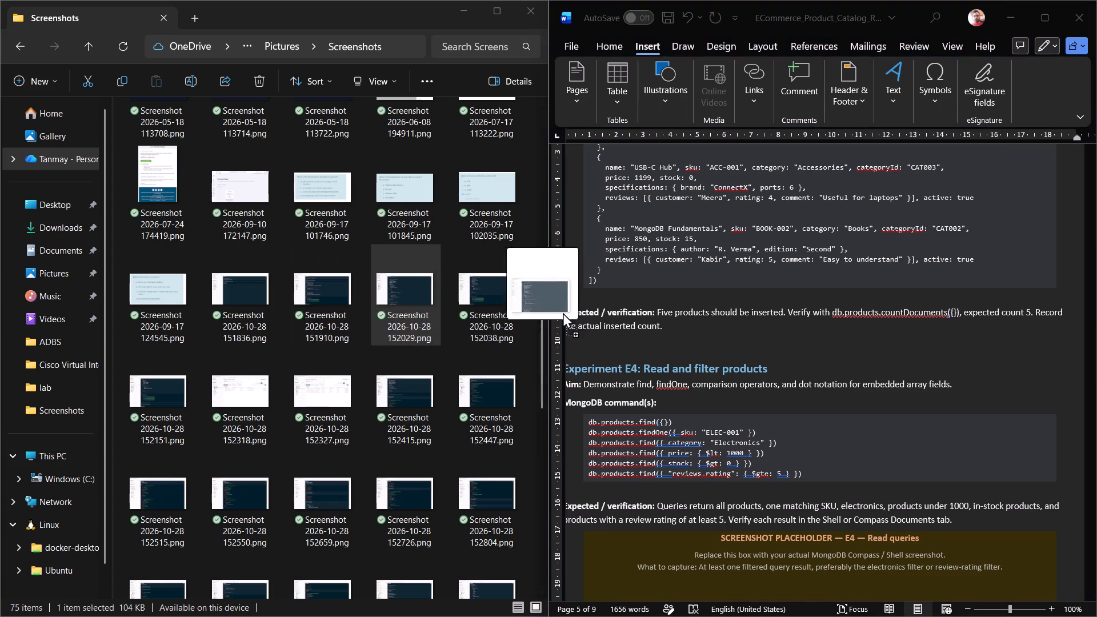
drag(563, 312, 646, 344)
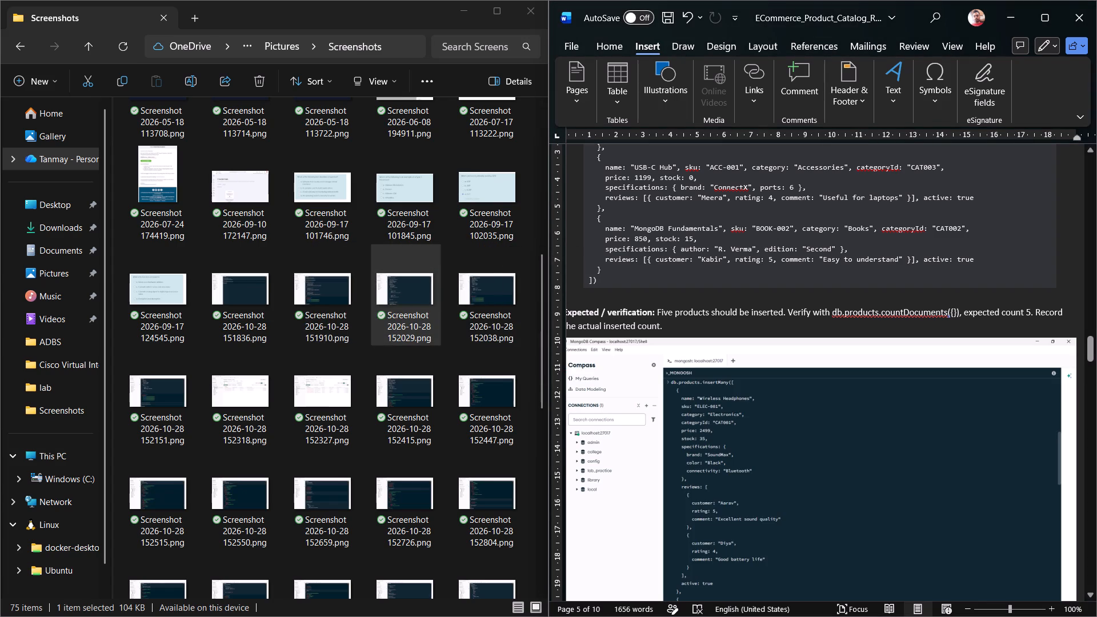
Insert a page break before the "Experiment E4: Read and filter products" heading.
scroll(716, 428, down, 3)
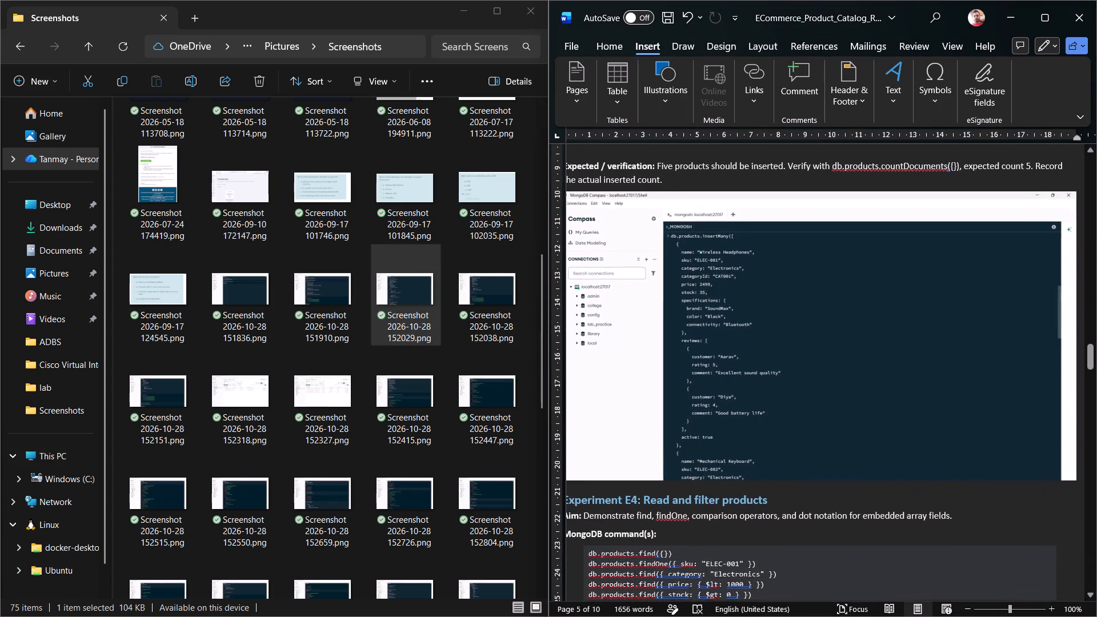
scroll(716, 428, down, 2)
scroll(716, 428, up, 1)
scroll(716, 428, right, 1)
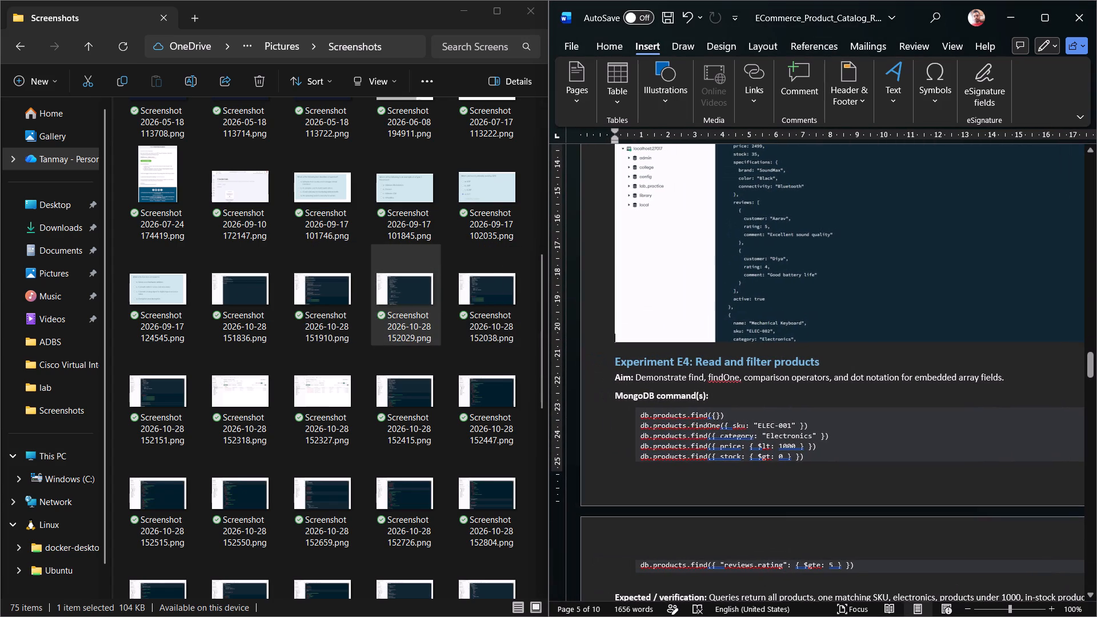
click(612, 365)
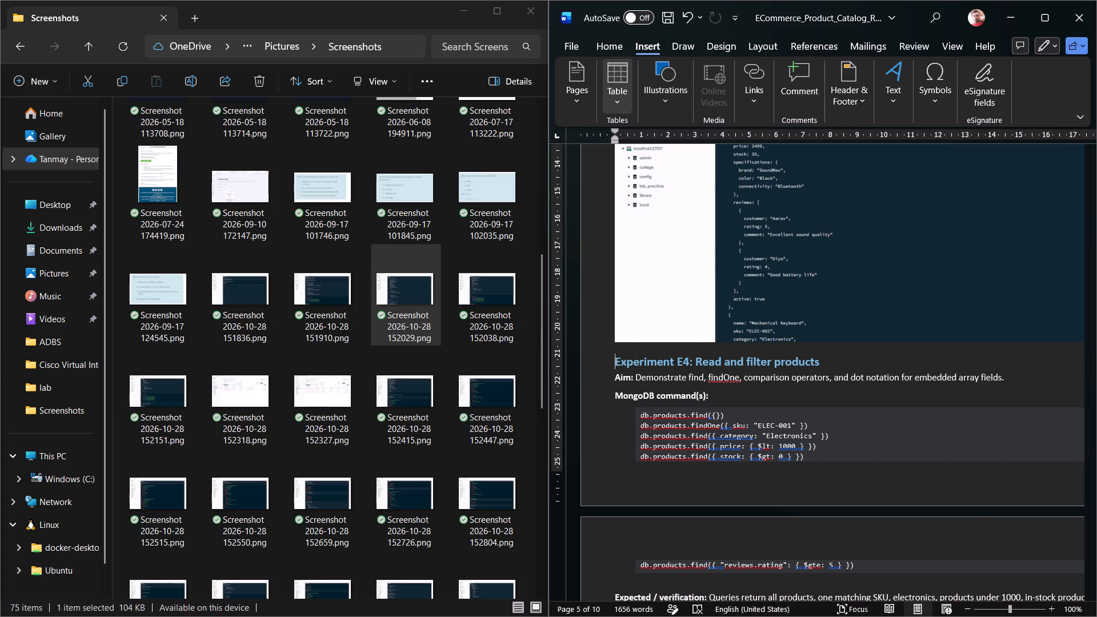
click(581, 111)
click(638, 143)
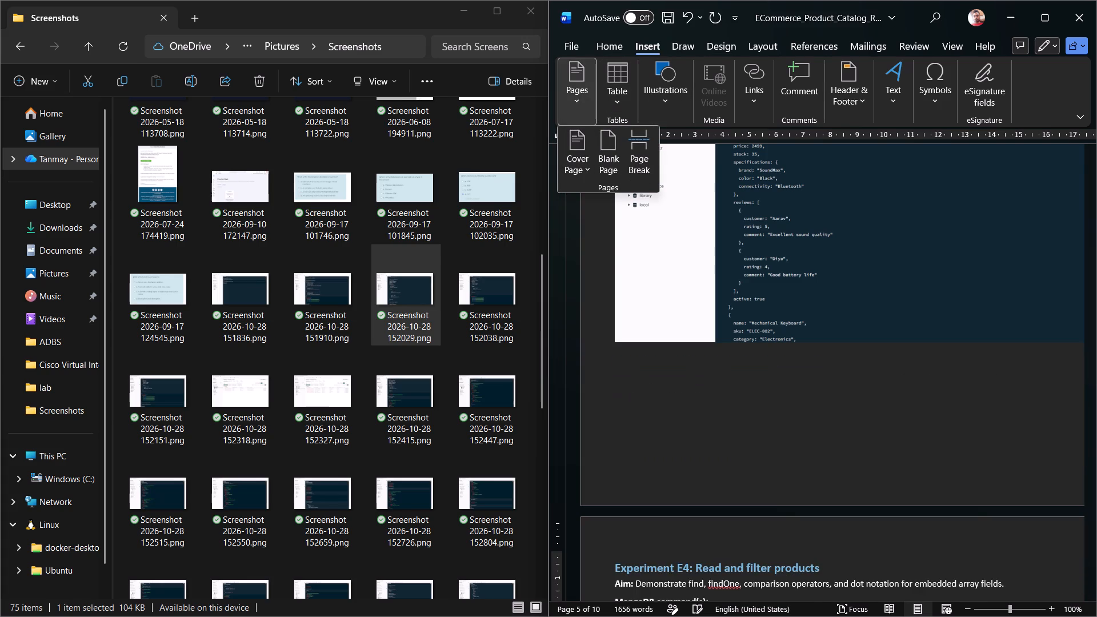
Add an empty line between the E2 screenshot and the "Experiment E3: Insert product sample data" heading.
scroll(660, 338, up, 7)
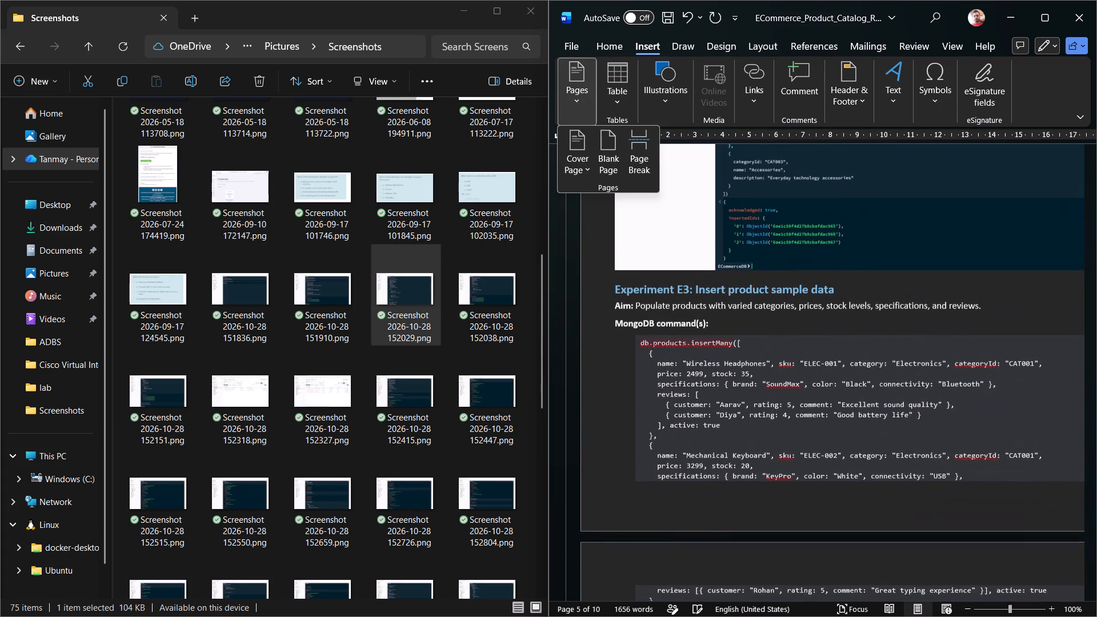
scroll(660, 338, up, 1)
click(611, 297)
click(615, 303)
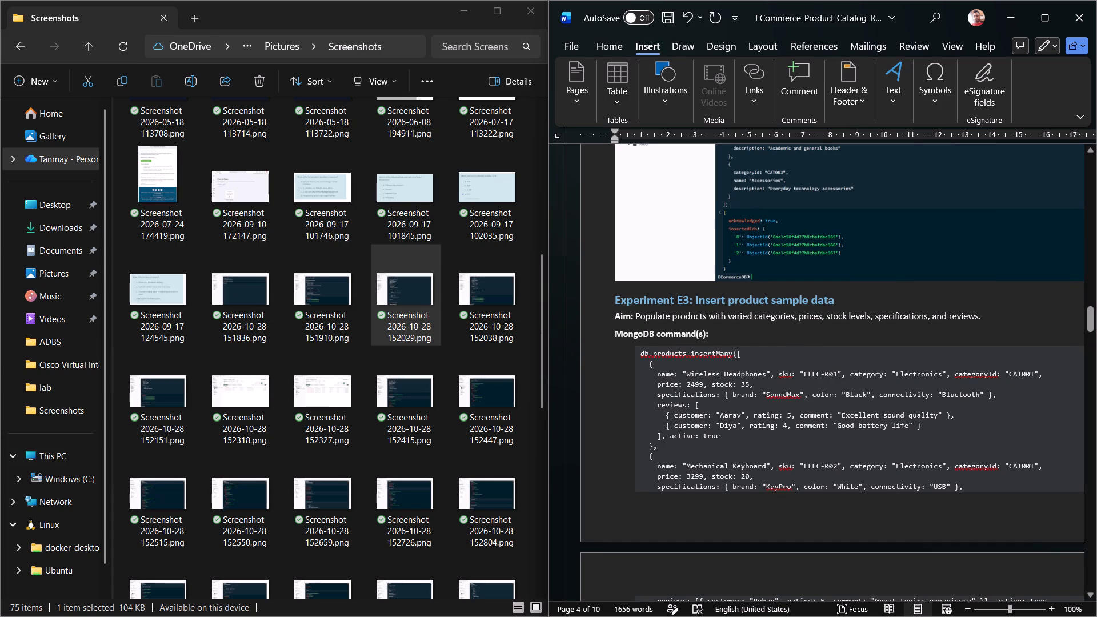
key(Return)
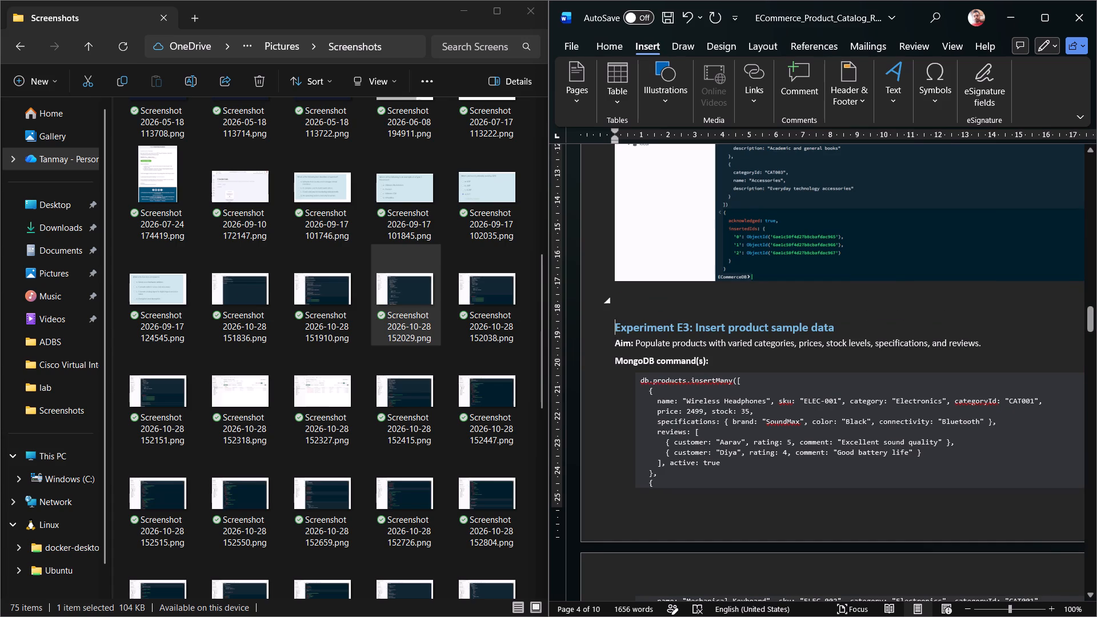
click(629, 308)
Review the report from Experiment E3's product insertion commands to the screenshot placeholder of Experiment E4.
scroll(699, 440, down, 1)
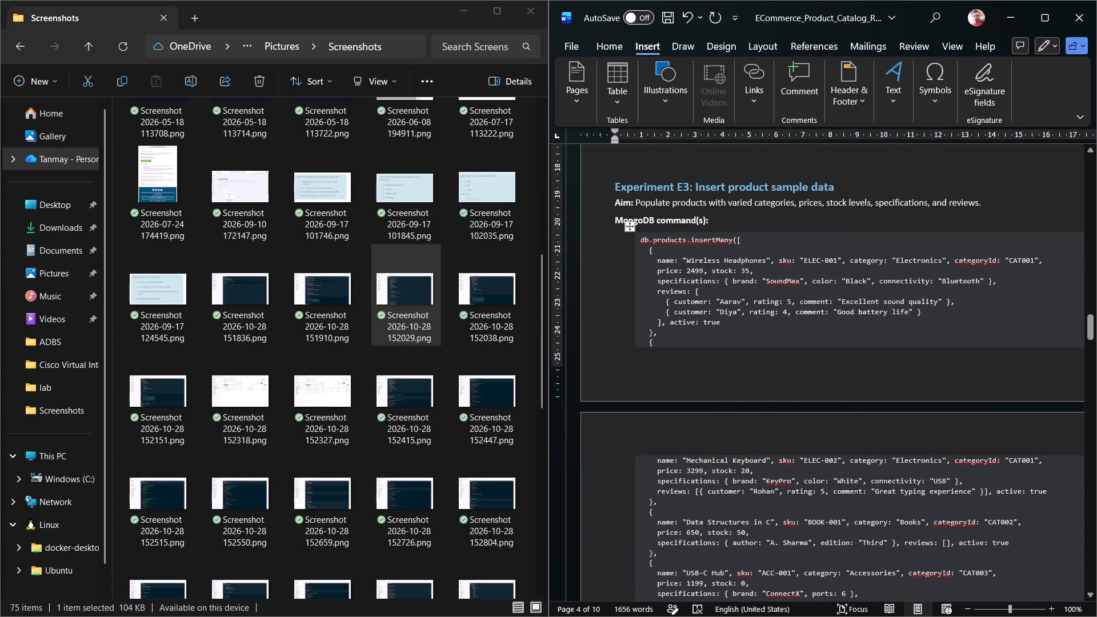
scroll(666, 193, down, 1)
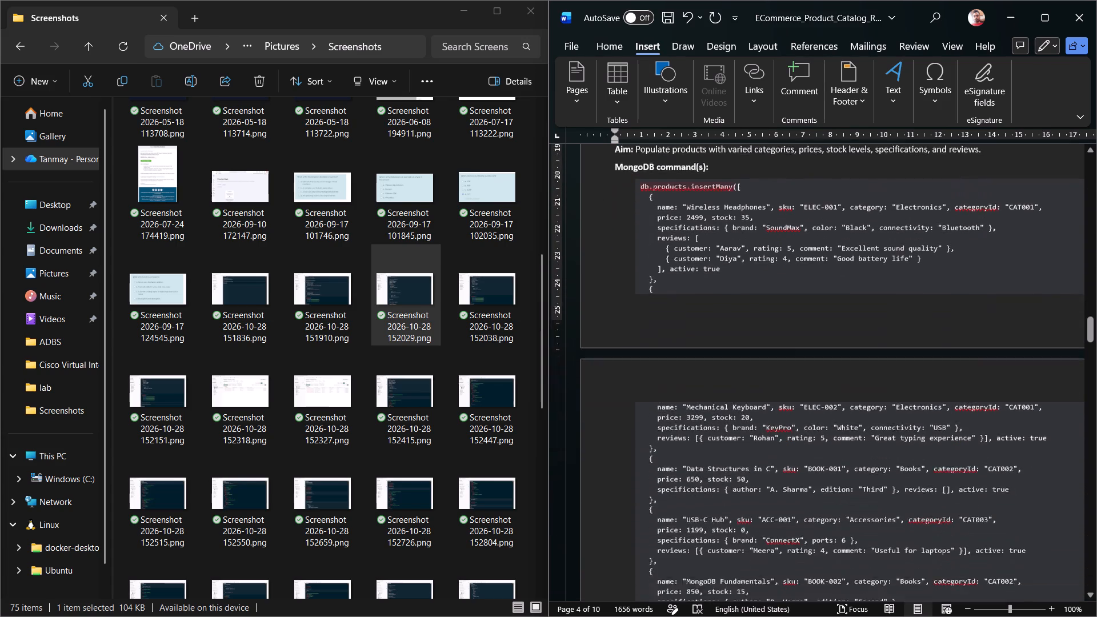
scroll(666, 193, down, 7)
scroll(666, 193, up, 1)
click(628, 194)
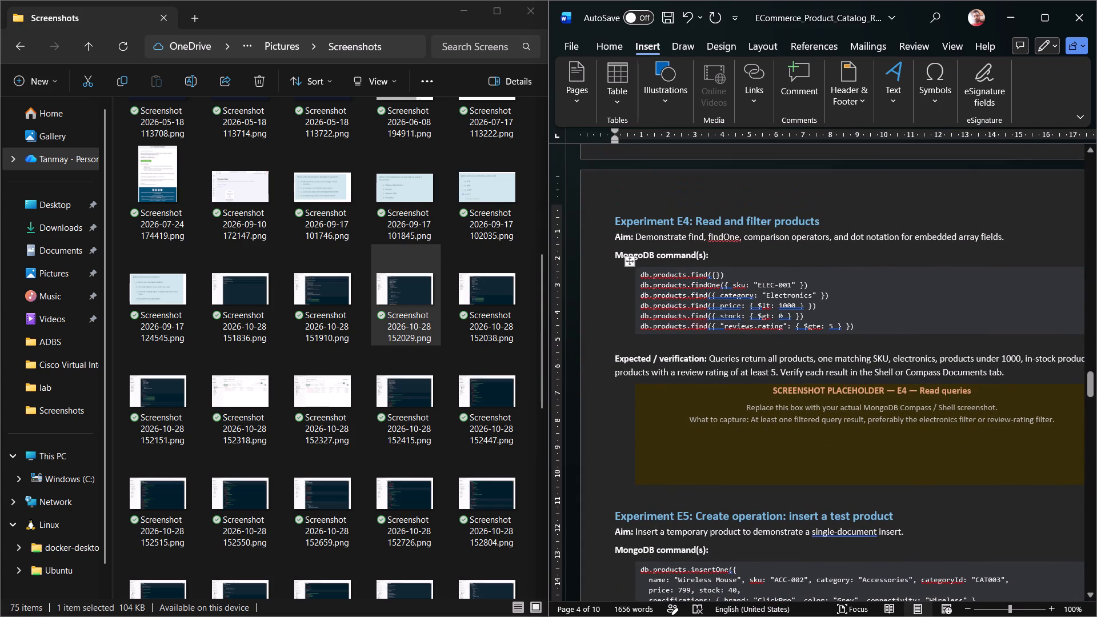
click(731, 439)
scroll(722, 437, left, 1)
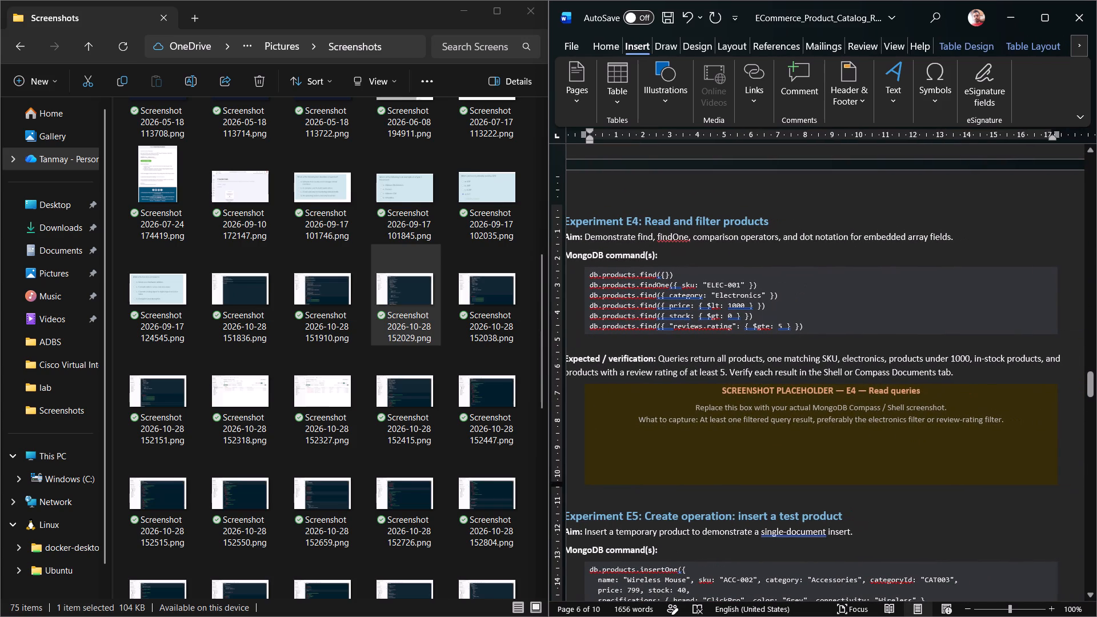
scroll(722, 437, left, 3)
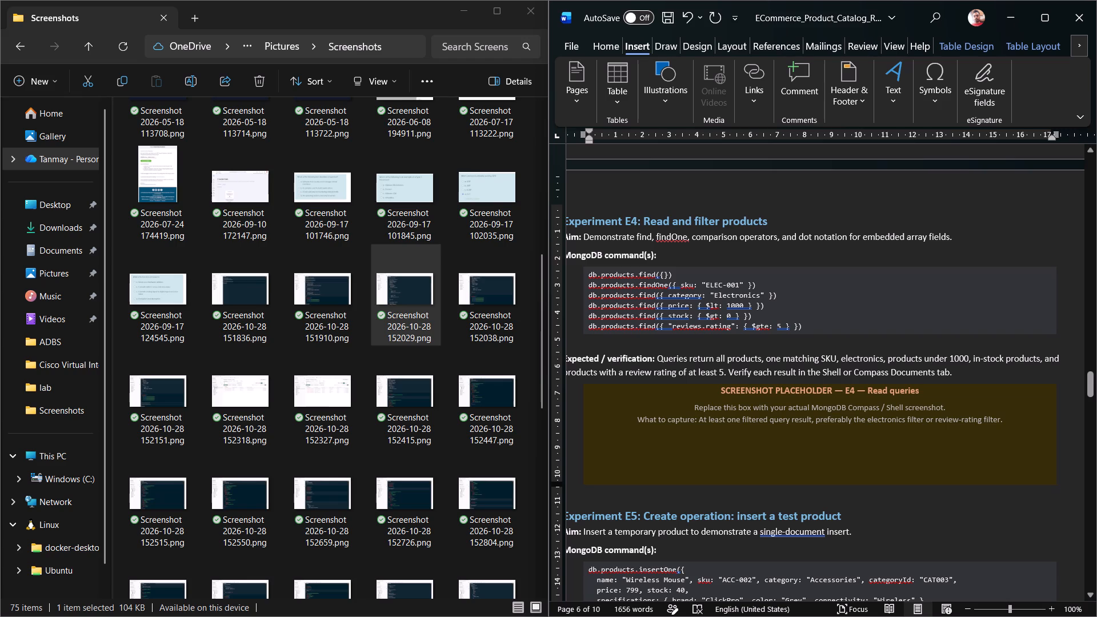
scroll(722, 437, left, 1)
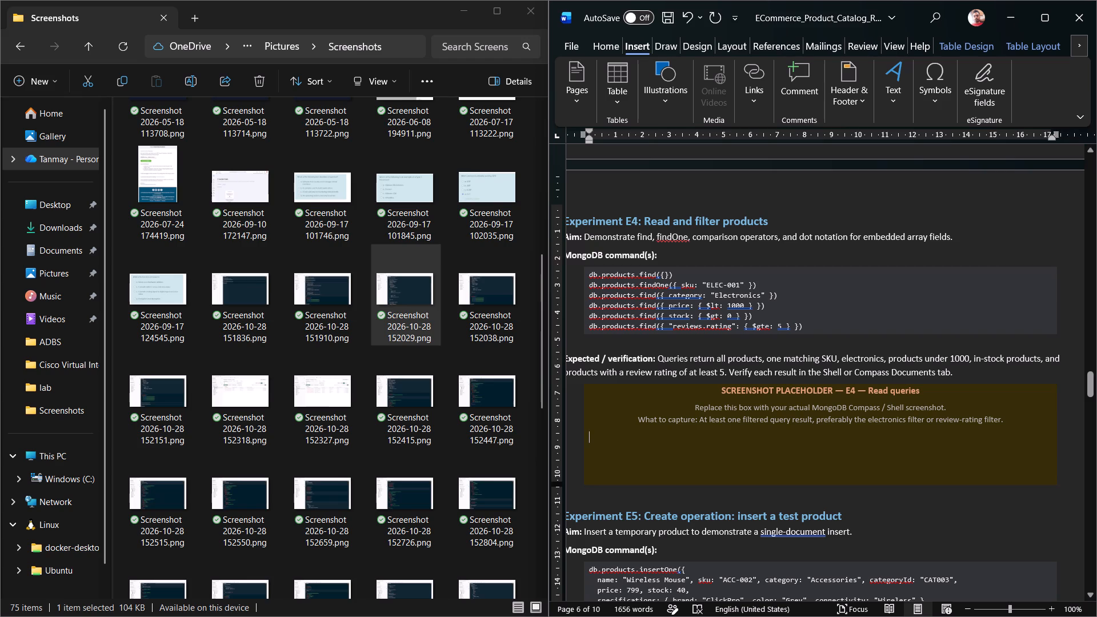
Delete the "SCREENSHOT PLACEHOLDER — E4 — Read queries" box below the Expected / verification text of Experiment E4.
drag(580, 402, 627, 407)
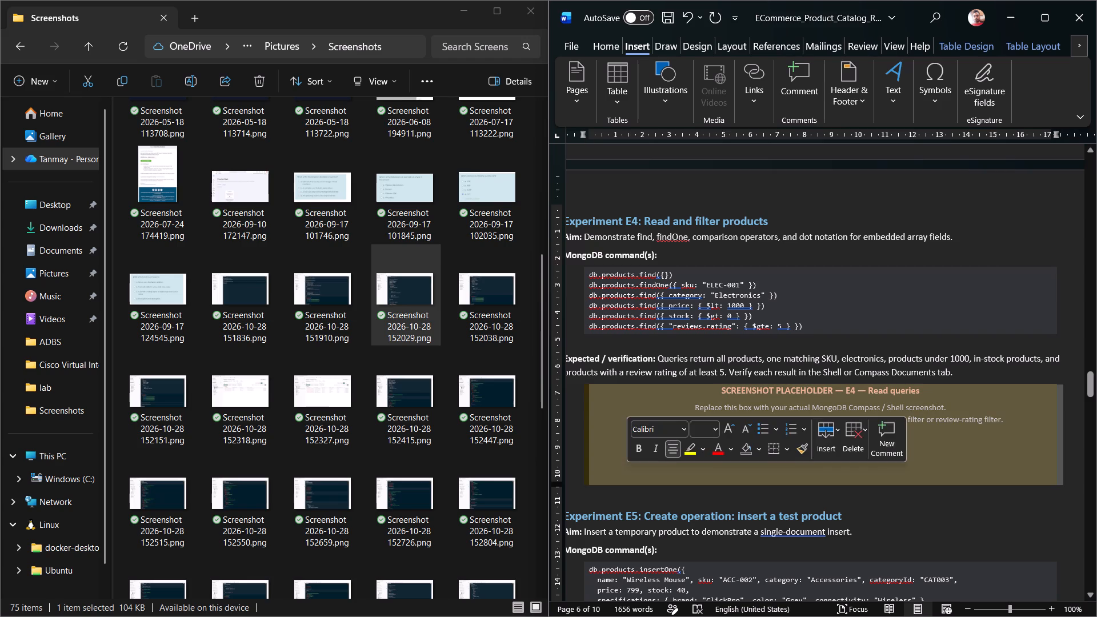
key(BackSpace)
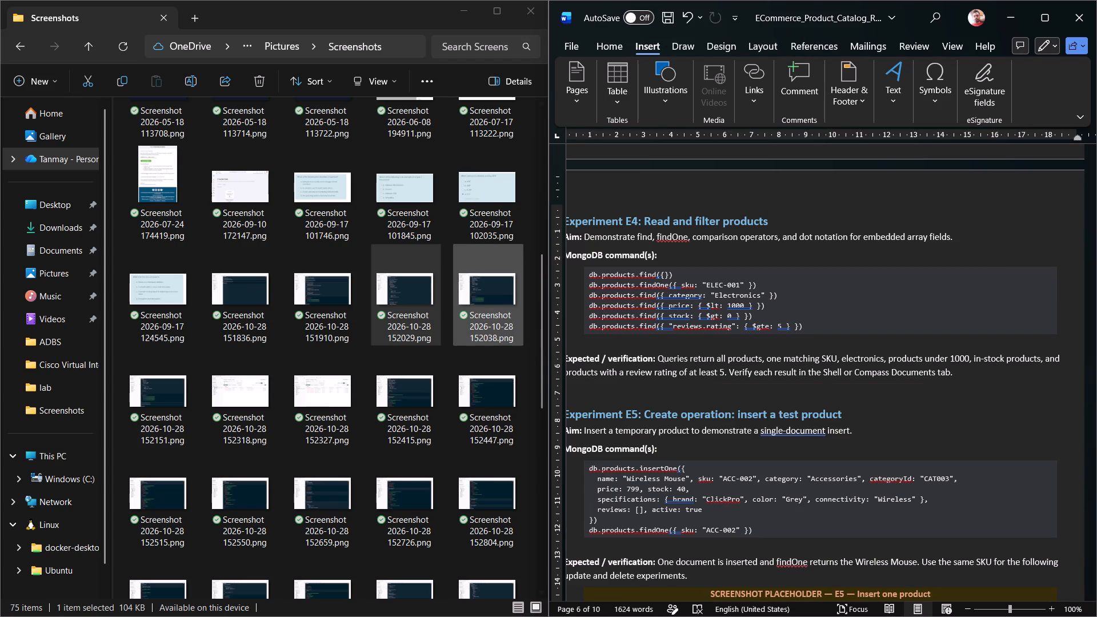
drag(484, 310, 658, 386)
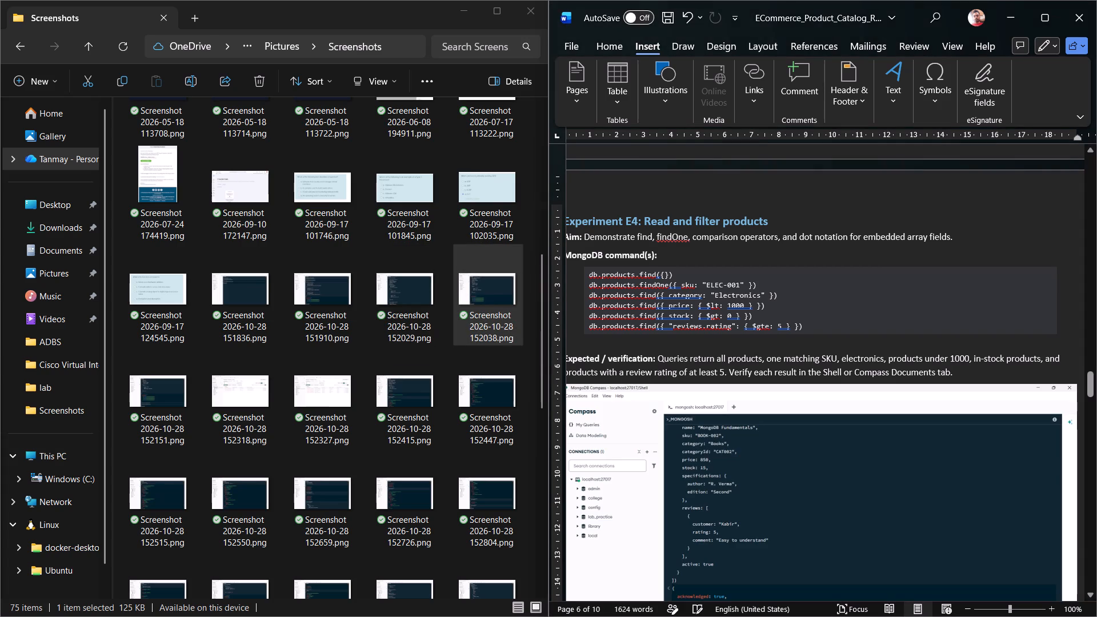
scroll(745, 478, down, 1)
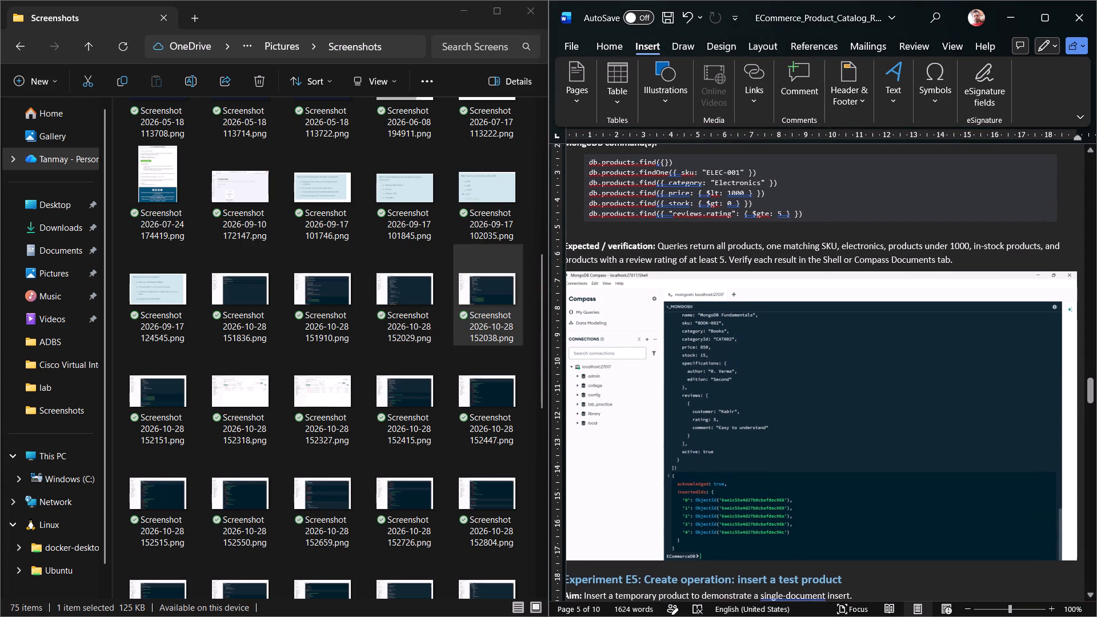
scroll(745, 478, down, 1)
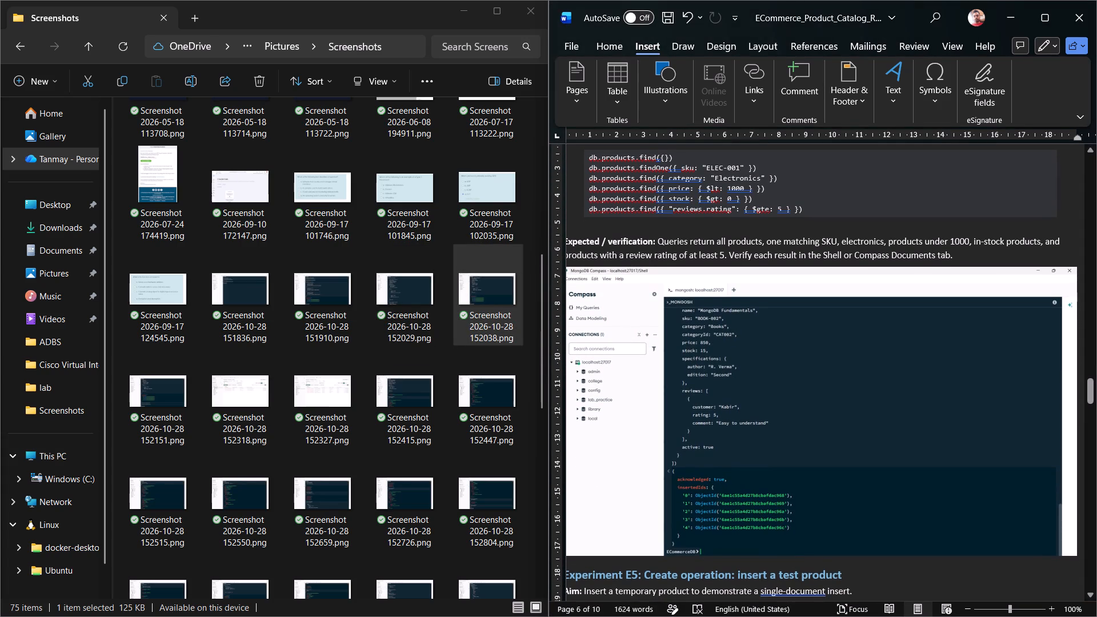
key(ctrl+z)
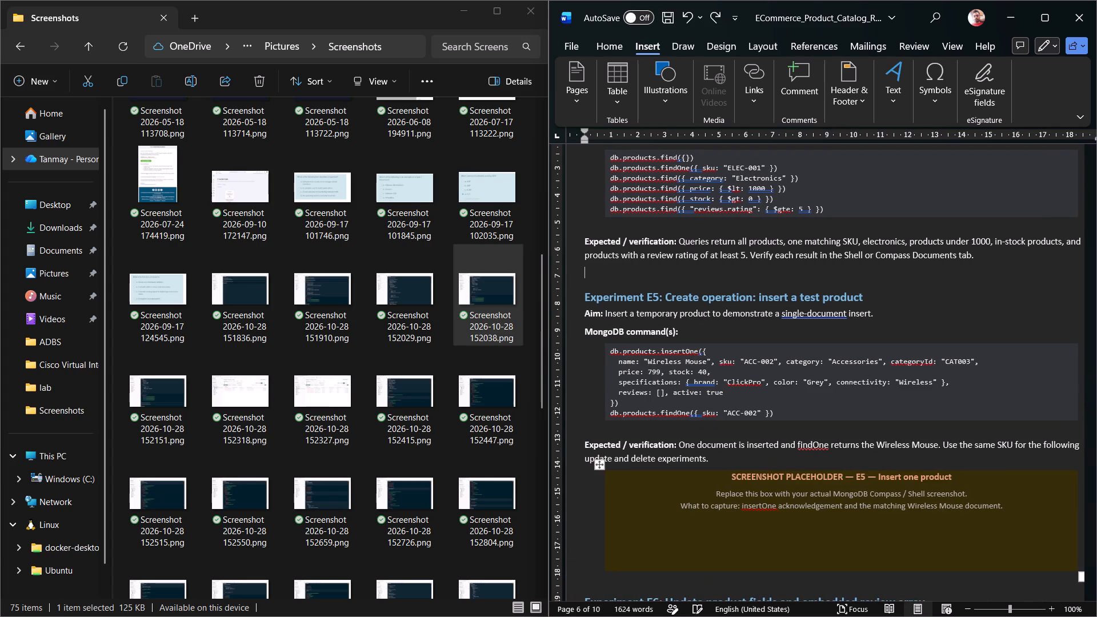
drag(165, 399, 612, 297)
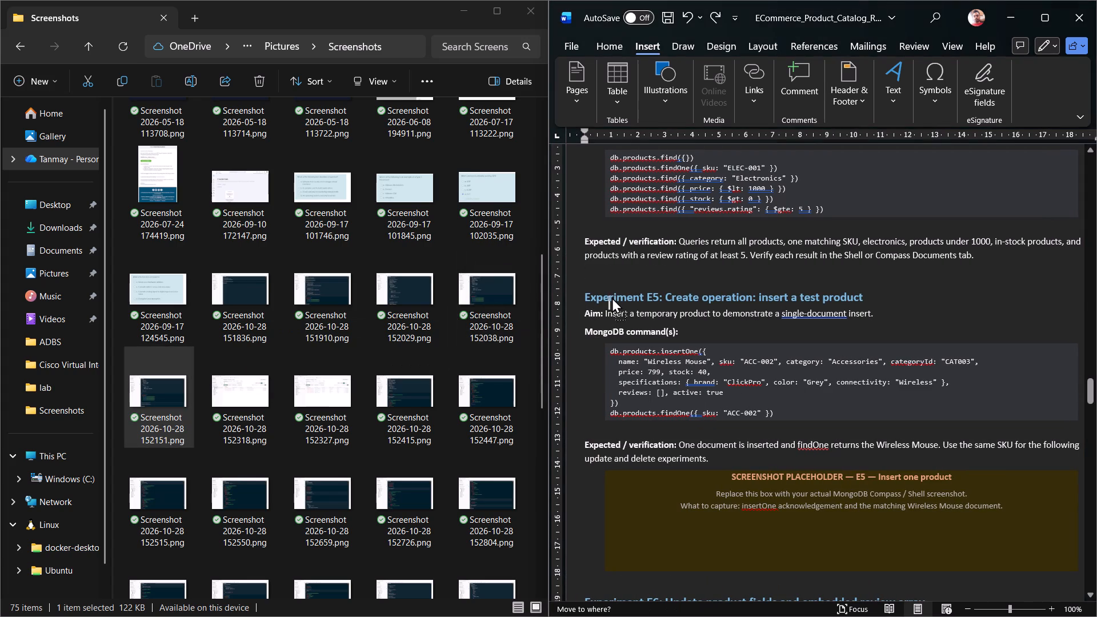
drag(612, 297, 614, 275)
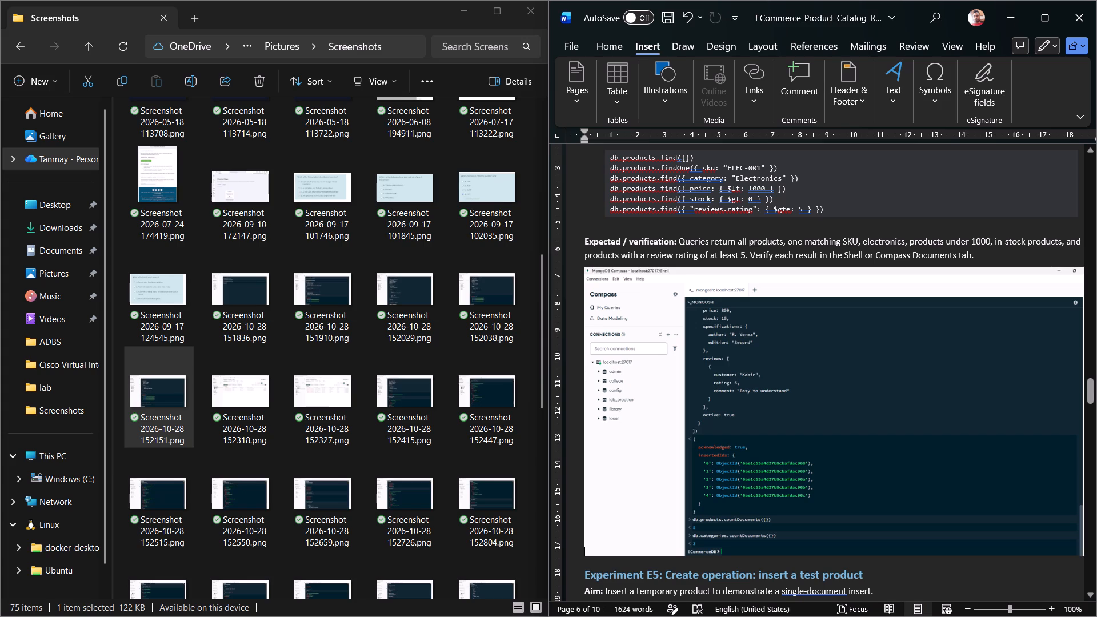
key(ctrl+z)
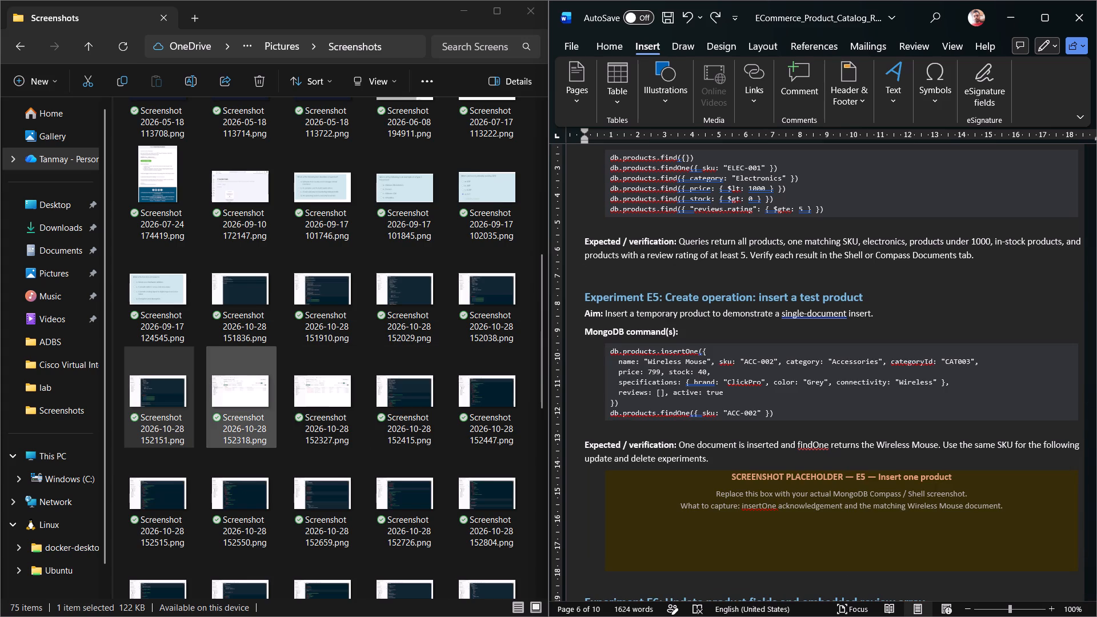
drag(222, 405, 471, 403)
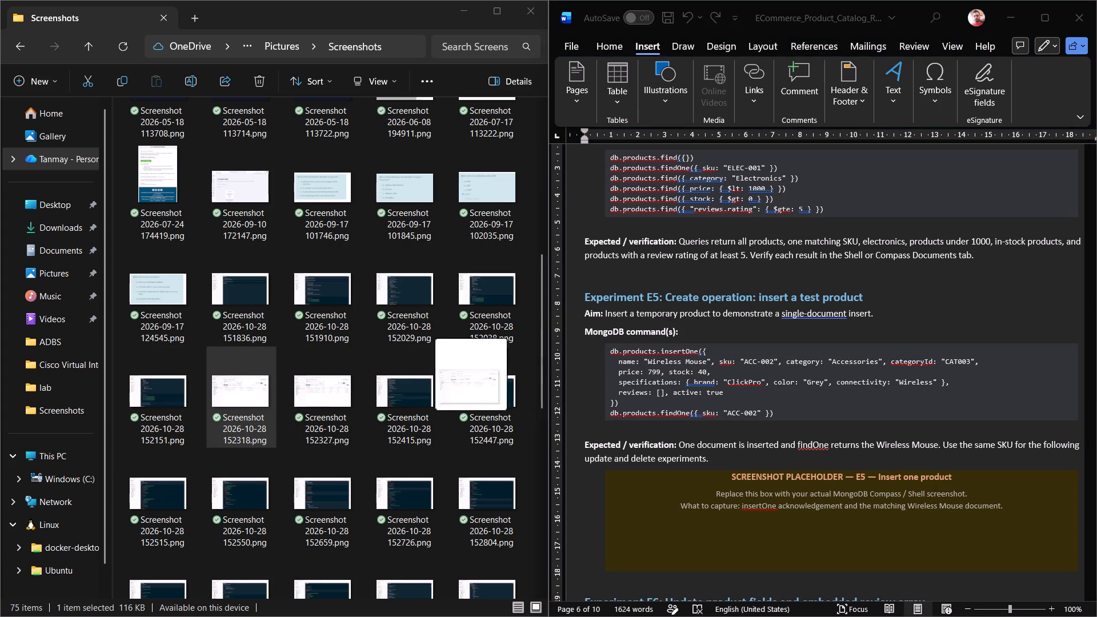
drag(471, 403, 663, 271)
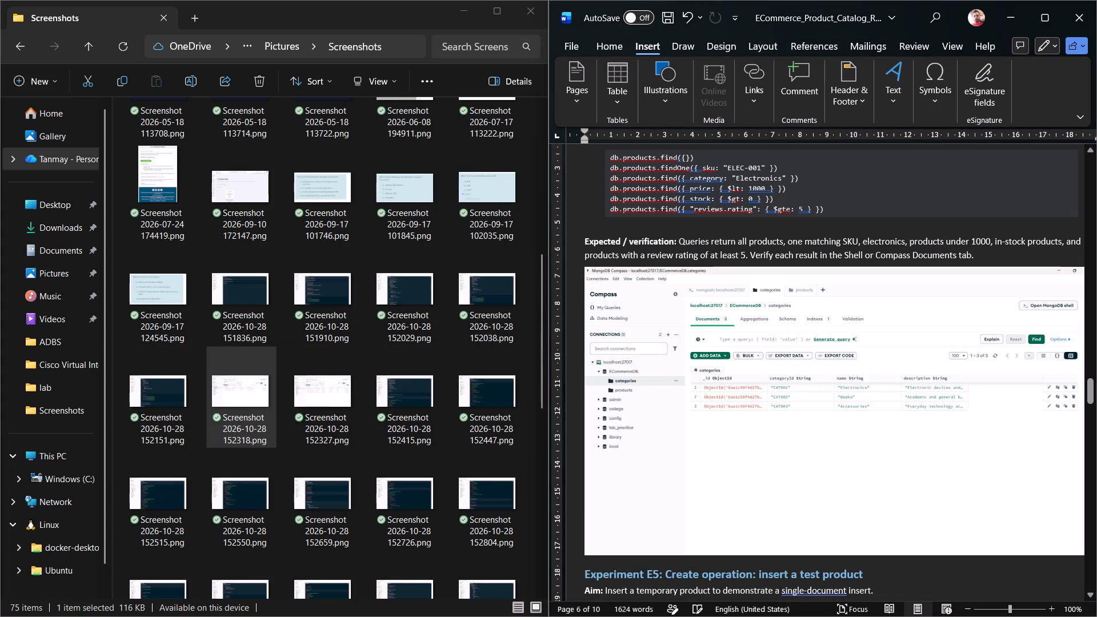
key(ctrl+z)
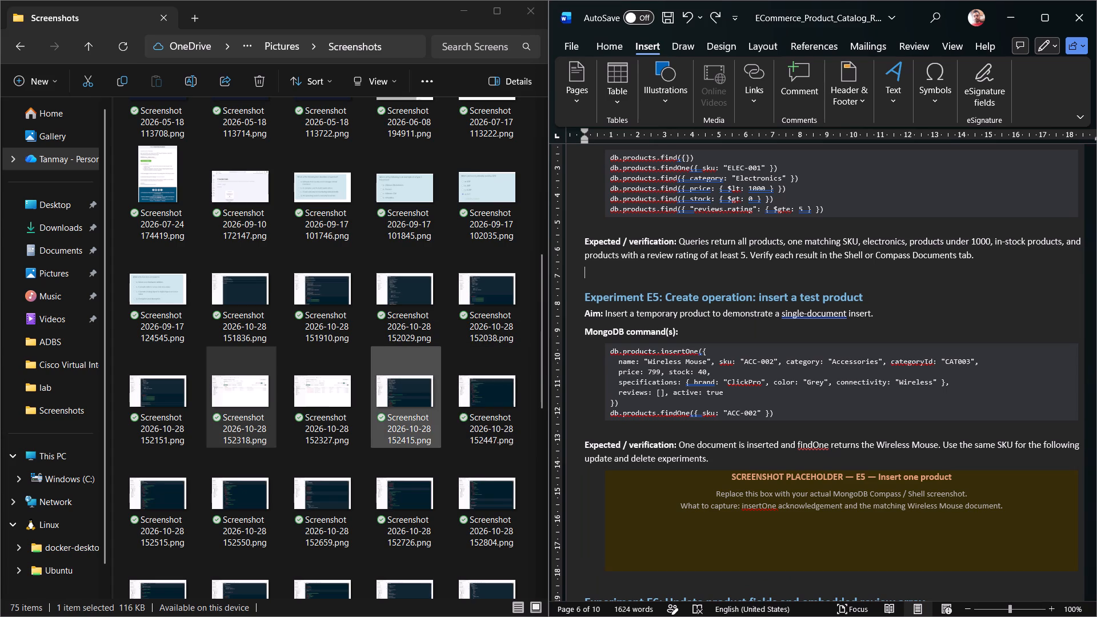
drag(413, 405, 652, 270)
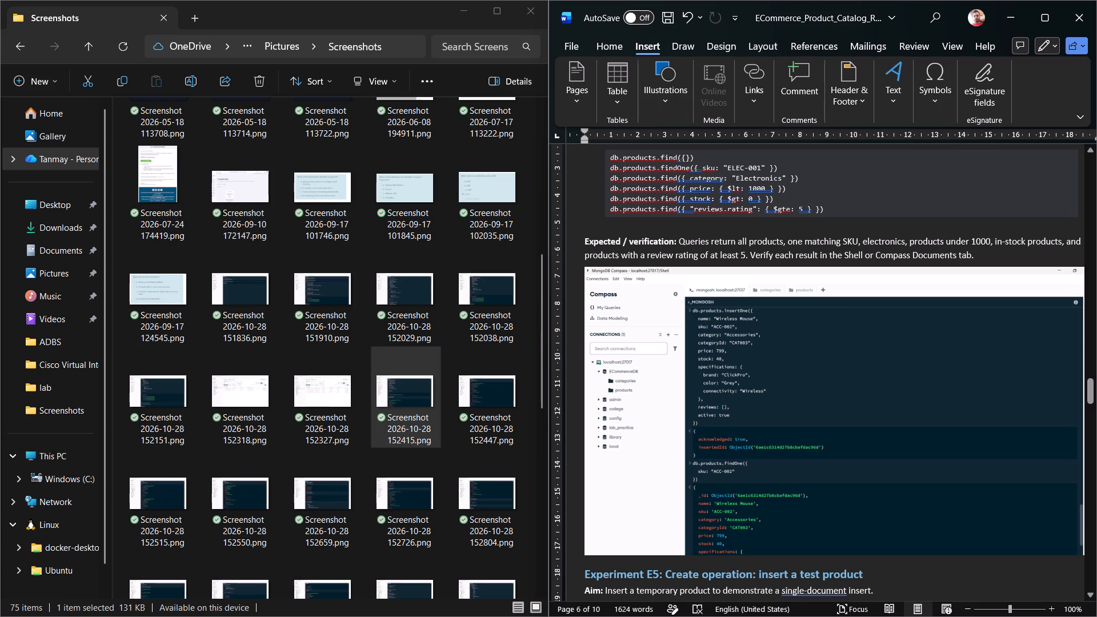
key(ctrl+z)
Insert "Screenshot 2026-10-28 152447.png" from the Screenshots folder below the Expected / verification text of Experiment E4.
drag(490, 403, 667, 278)
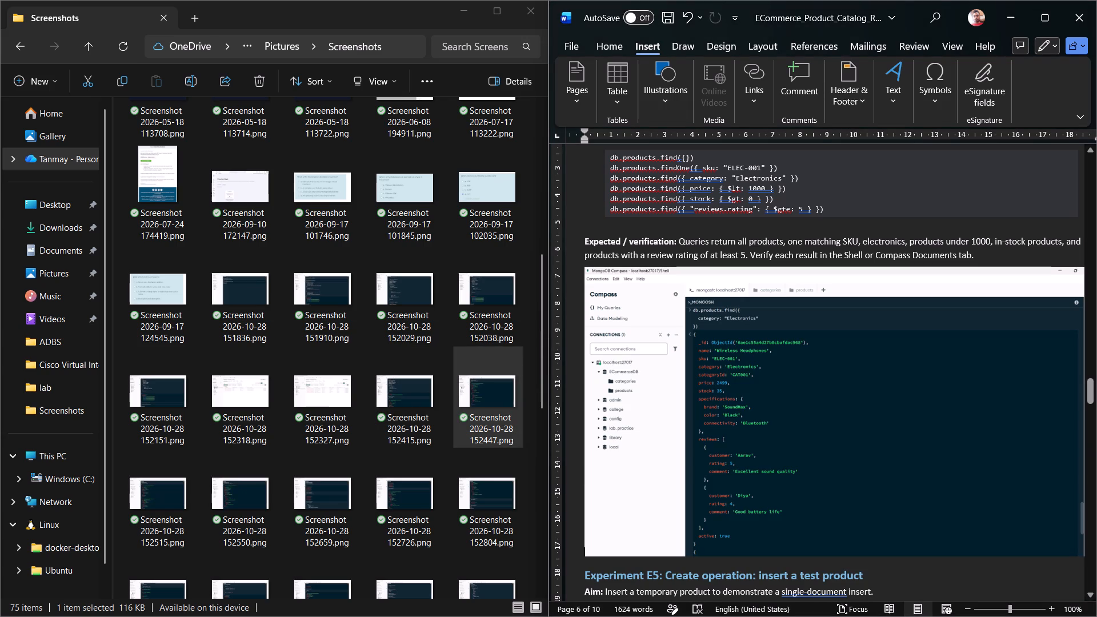
Add an empty line between the E4 screenshot and the "Experiment E5: Create operation: insert a test product" heading.
scroll(747, 380, down, 1)
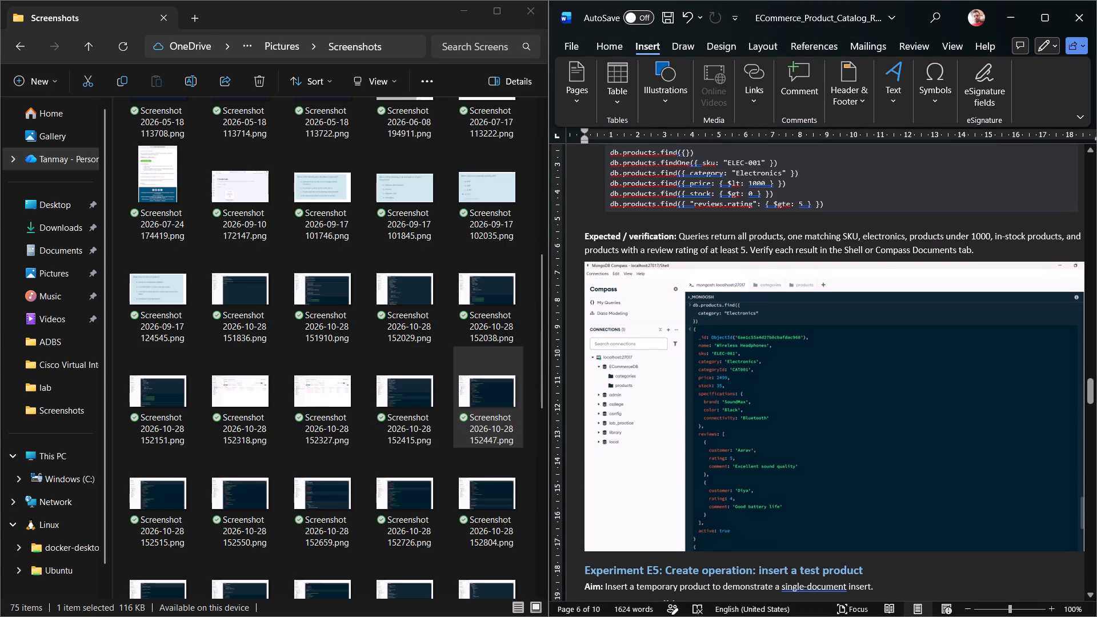
scroll(747, 380, down, 4)
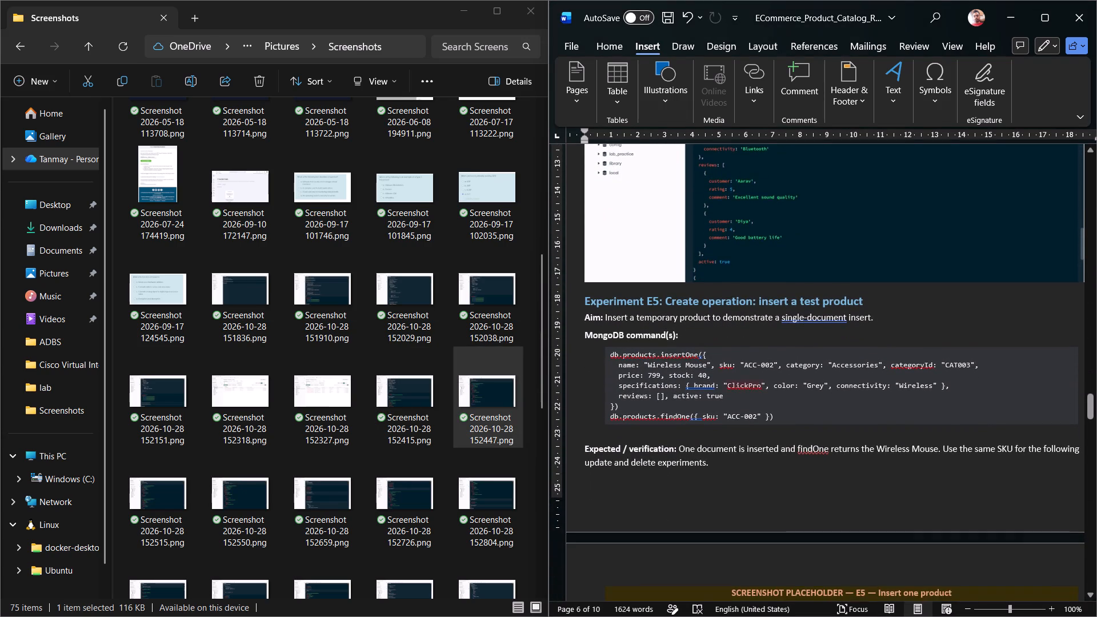
scroll(747, 380, down, 2)
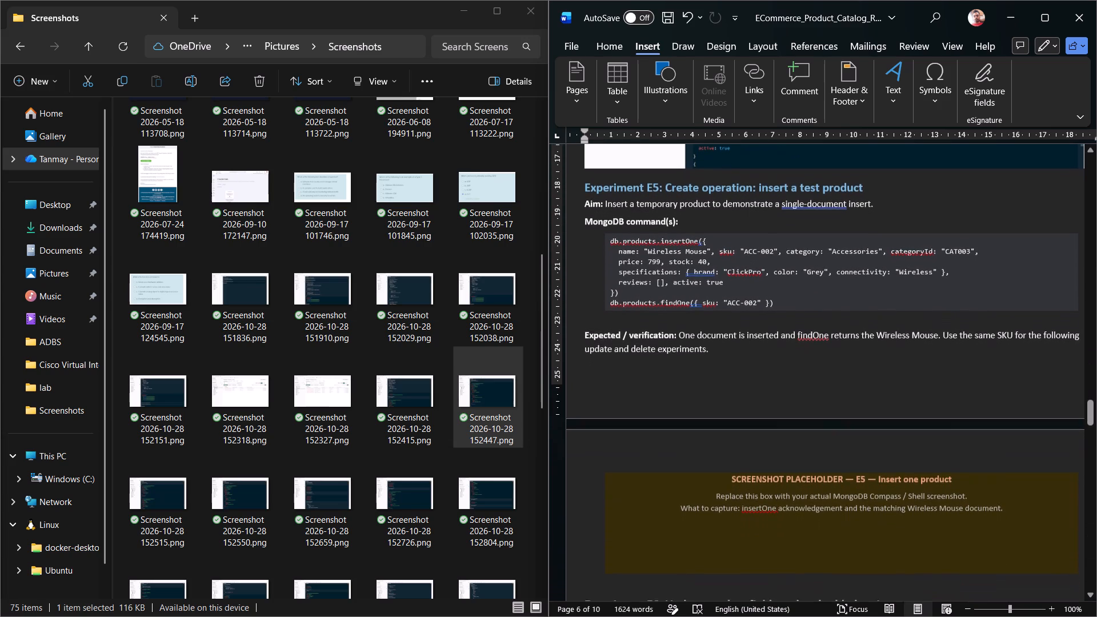
scroll(747, 380, up, 1)
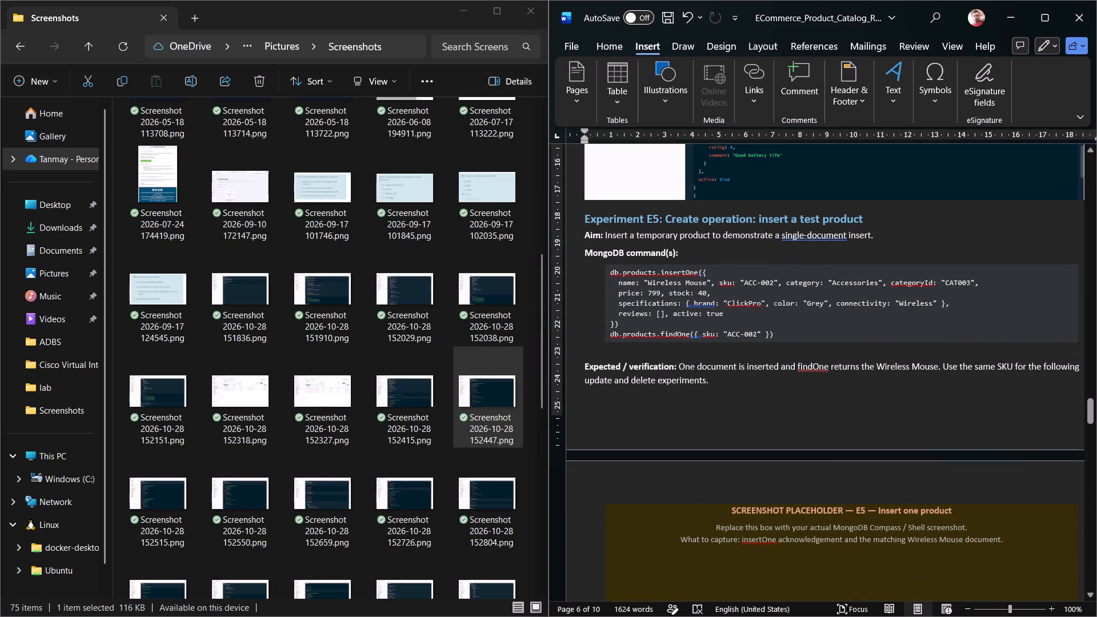
click(584, 220)
key(Return)
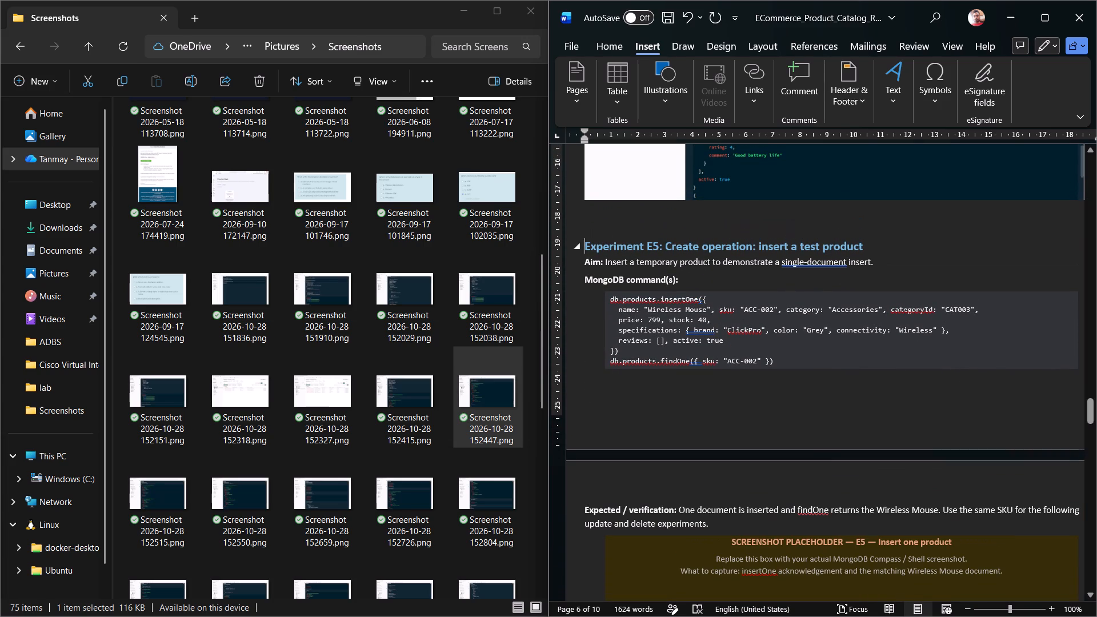
Delete the "SCREENSHOT PLACEHOLDER — E5 — Insert one product" box below the Expected / verification text of Experiment E5.
scroll(626, 274, down, 2)
click(687, 393)
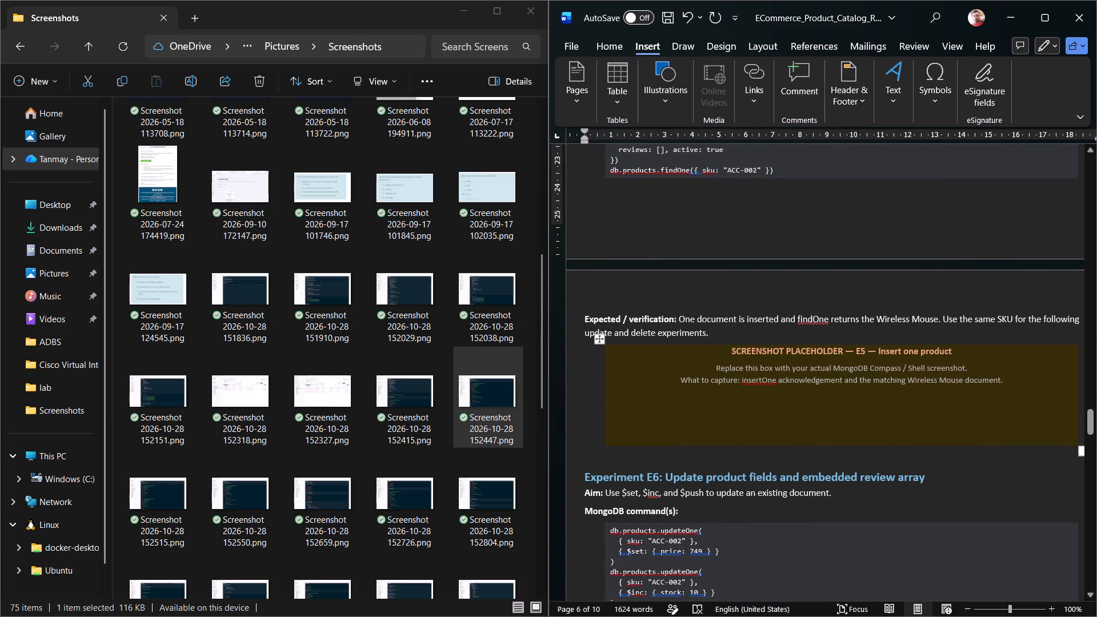
drag(595, 358, 659, 371)
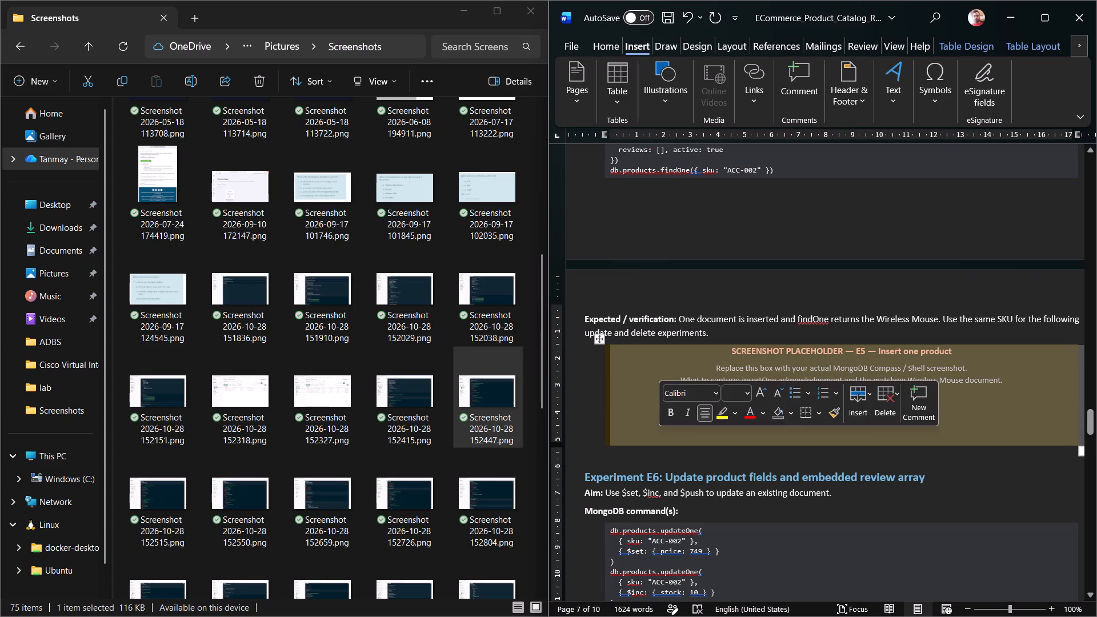
key(BackSpace)
key(ctrl+z)
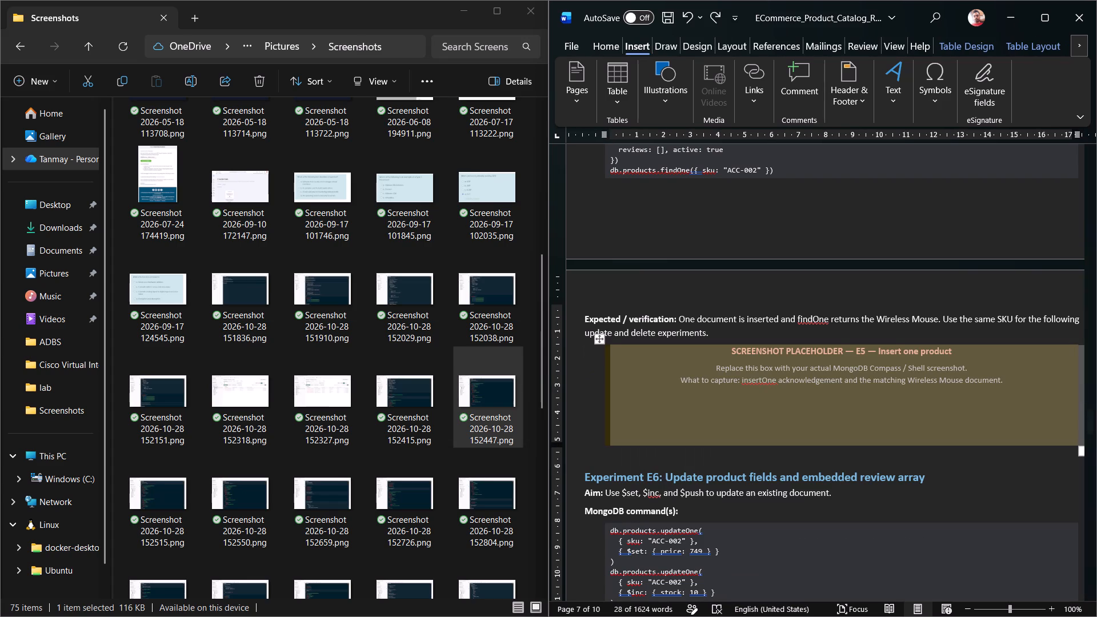
scroll(659, 371, up, 2)
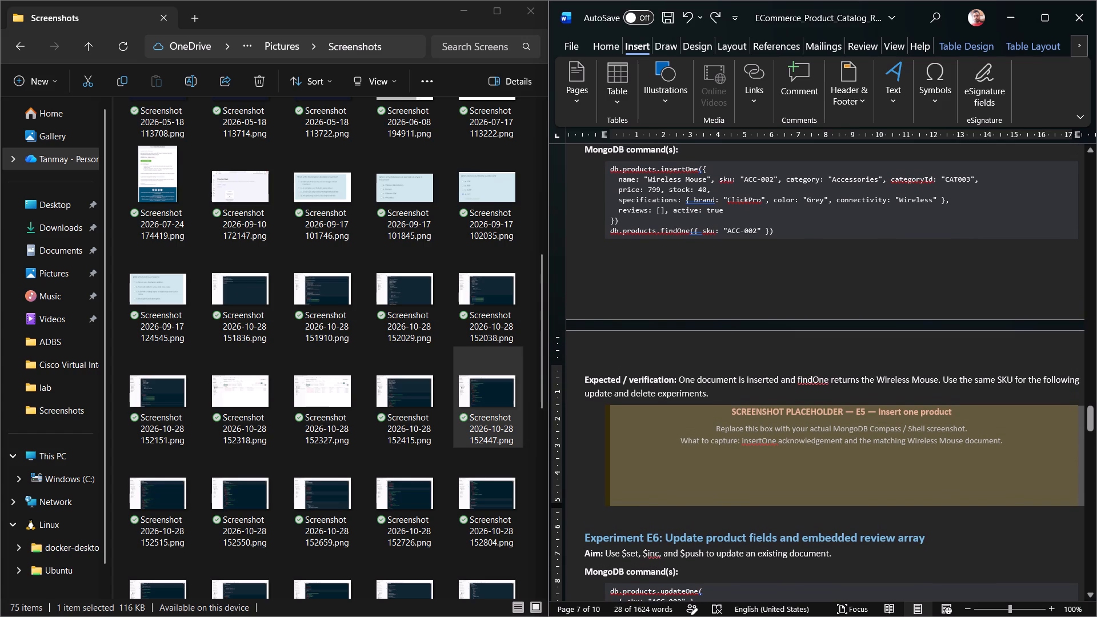
scroll(659, 371, up, 1)
key(BackSpace)
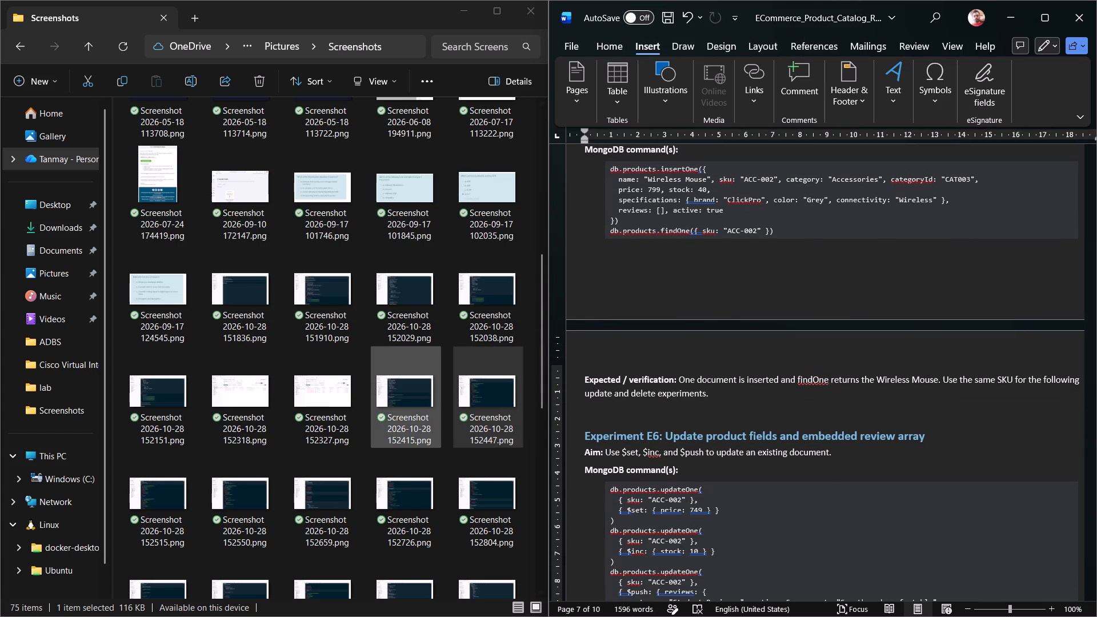
Insert "Screenshot 2026-10-28 152415.png" from the Screenshots folder below the Expected / verification text of Experiment E5.
drag(405, 383, 643, 406)
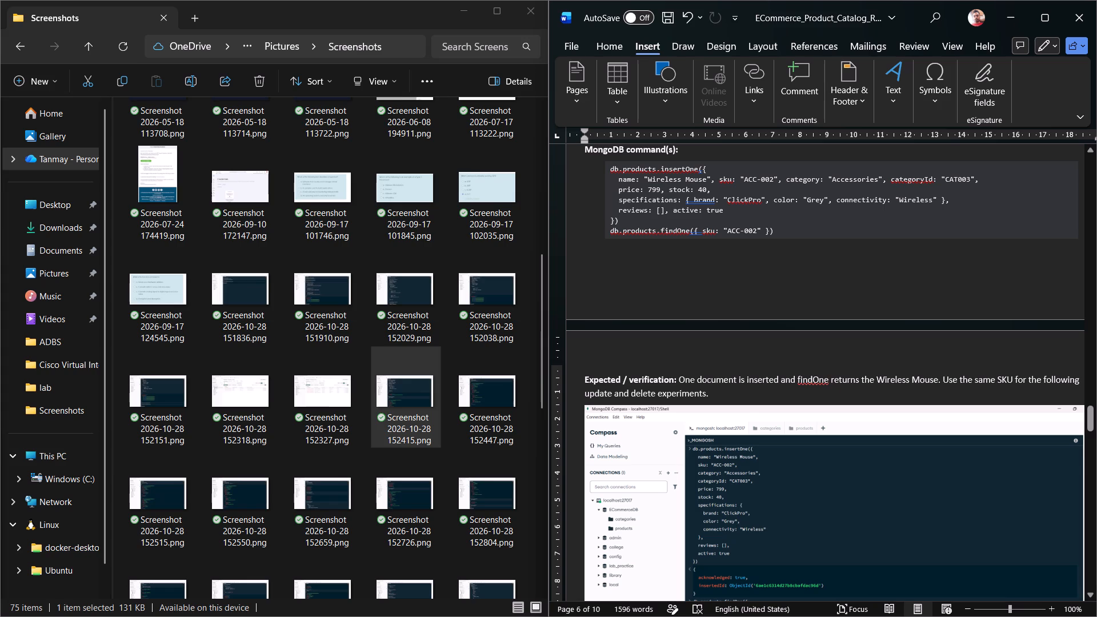
Add an empty line between the E5 screenshot and the "Experiment E6: Update product fields and embedded review array" heading.
scroll(747, 500, down, 4)
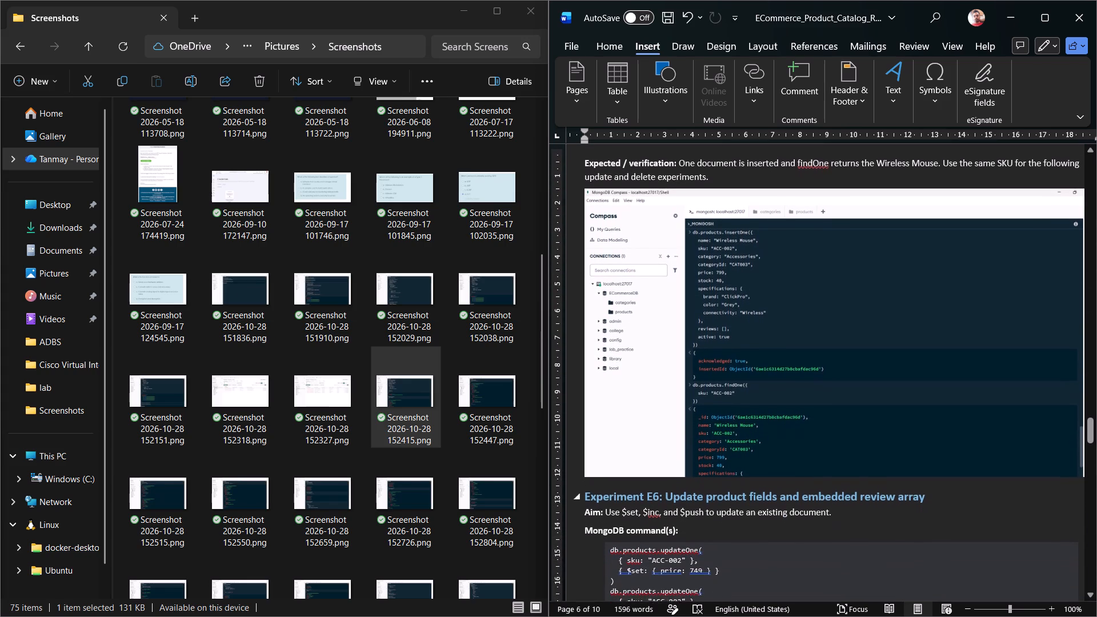
scroll(747, 500, down, 2)
click(583, 411)
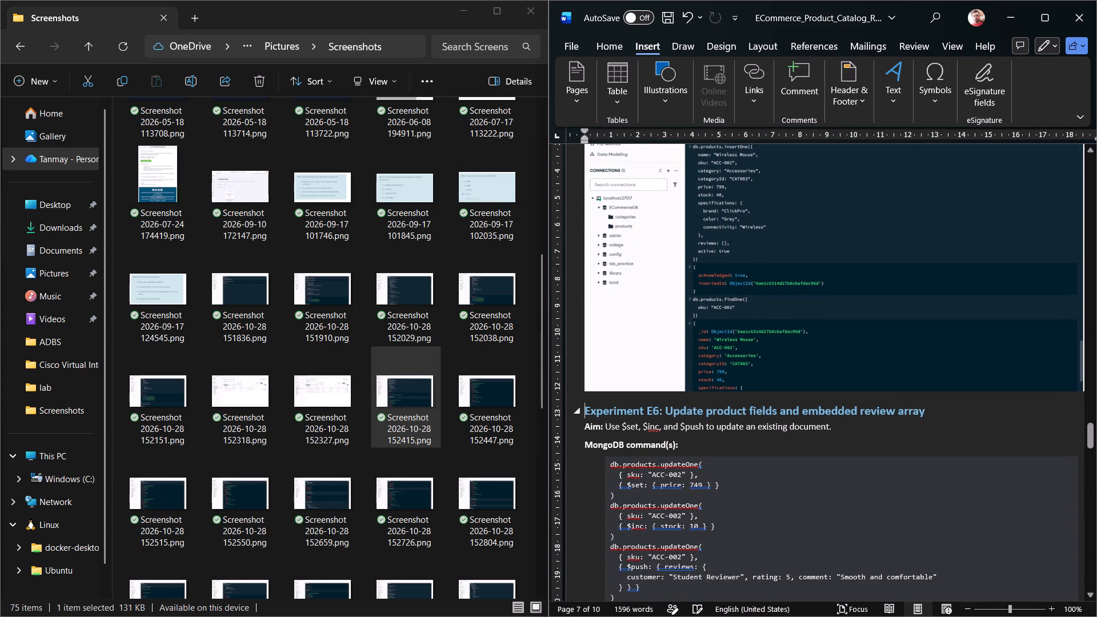
key(Return)
Examine Experiment E6's update commands, its verification text and what its screenshot placeholder asks to capture.
scroll(634, 420, down, 1)
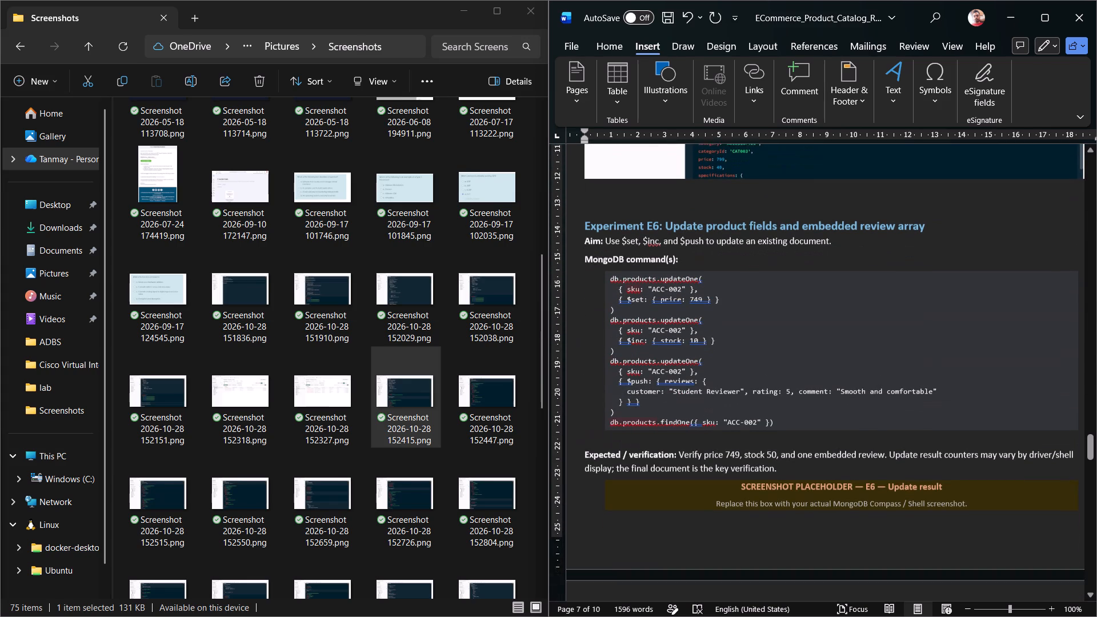
scroll(634, 420, down, 4)
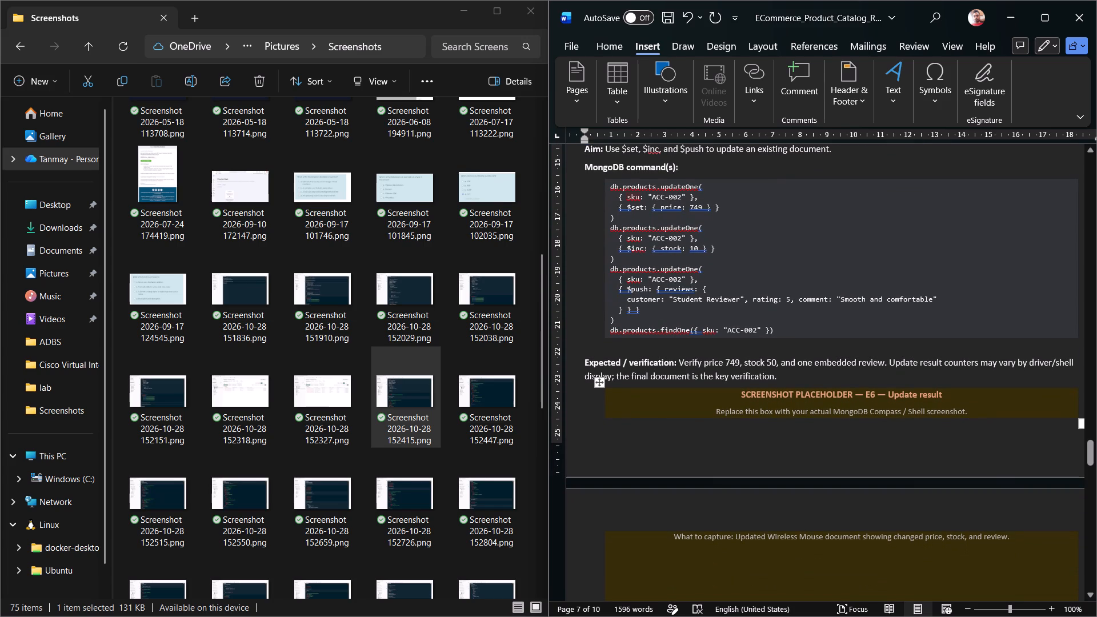
scroll(618, 395, up, 1)
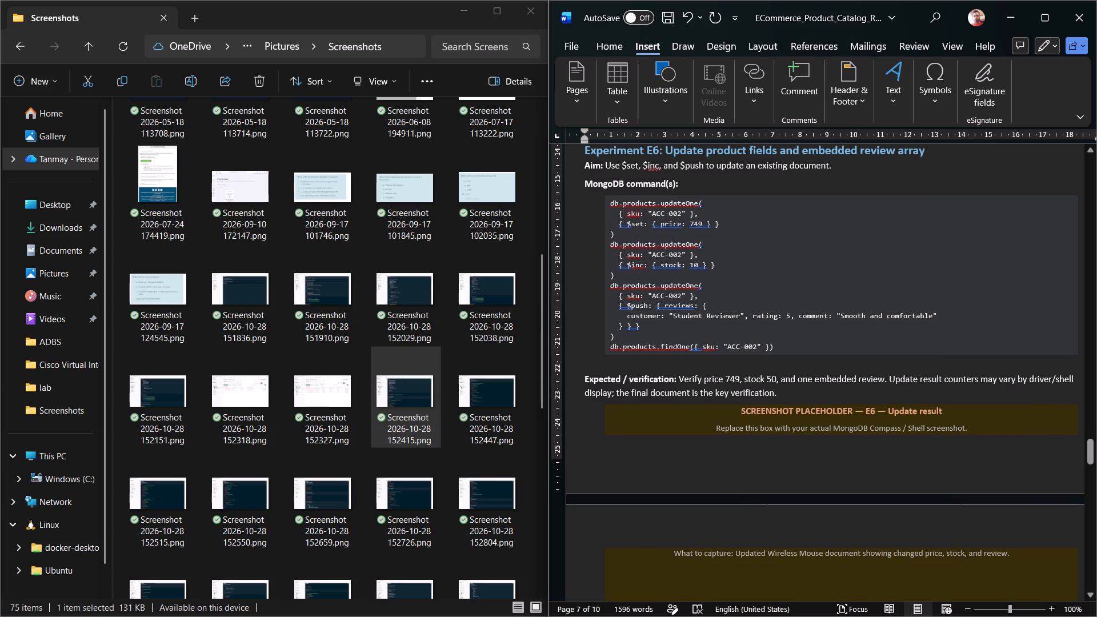
scroll(638, 420, down, 1)
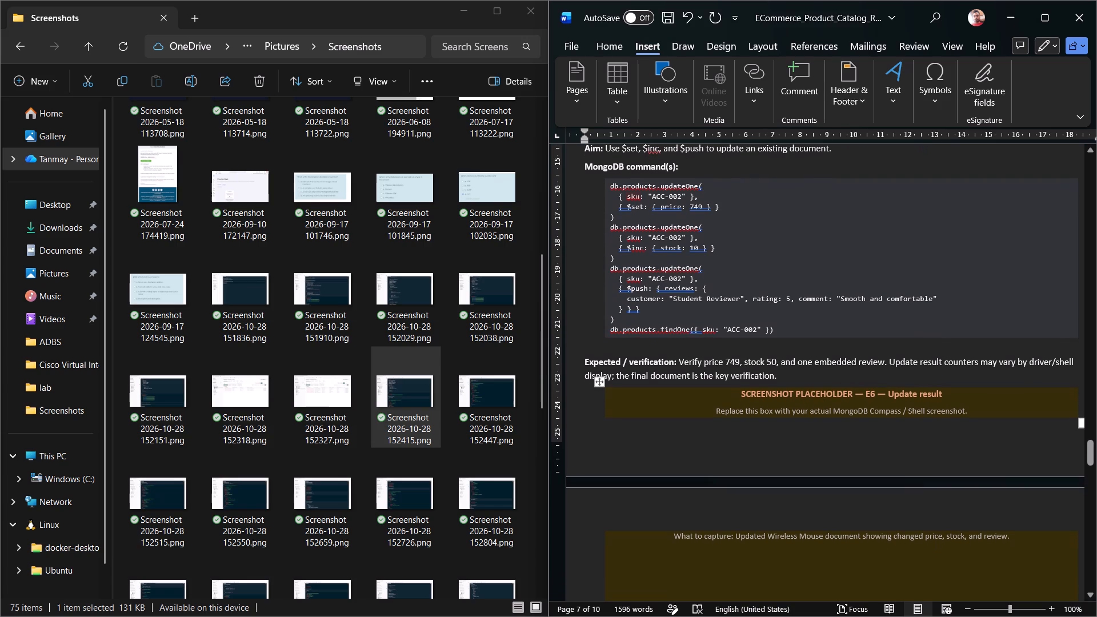
Delete the "SCREENSHOT PLACEHOLDER — E6 — Update result" box in Experiment E6.
scroll(707, 400, down, 1)
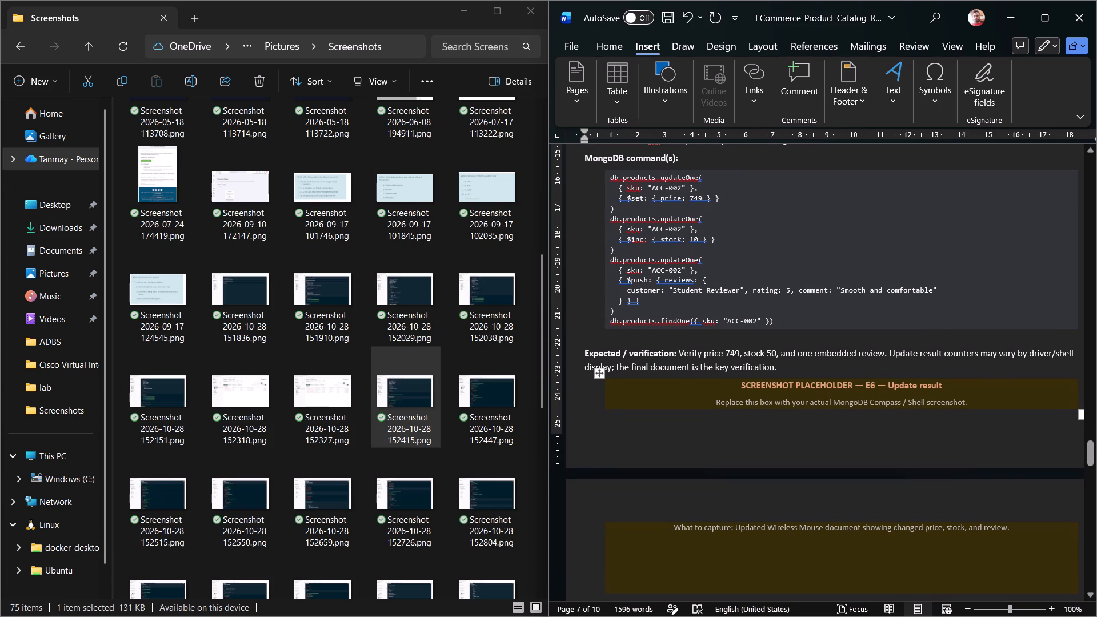
drag(712, 389, 744, 482)
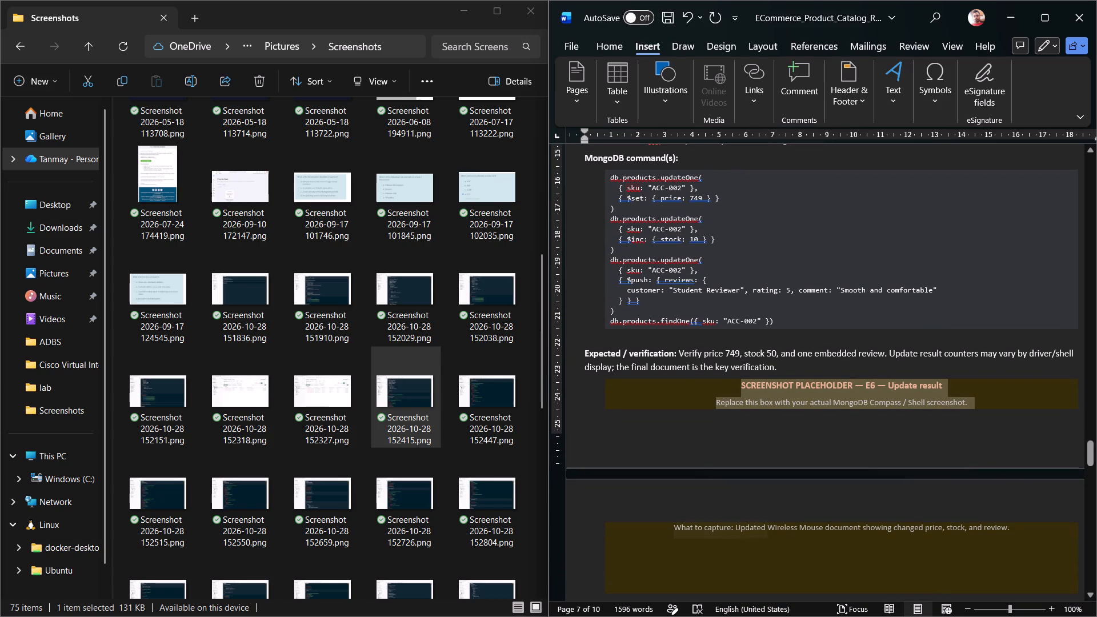
drag(744, 482, 775, 523)
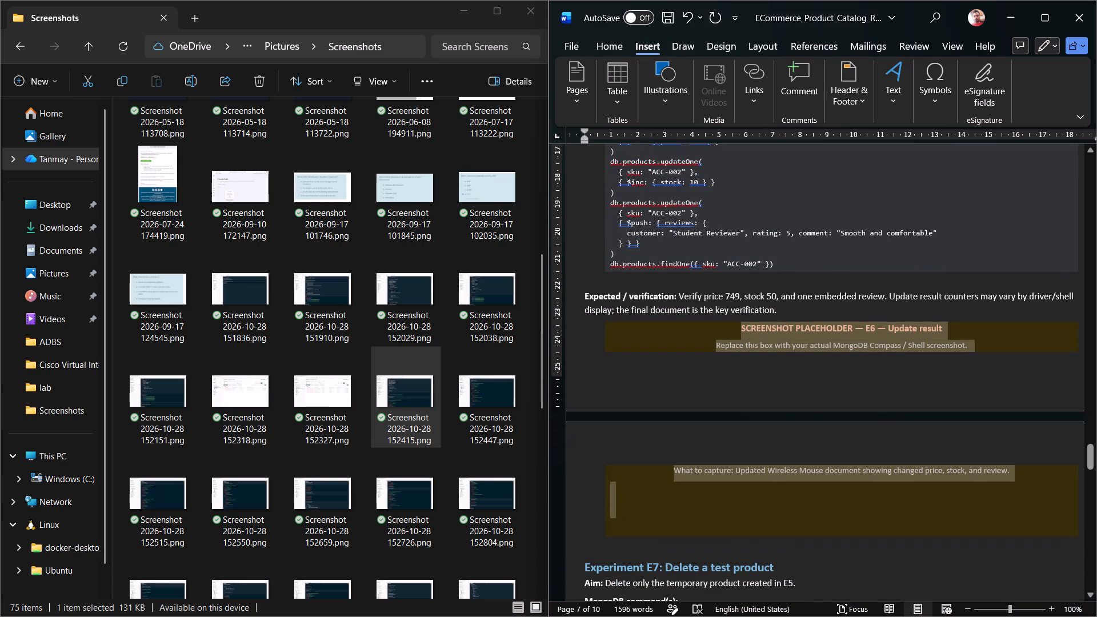
drag(775, 523, 834, 540)
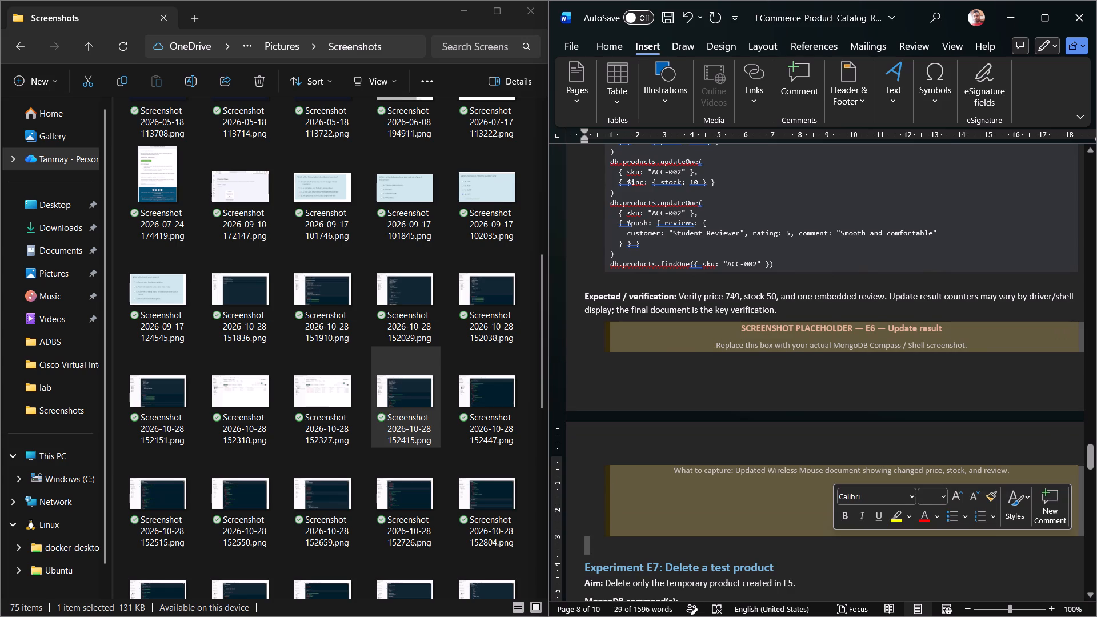
key(BackSpace)
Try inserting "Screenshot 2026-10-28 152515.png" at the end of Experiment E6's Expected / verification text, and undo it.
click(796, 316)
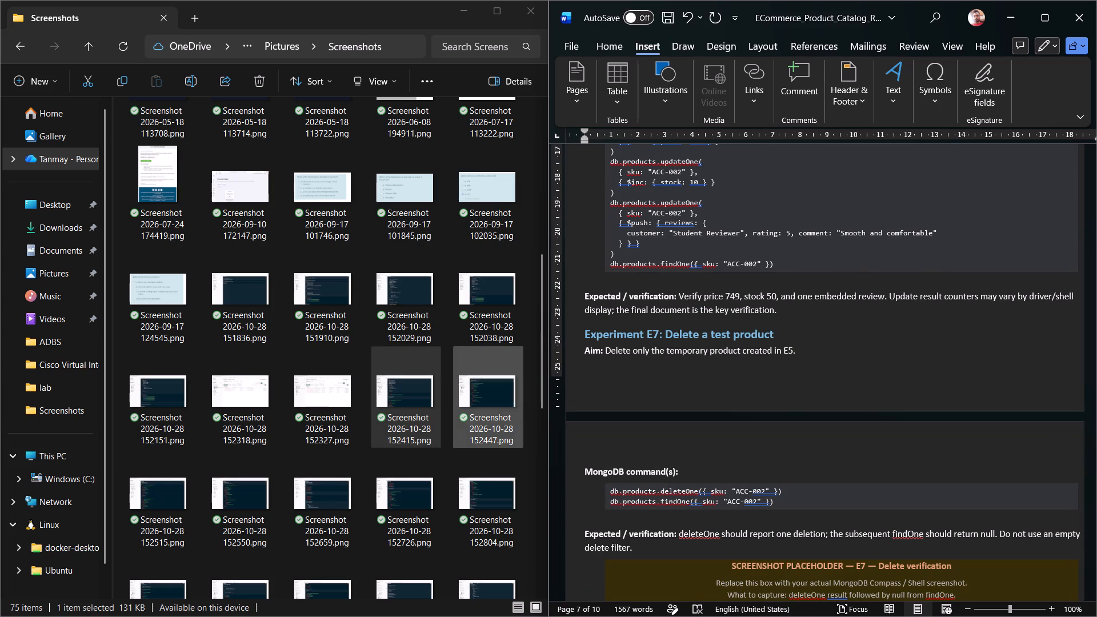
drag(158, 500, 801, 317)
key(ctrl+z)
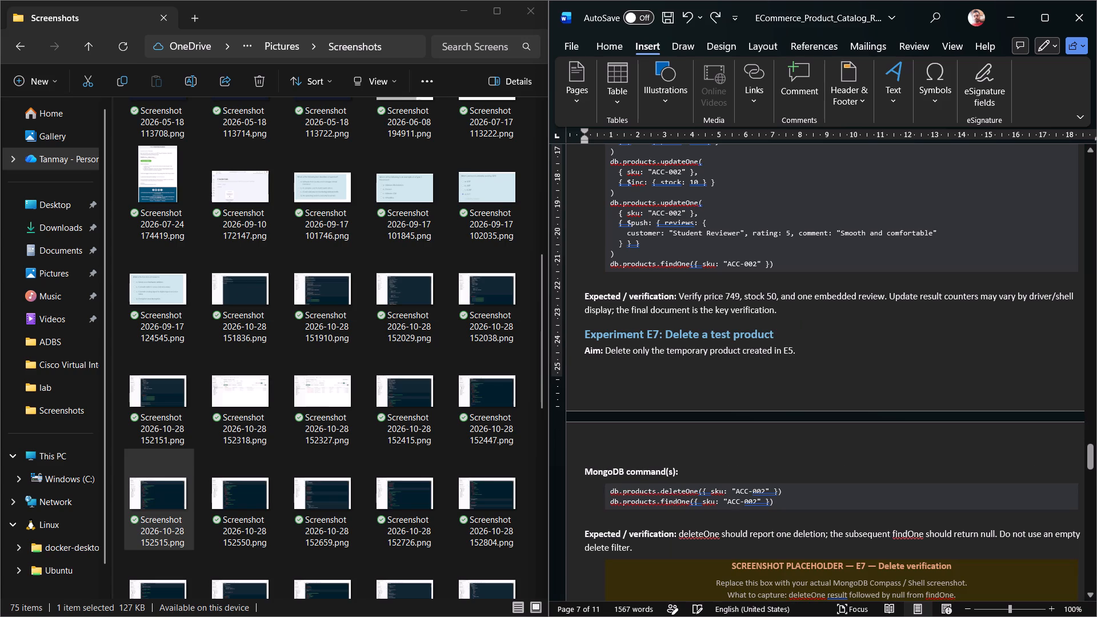
Add an empty line below the Expected / verification text of Experiment E6.
key(Return)
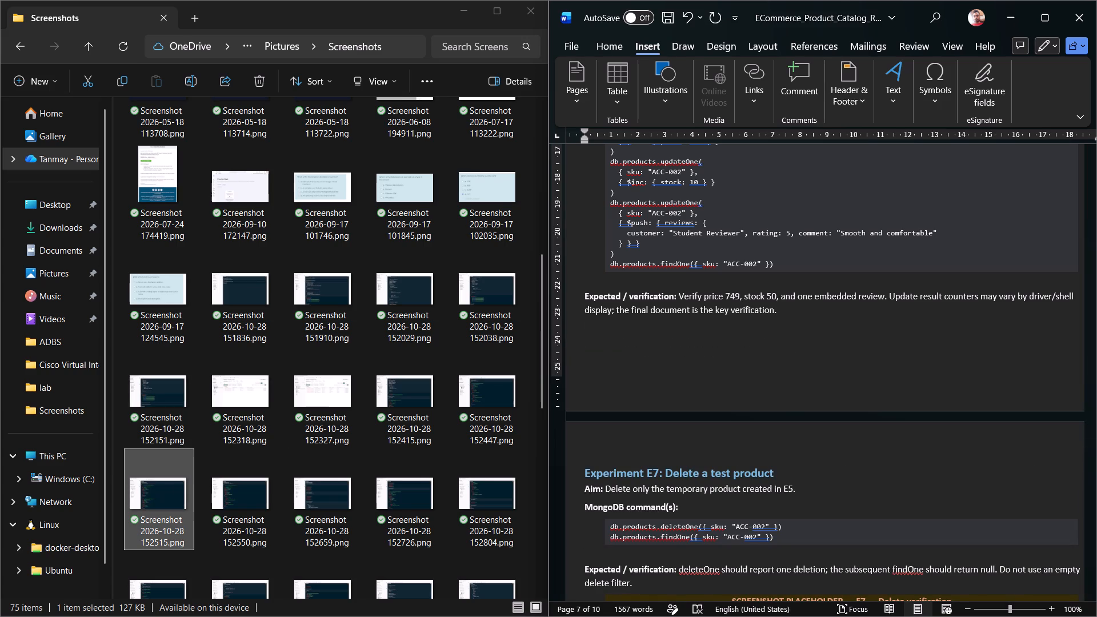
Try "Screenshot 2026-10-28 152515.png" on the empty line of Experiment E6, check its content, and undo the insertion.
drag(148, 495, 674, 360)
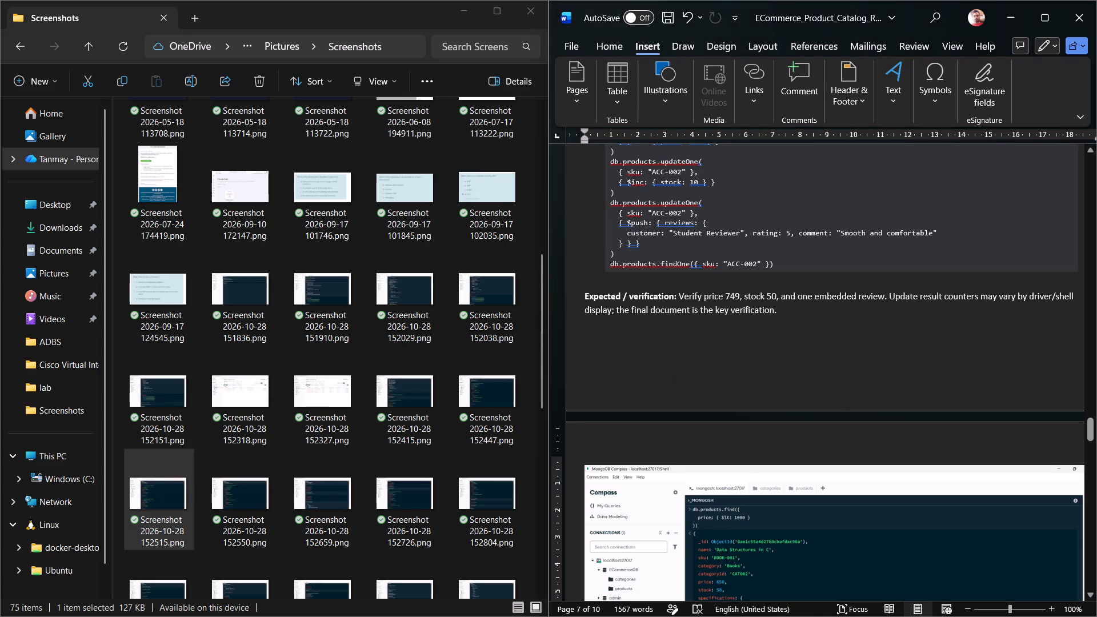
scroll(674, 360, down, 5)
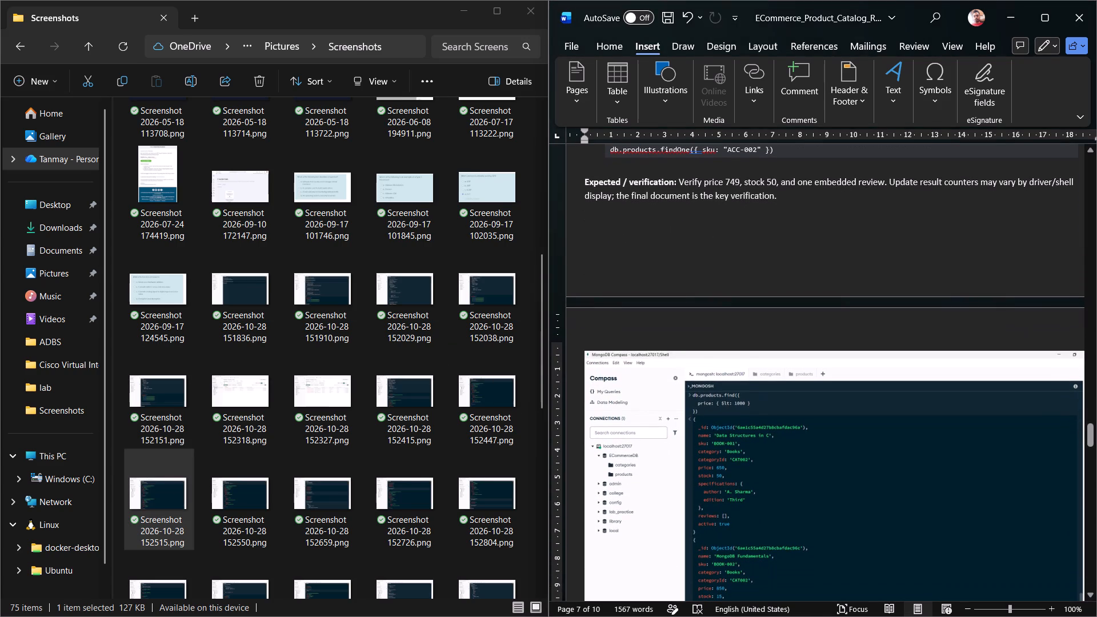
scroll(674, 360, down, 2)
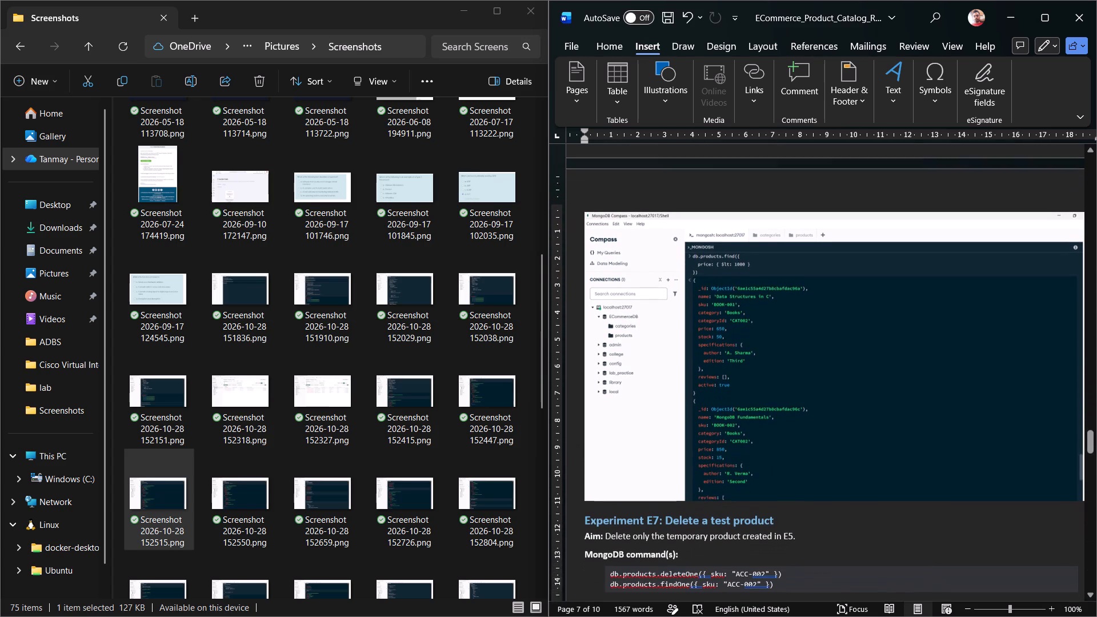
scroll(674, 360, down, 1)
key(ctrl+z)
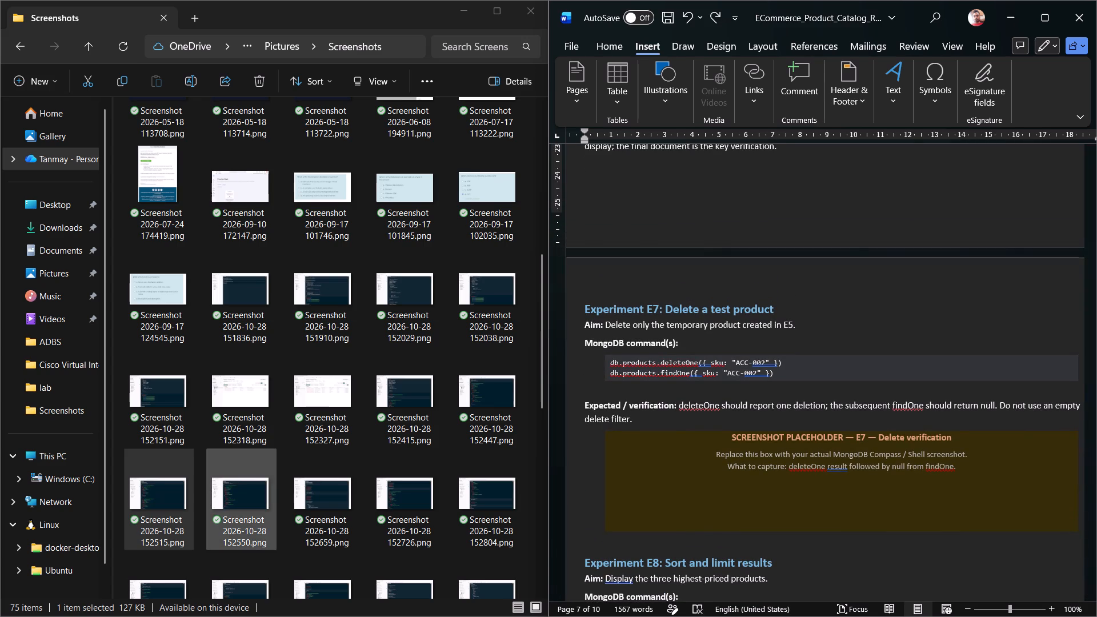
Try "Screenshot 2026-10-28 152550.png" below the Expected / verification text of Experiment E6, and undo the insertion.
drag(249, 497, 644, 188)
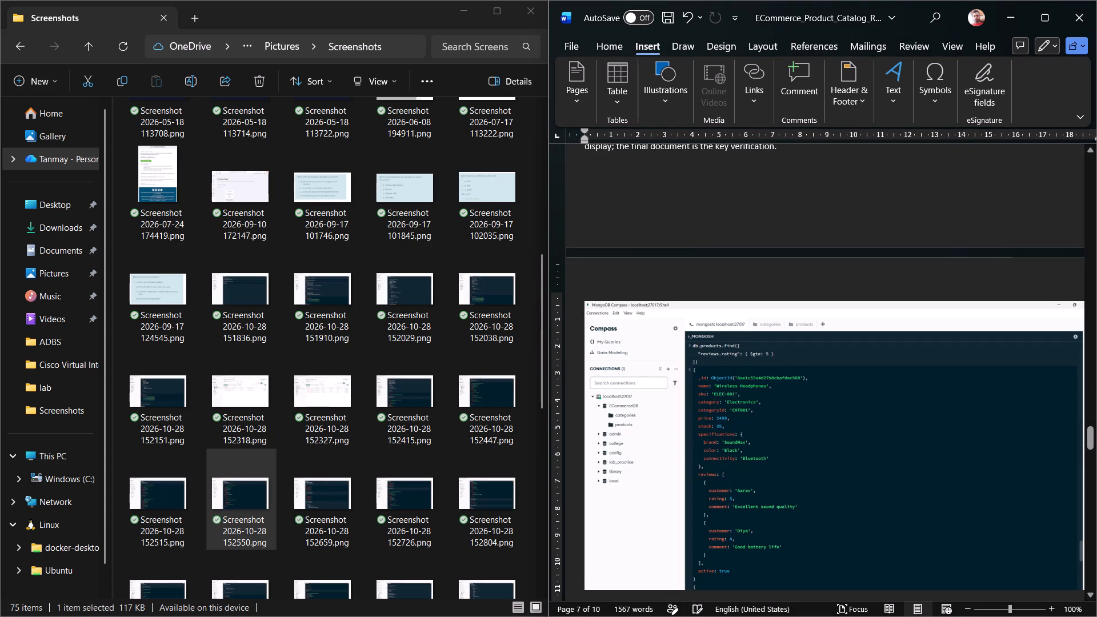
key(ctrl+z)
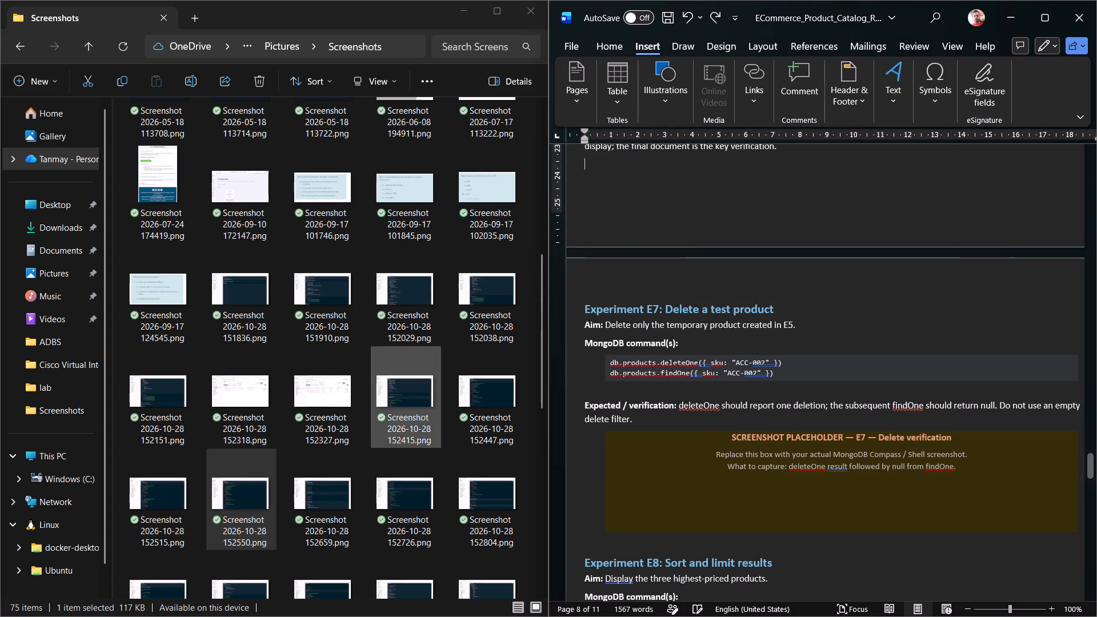
Insert "Screenshot 2026-10-28 152659.png" from the Screenshots folder below the Expected / verification text of Experiment E6.
drag(313, 512, 719, 213)
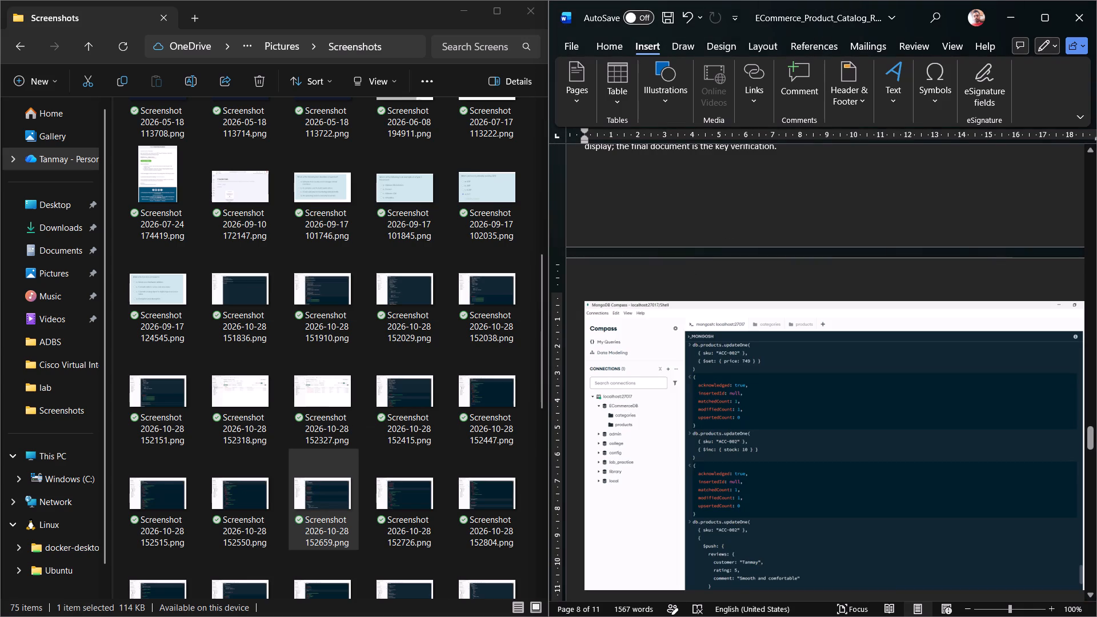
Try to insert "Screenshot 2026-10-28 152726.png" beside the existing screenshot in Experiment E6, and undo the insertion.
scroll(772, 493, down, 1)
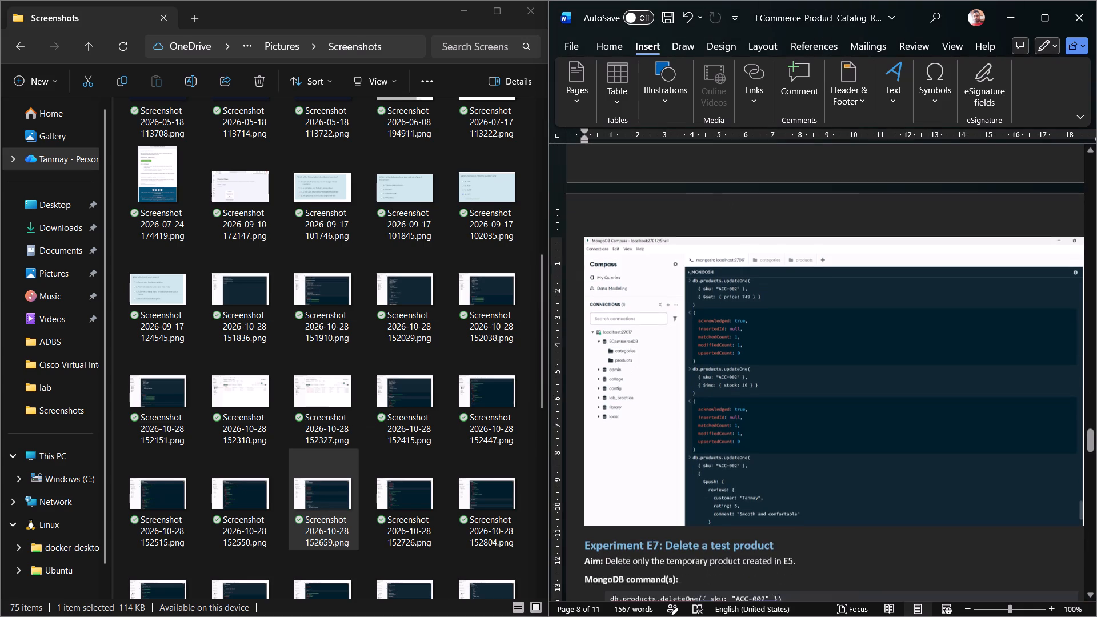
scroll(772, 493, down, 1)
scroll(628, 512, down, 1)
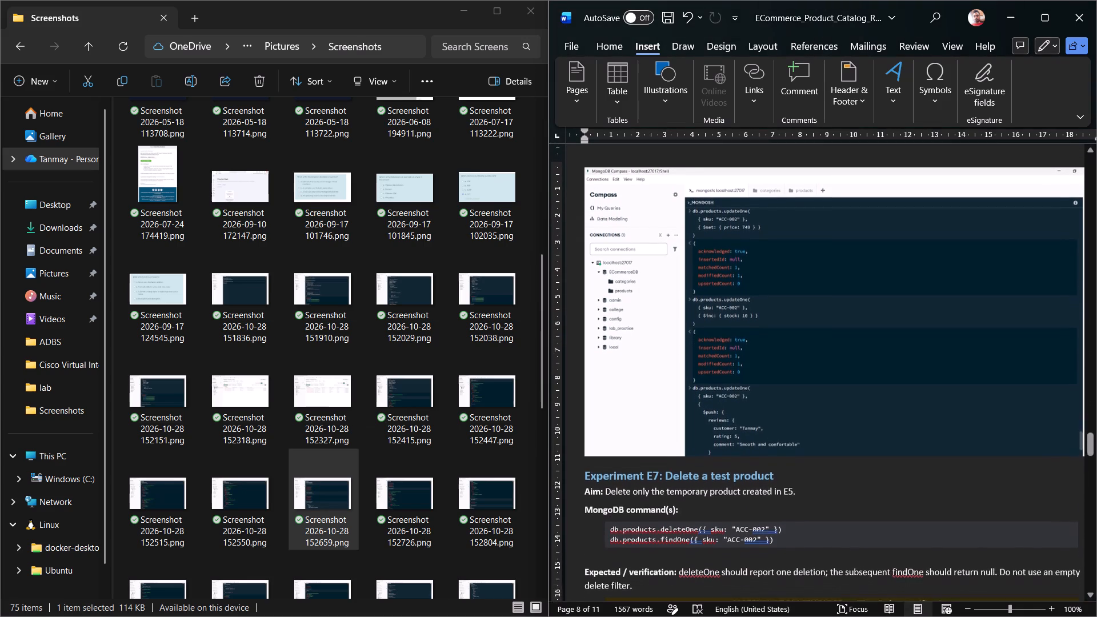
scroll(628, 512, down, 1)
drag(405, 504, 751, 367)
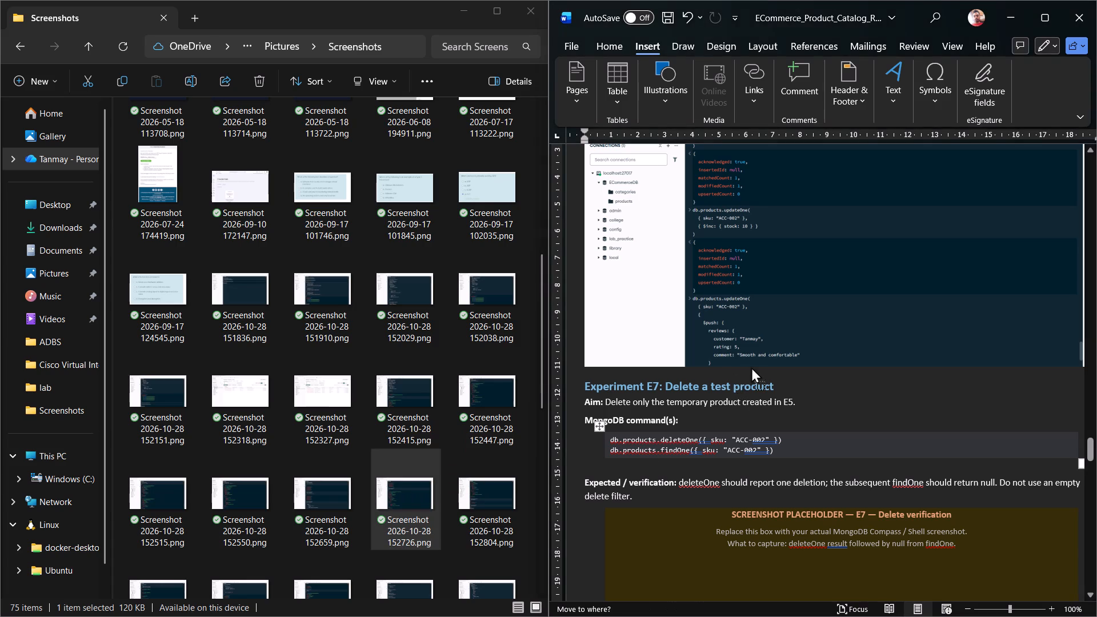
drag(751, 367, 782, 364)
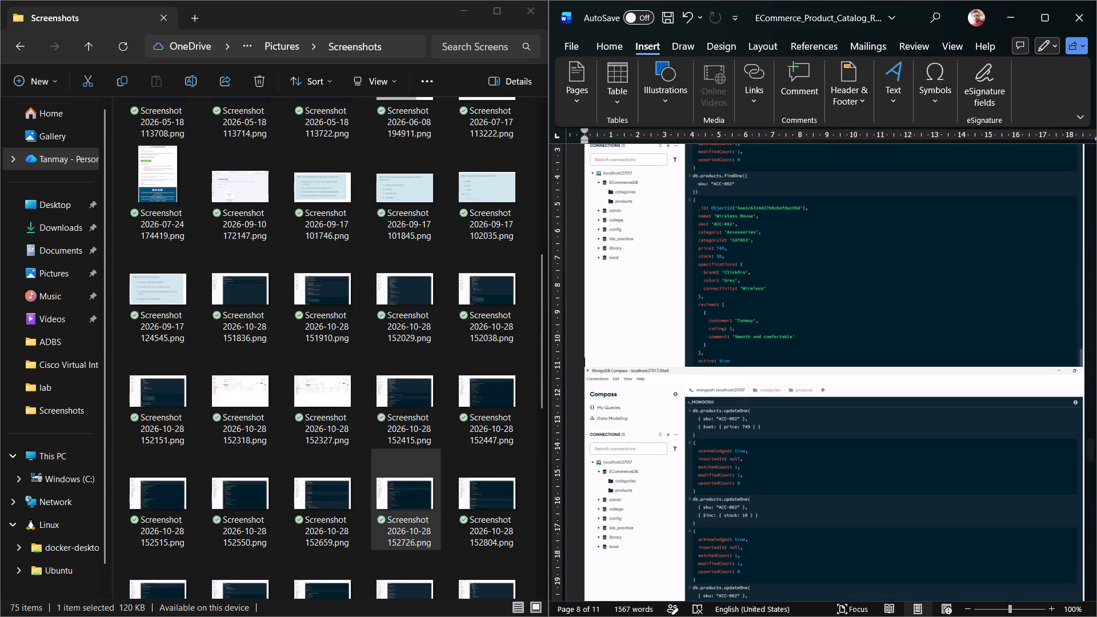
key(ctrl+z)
Check the layout around Experiment E6's Expected / verification text and its inserted screenshot.
scroll(782, 364, up, 5)
scroll(782, 364, down, 1)
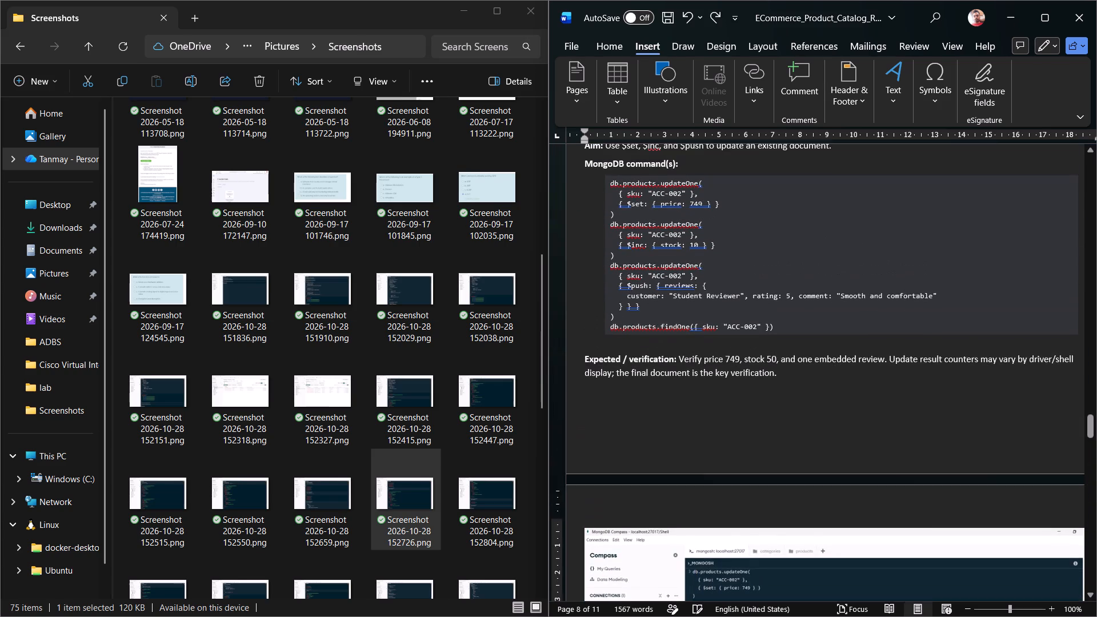
scroll(782, 364, down, 2)
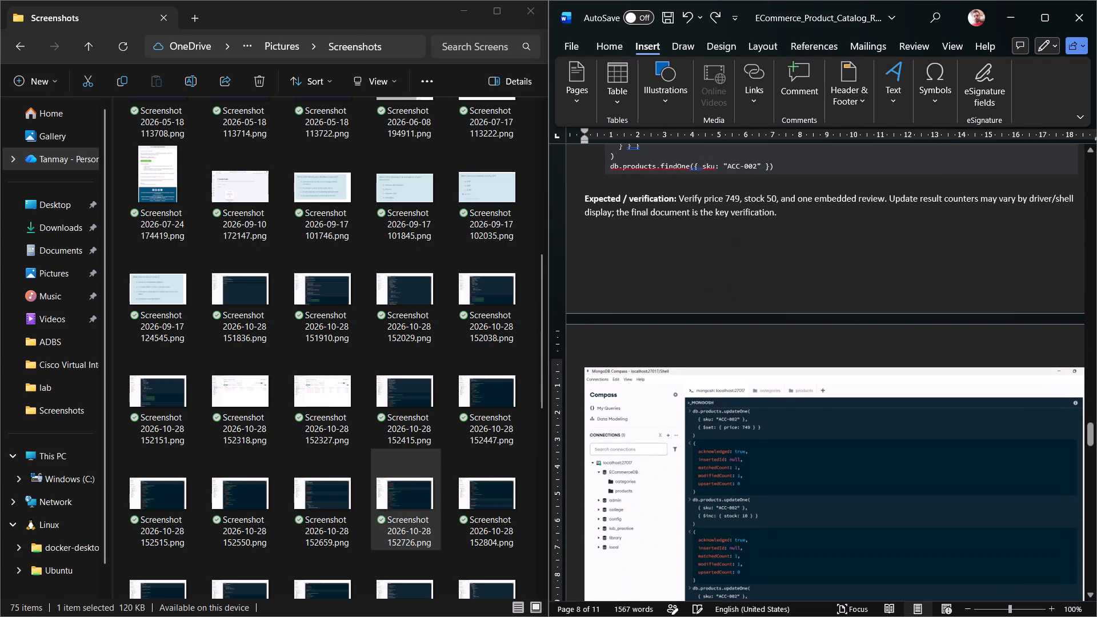
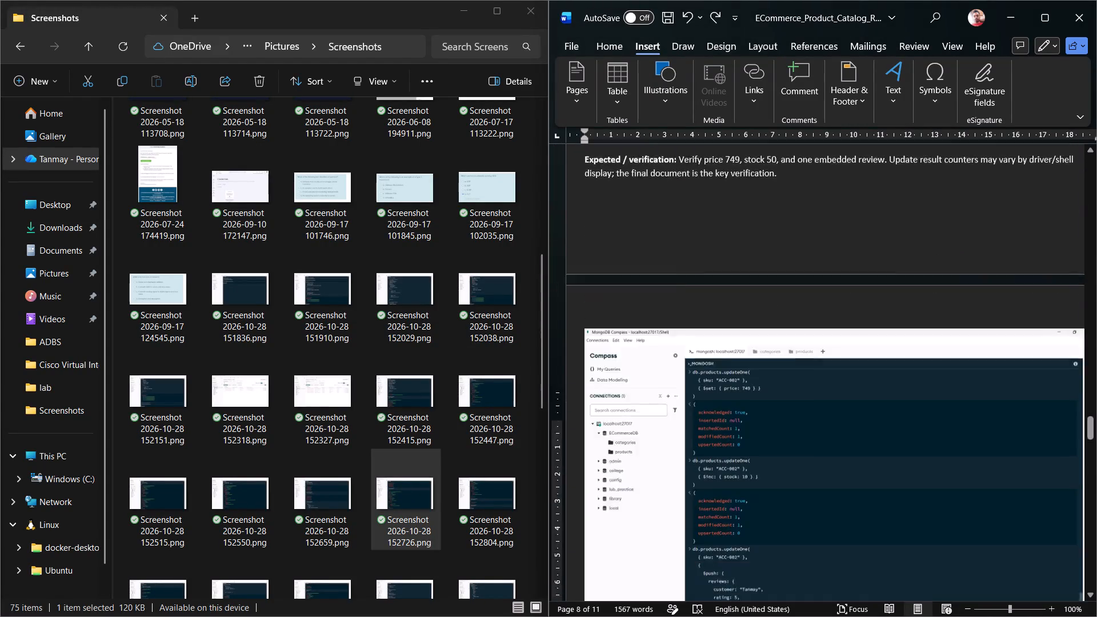
Delete the "SCREENSHOT PLACEHOLDER — E7 — Delete verification" box below Experiment E7's Expected / verification text.
scroll(660, 394, down, 1)
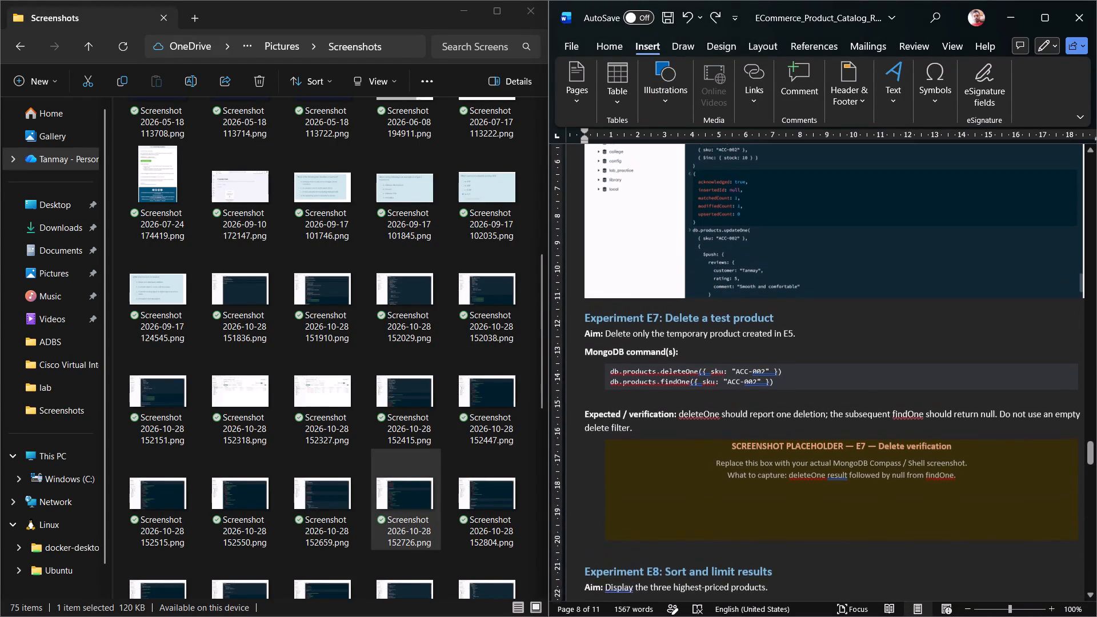
scroll(660, 394, down, 3)
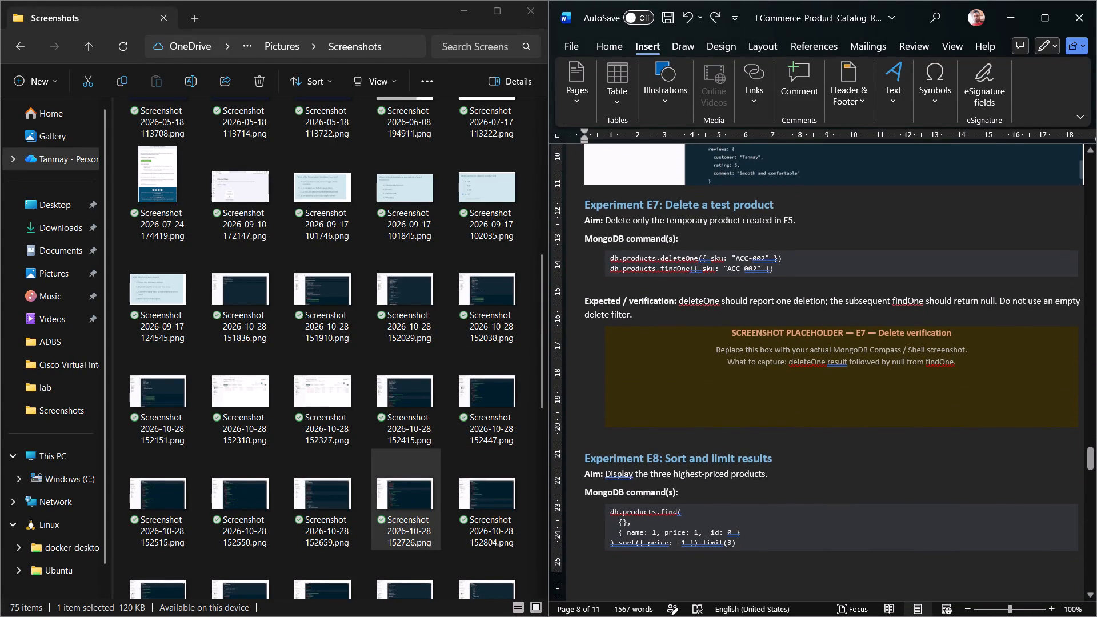
scroll(741, 395, up, 1)
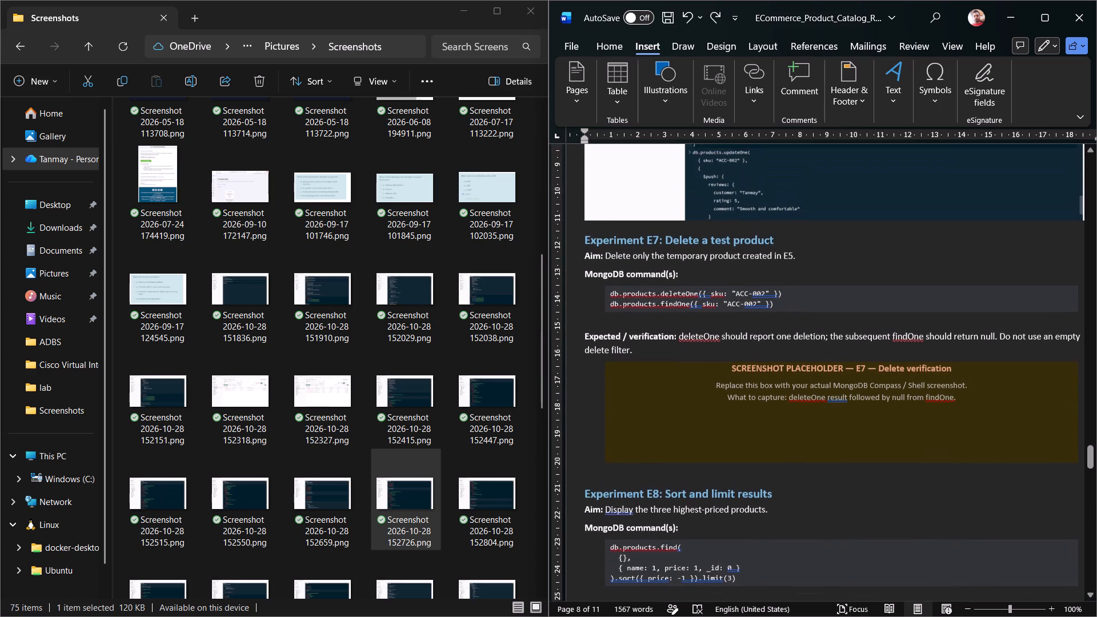
scroll(741, 395, up, 1)
scroll(741, 395, down, 2)
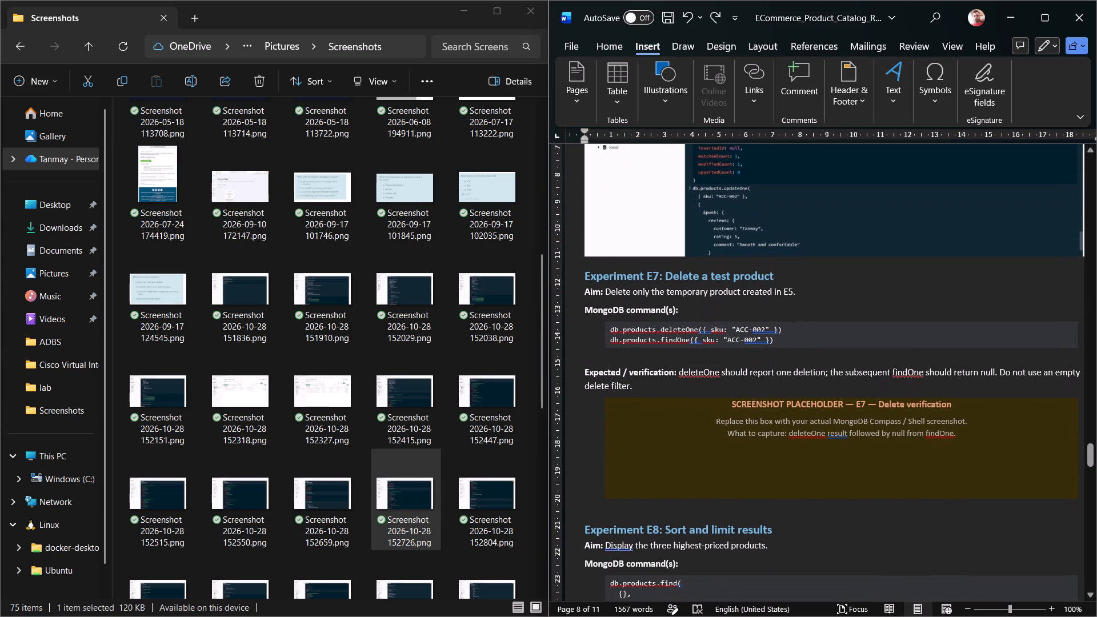
scroll(741, 395, down, 2)
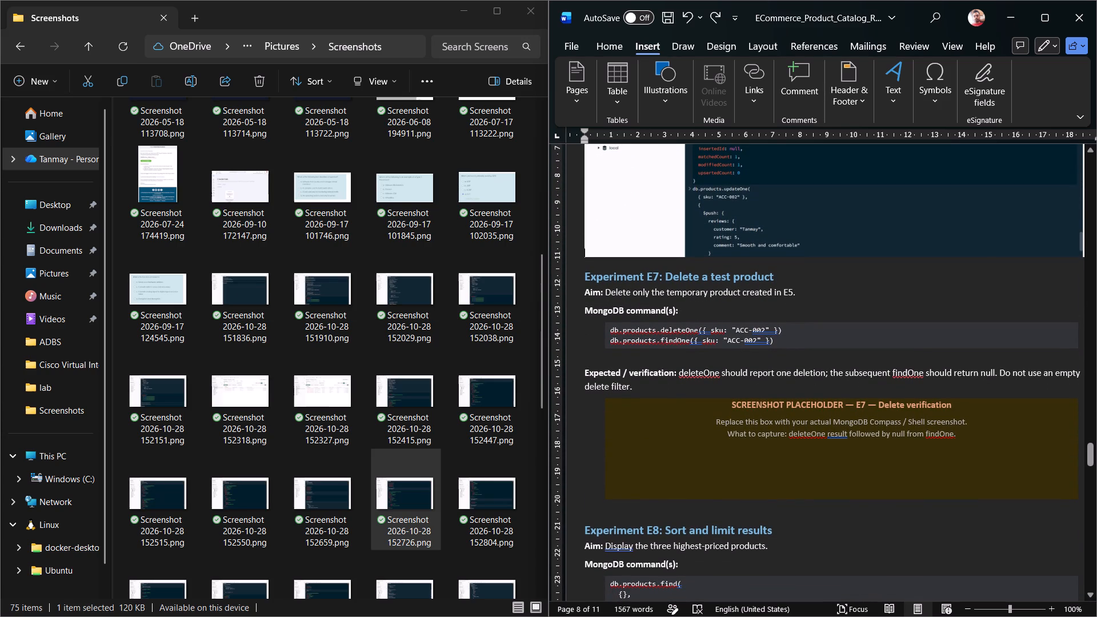
drag(711, 408, 847, 436)
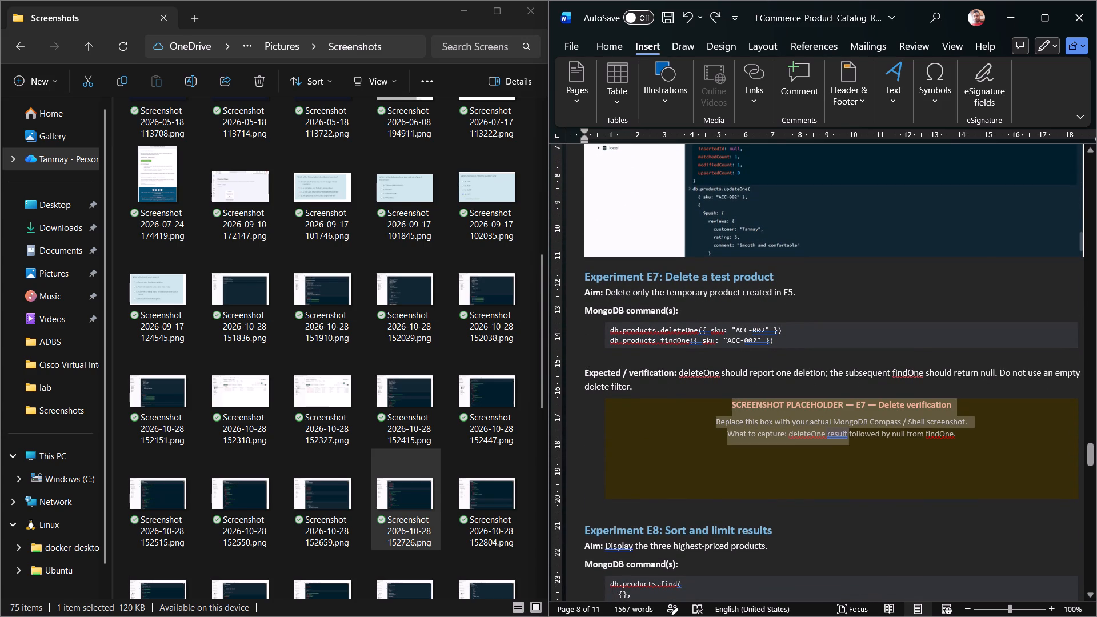
drag(847, 436, 974, 434)
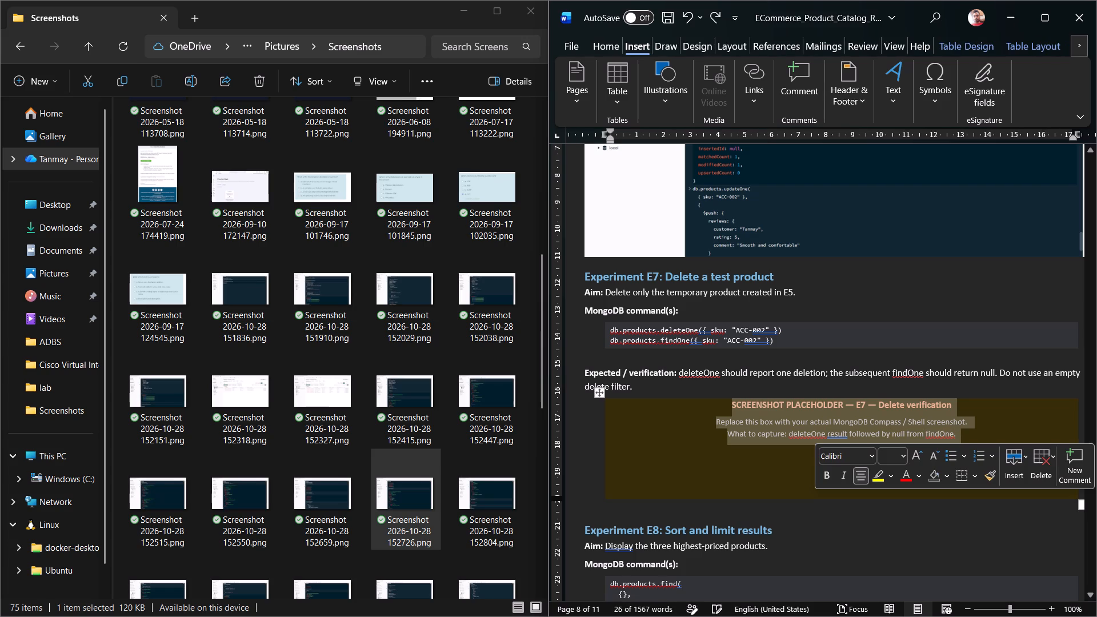
click(584, 414)
drag(584, 414, 604, 422)
key(BackSpace)
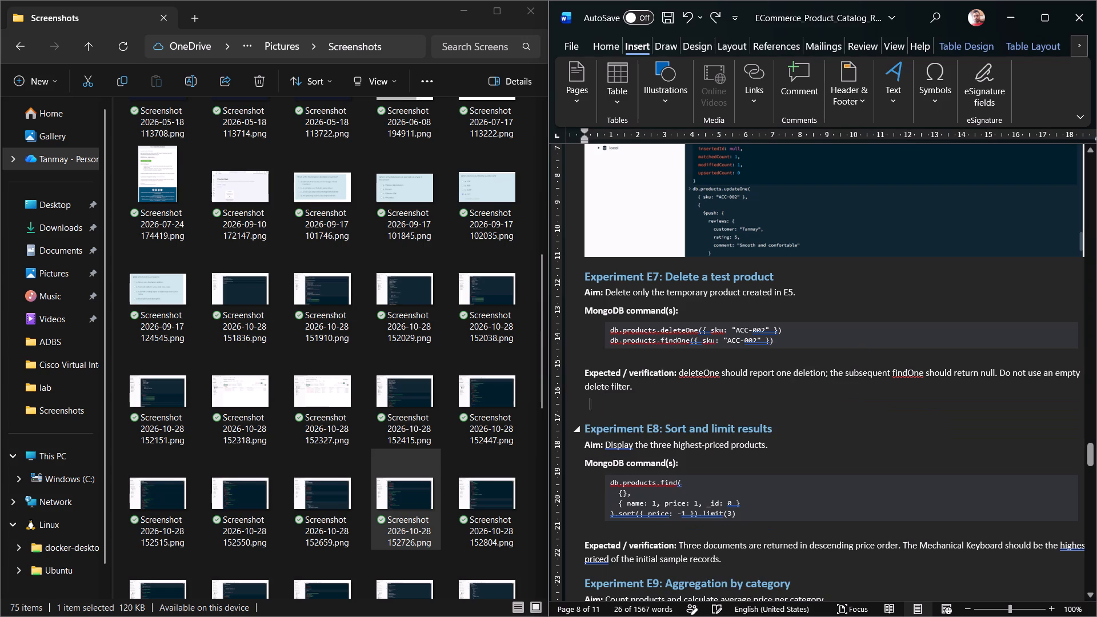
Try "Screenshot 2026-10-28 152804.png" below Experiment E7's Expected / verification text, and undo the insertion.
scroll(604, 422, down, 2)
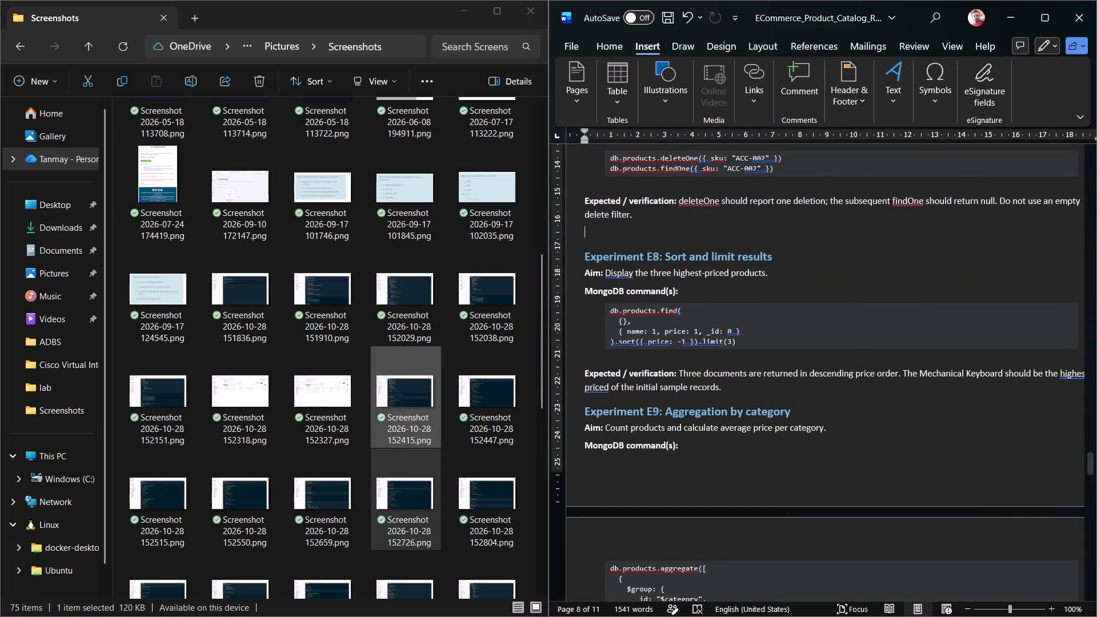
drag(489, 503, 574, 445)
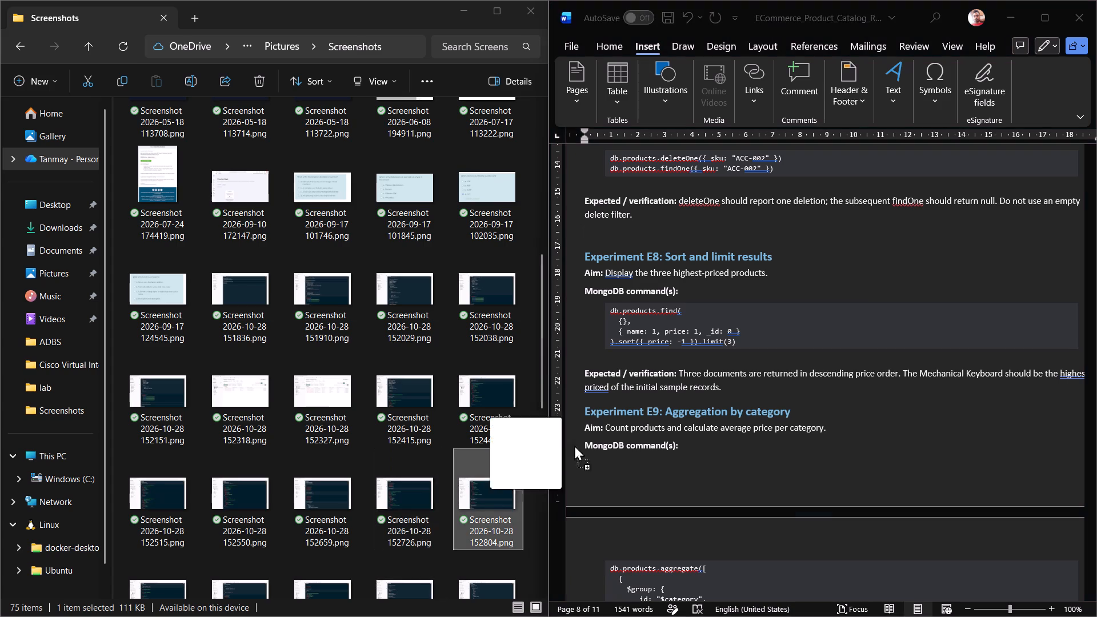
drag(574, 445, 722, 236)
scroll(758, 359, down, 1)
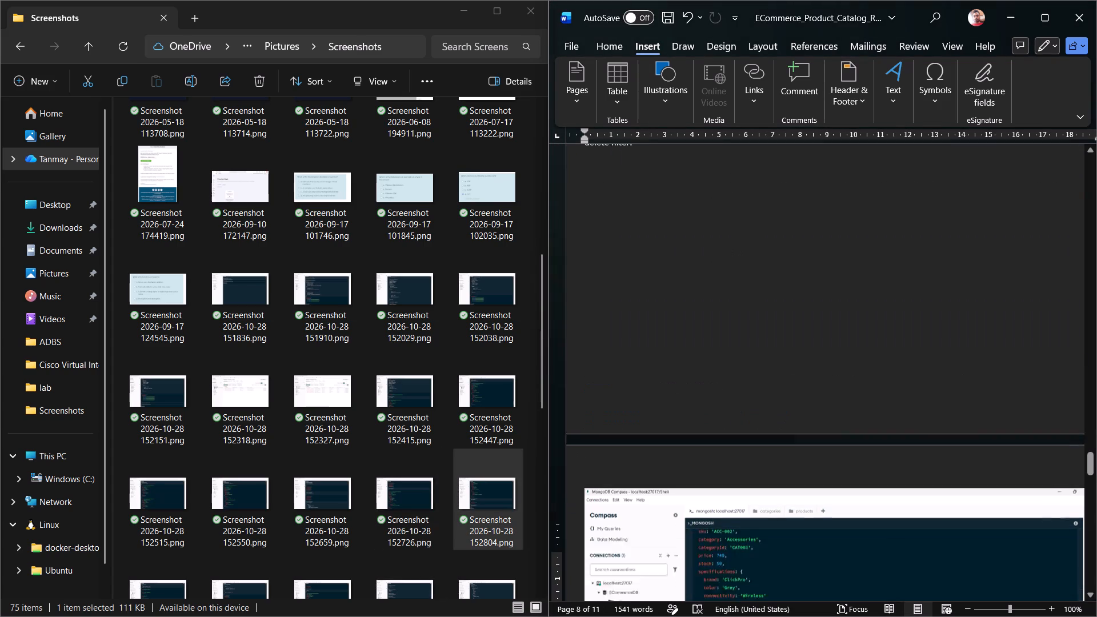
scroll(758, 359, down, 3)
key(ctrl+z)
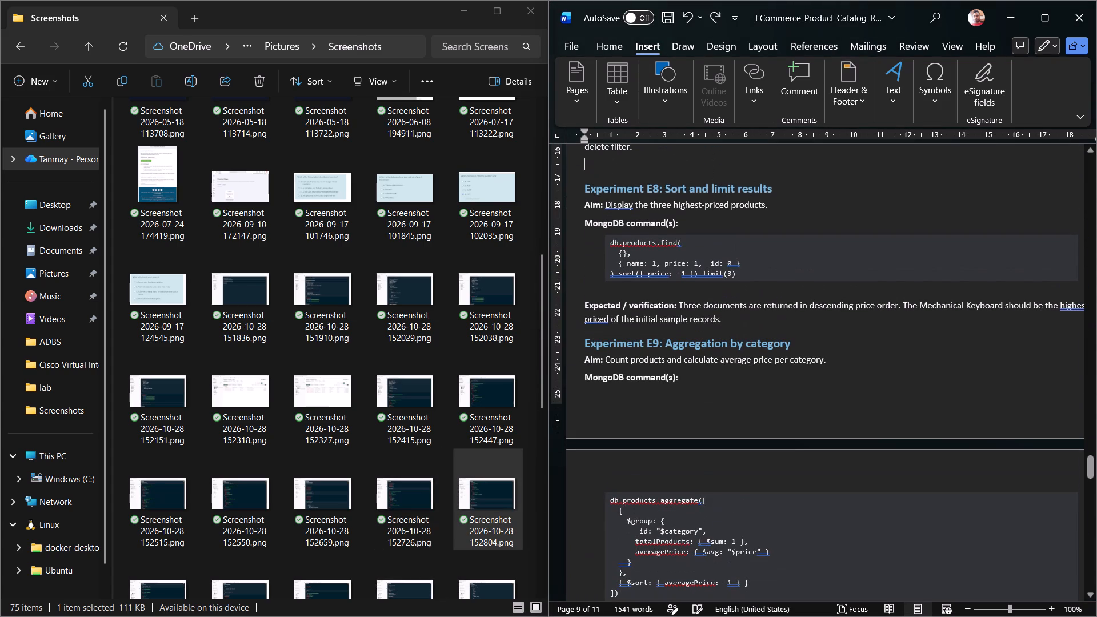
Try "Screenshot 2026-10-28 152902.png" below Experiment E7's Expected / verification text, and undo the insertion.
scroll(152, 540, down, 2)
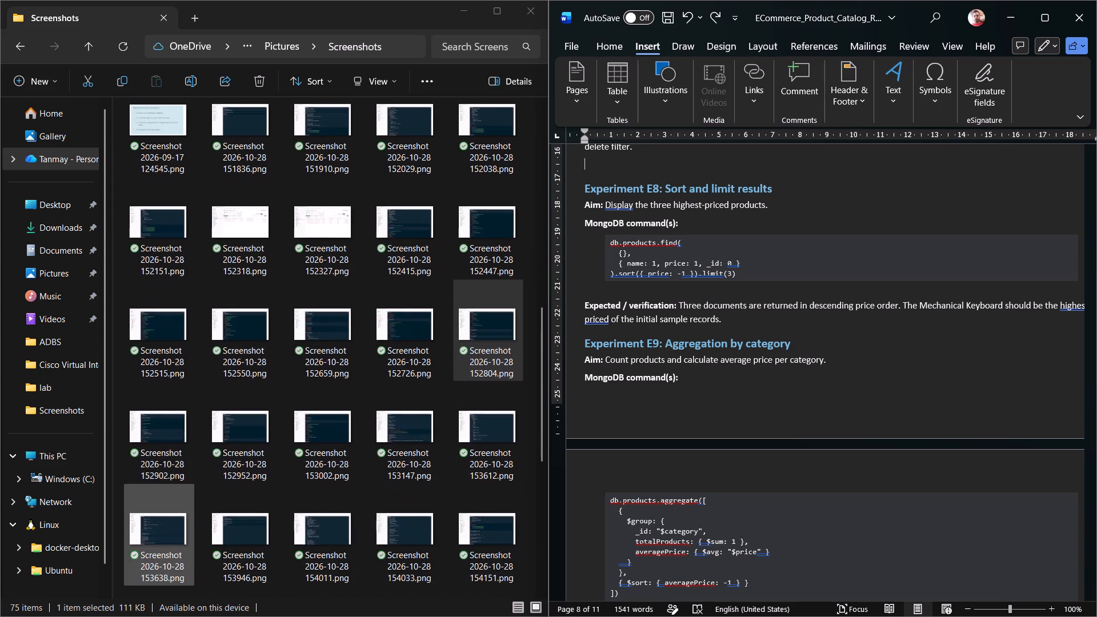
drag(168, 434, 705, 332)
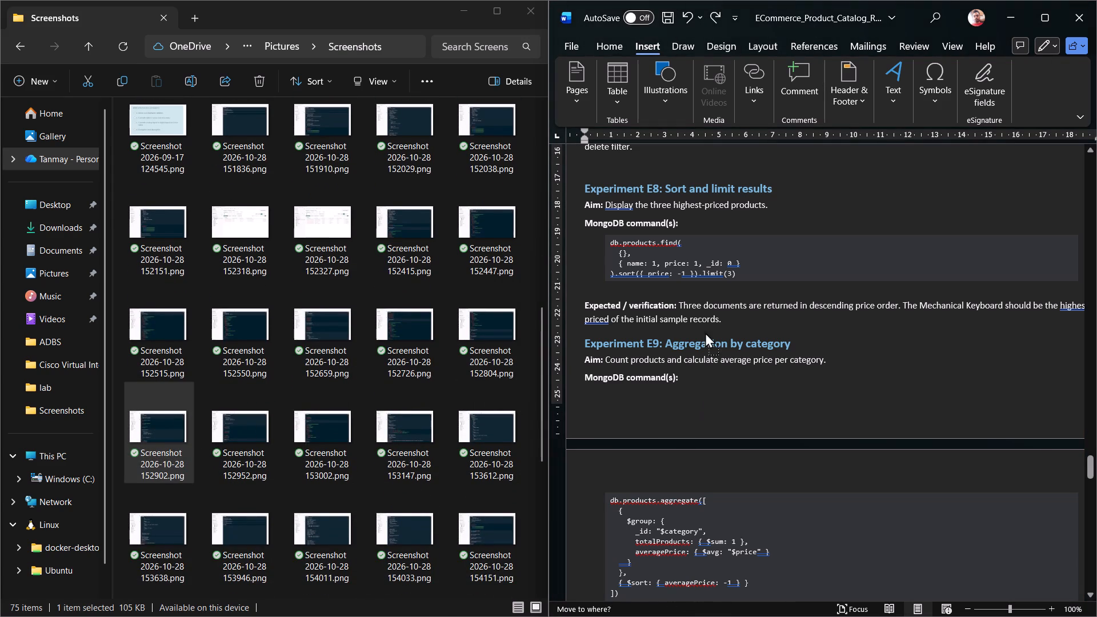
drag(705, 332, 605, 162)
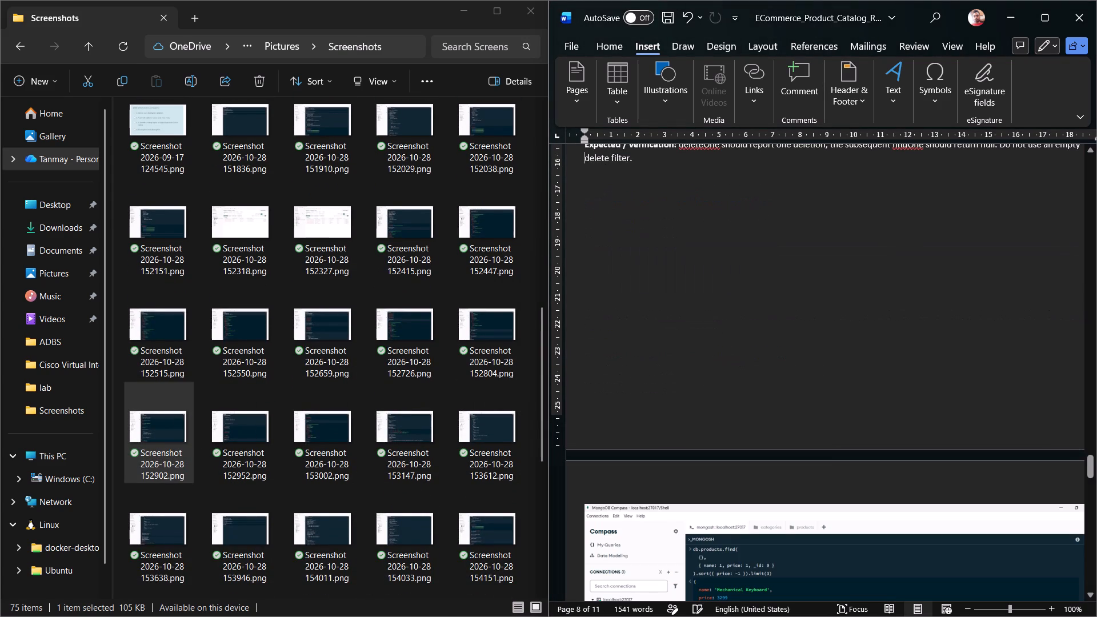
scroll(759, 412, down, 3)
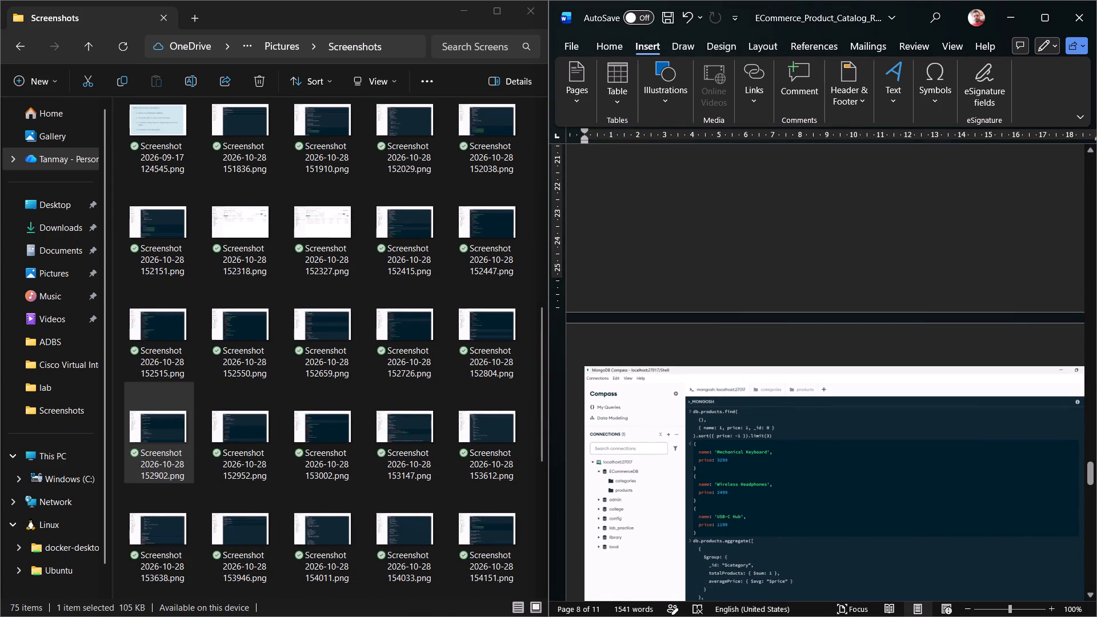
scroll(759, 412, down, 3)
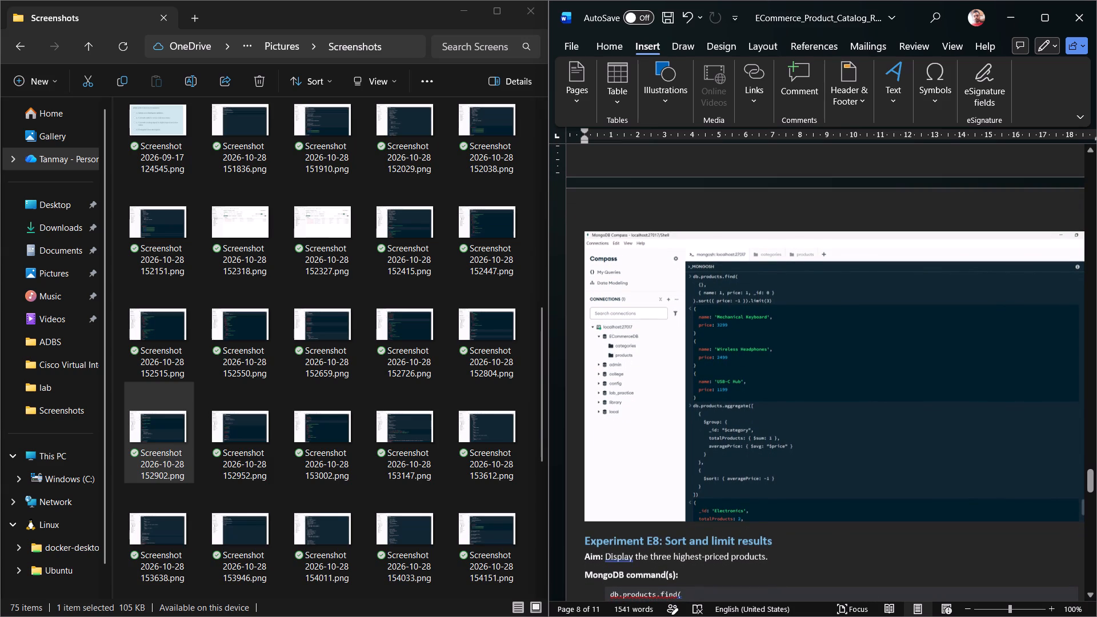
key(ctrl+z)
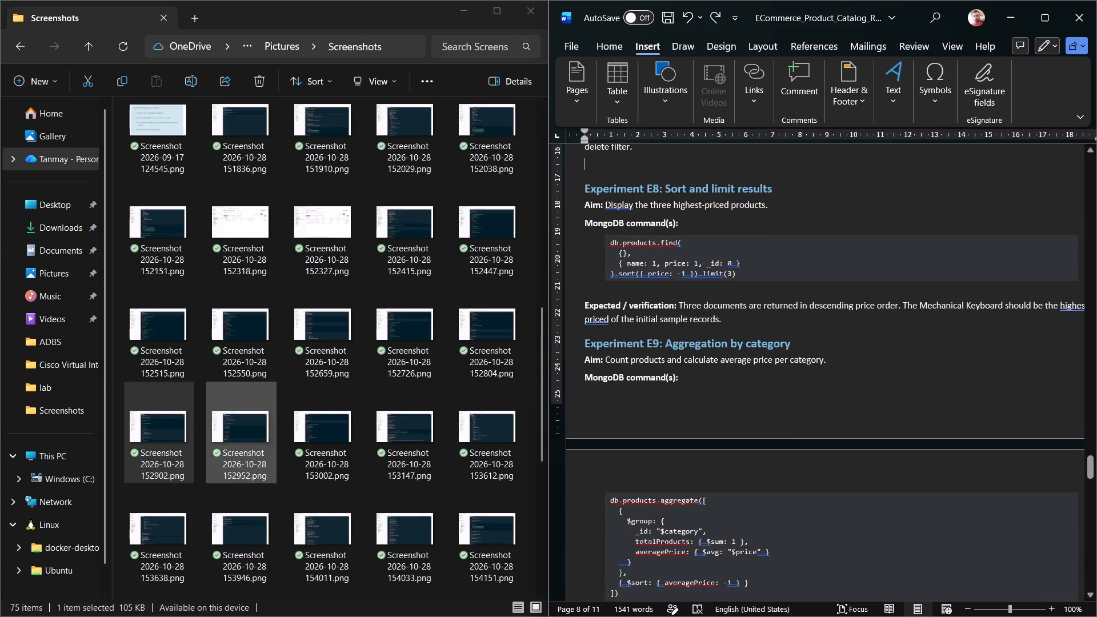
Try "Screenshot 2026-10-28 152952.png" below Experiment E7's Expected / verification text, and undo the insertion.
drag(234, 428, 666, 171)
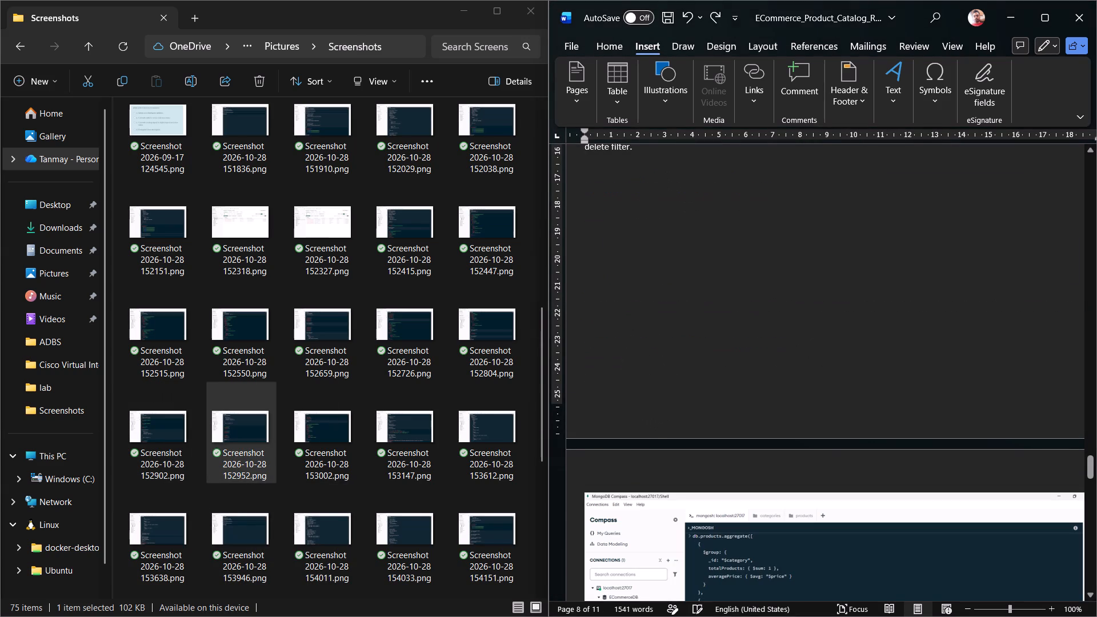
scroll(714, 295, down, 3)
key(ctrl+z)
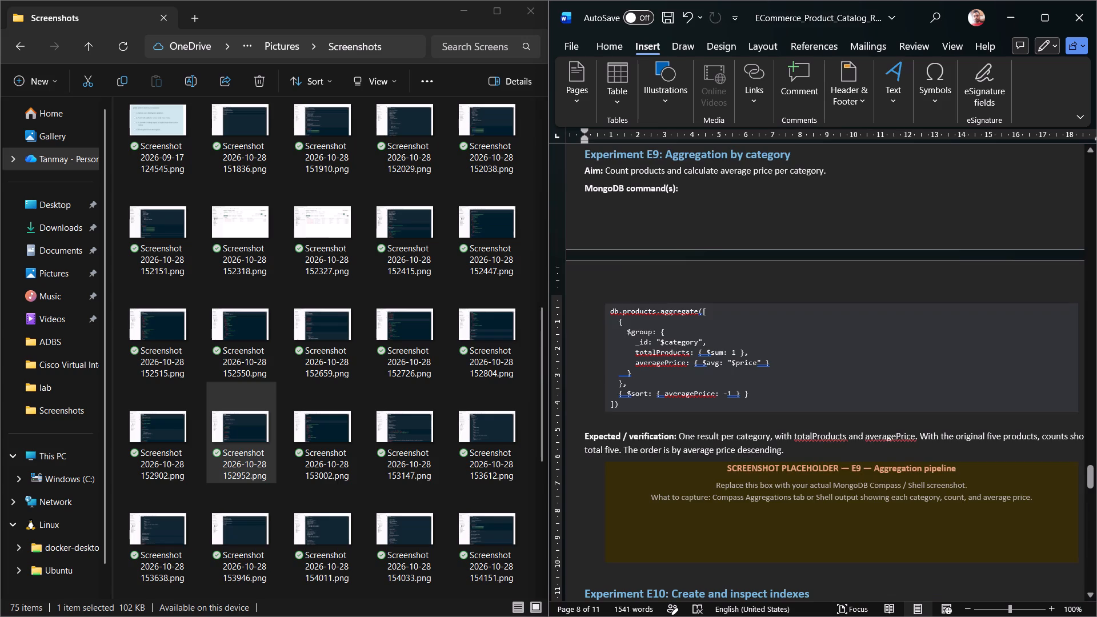
Insert "Screenshot 2026-10-28 152804.png" from the Screenshots folder below Experiment E7's Expected / verification text.
drag(478, 340, 667, 175)
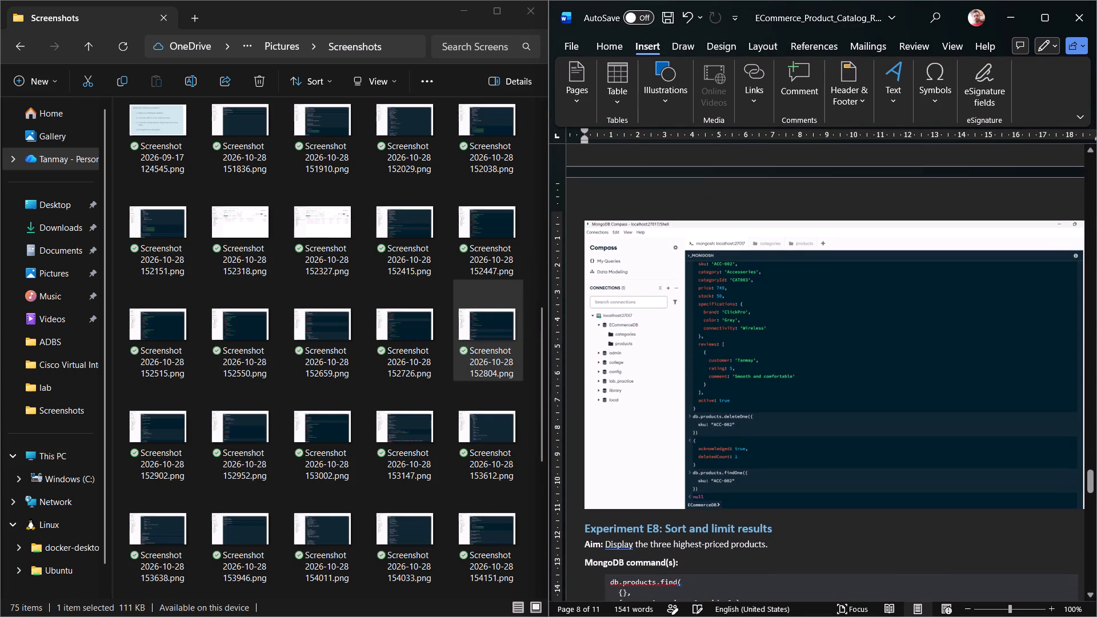
Add a blank line above the "Experiment E7: Delete a test product" heading to separate it from the E6 screenshot.
scroll(706, 306, up, 4)
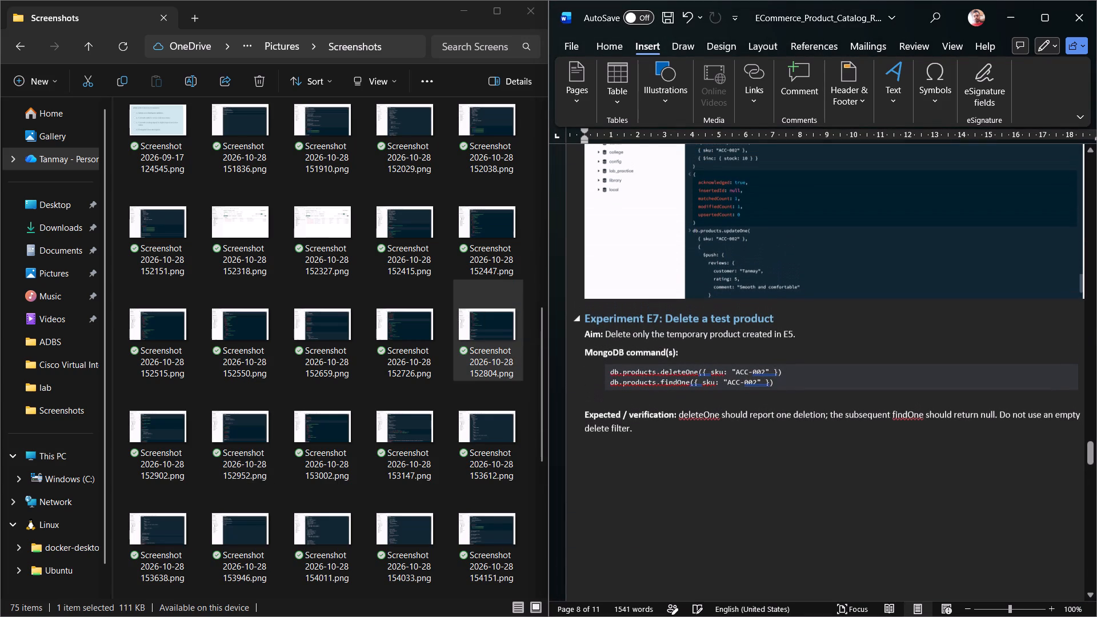
click(583, 319)
key(Return)
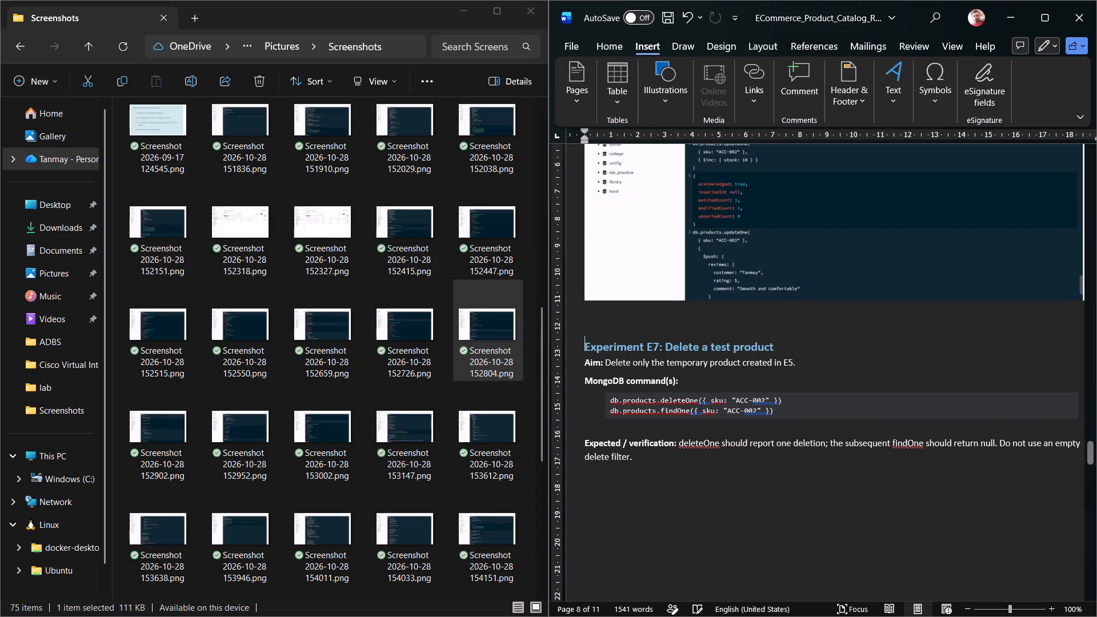
Review the inserted screenshots and the spacing before the experiment headings from E6 back to E1.
scroll(678, 295, up, 4)
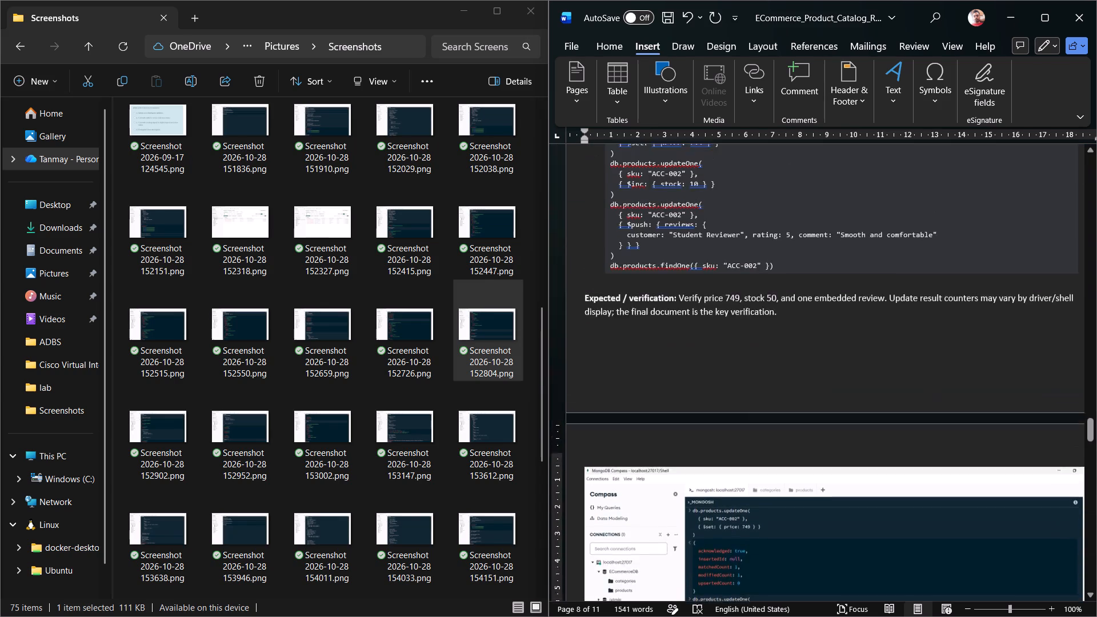
scroll(678, 295, up, 5)
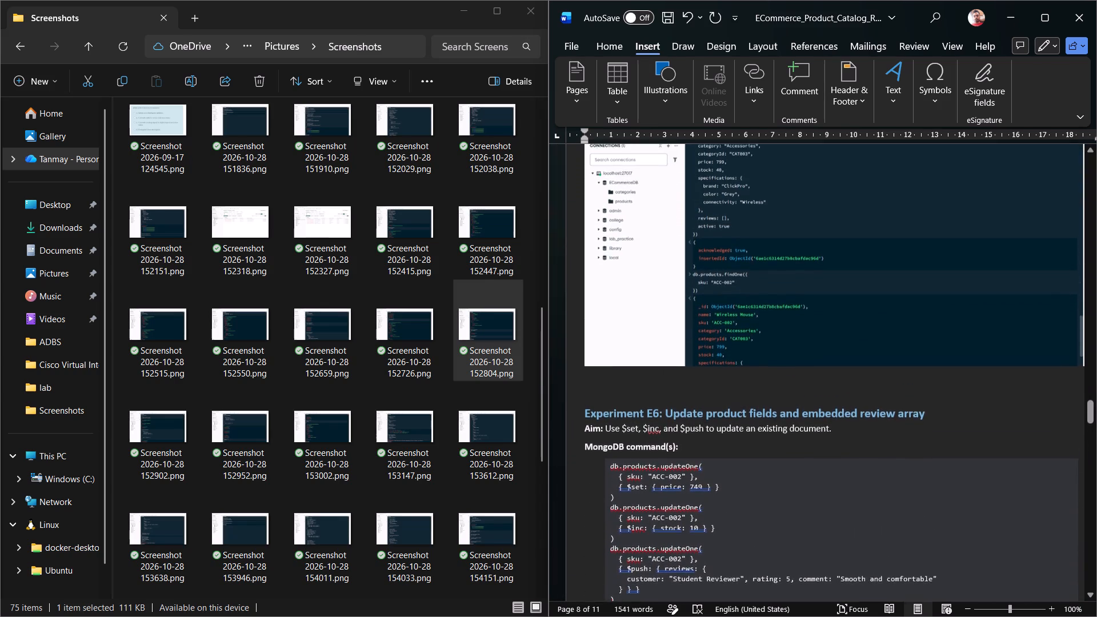
scroll(678, 295, up, 5)
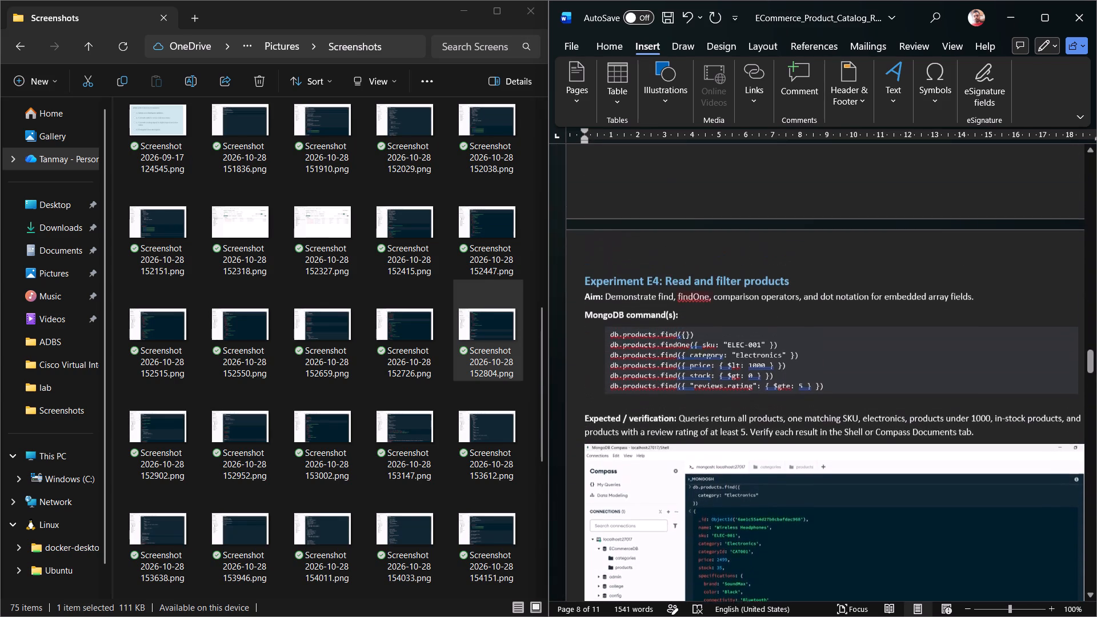
scroll(678, 295, up, 3)
scroll(678, 295, down, 4)
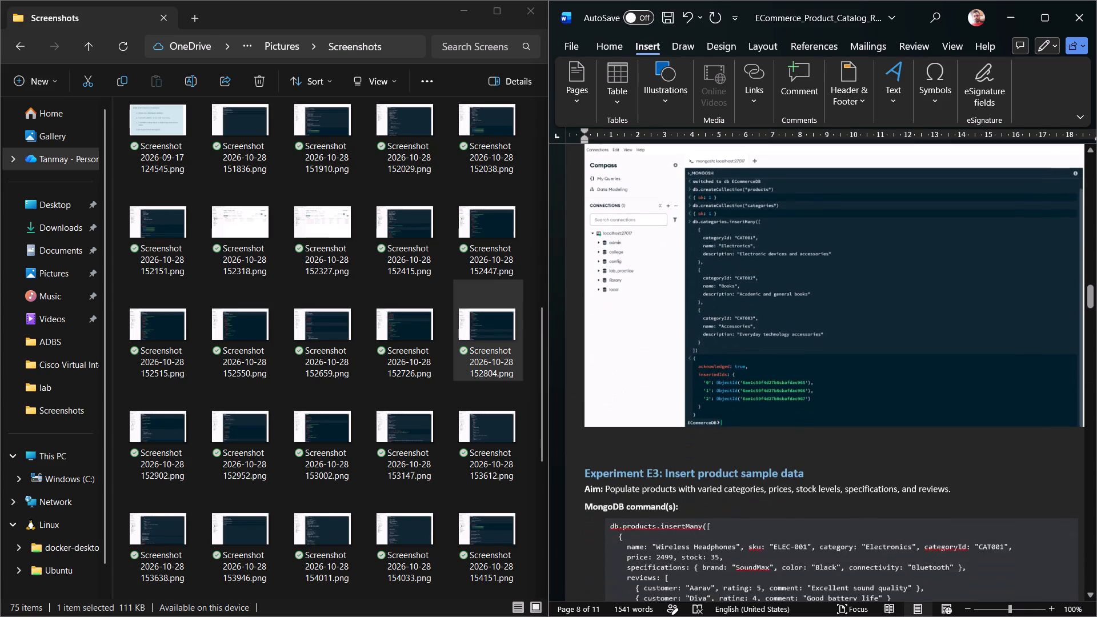
scroll(678, 295, up, 5)
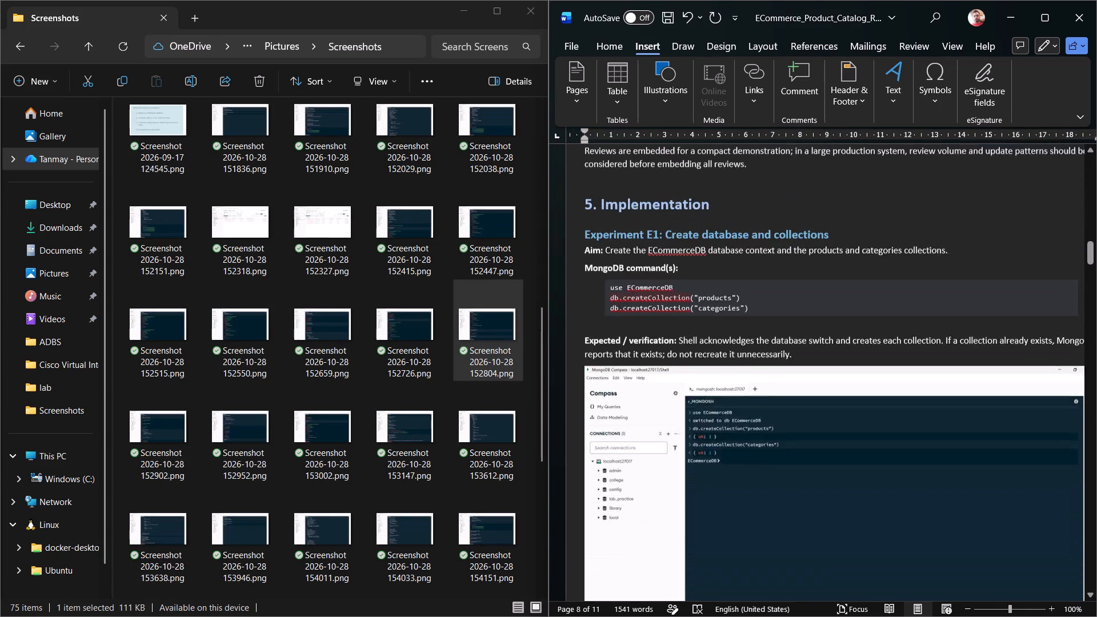
scroll(678, 295, down, 6)
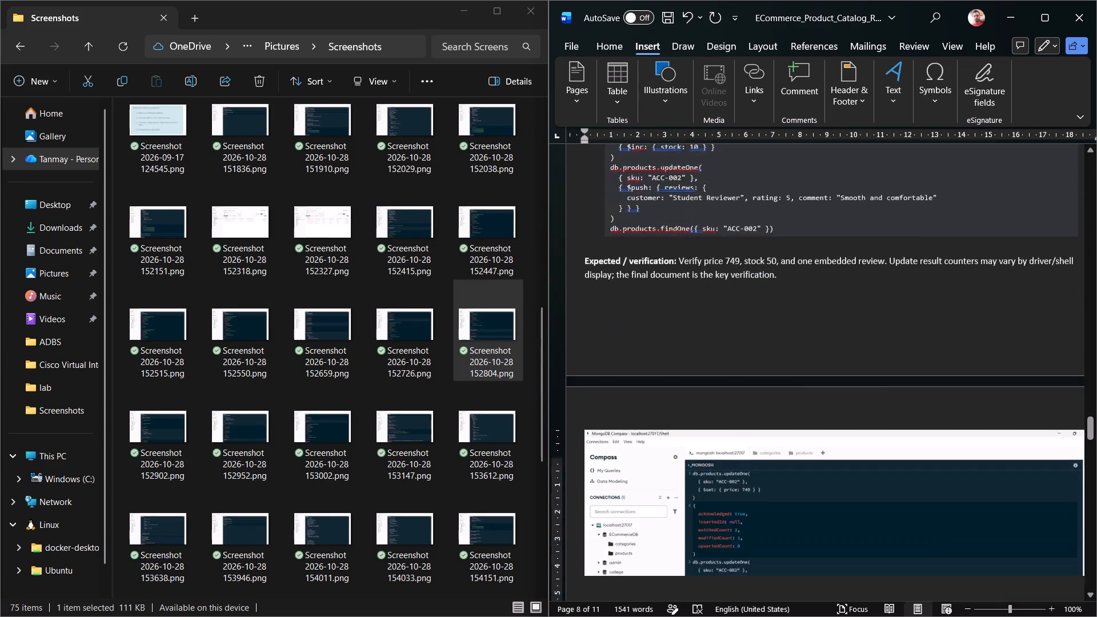
Add a blank line above the "Experiment E8: Sort and limit results" heading to separate it from the E7 screenshot.
scroll(678, 295, down, 2)
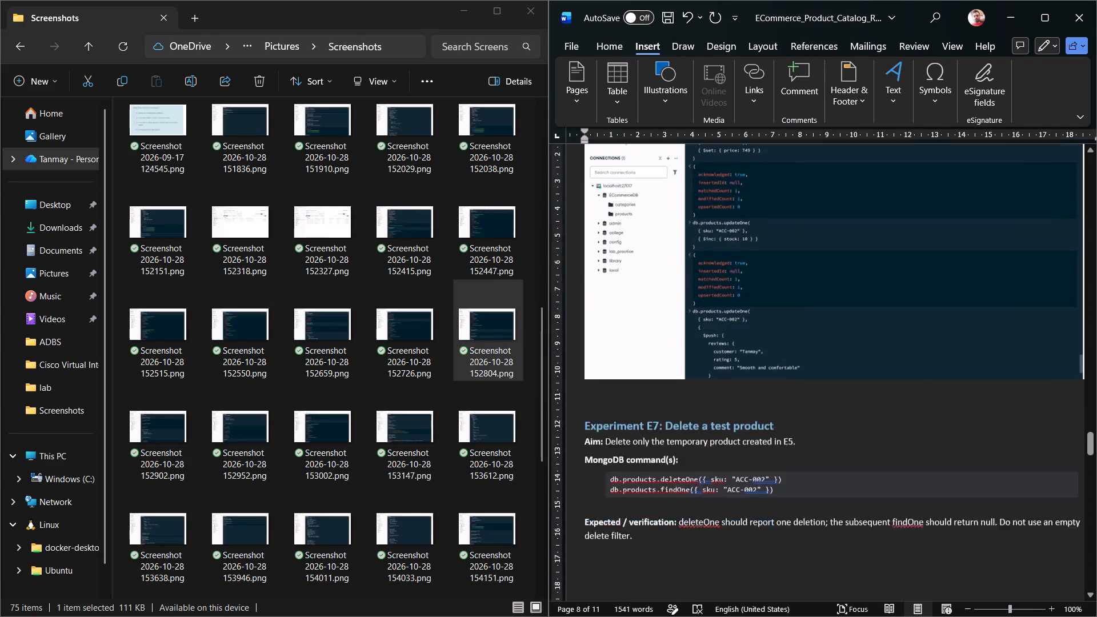
scroll(678, 295, down, 2)
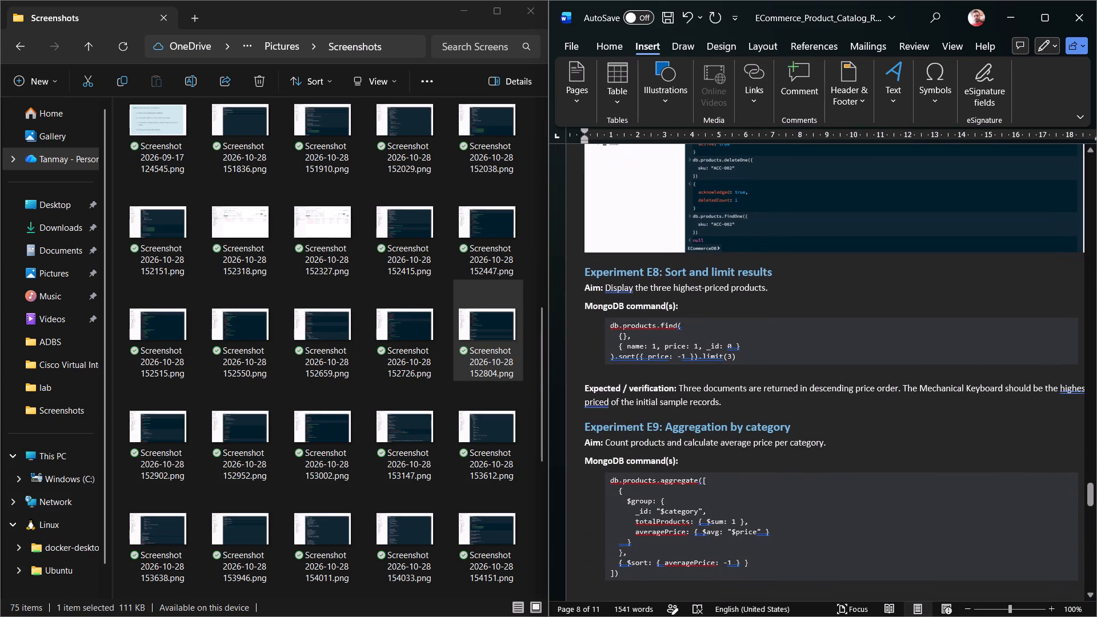
click(587, 272)
key(Return)
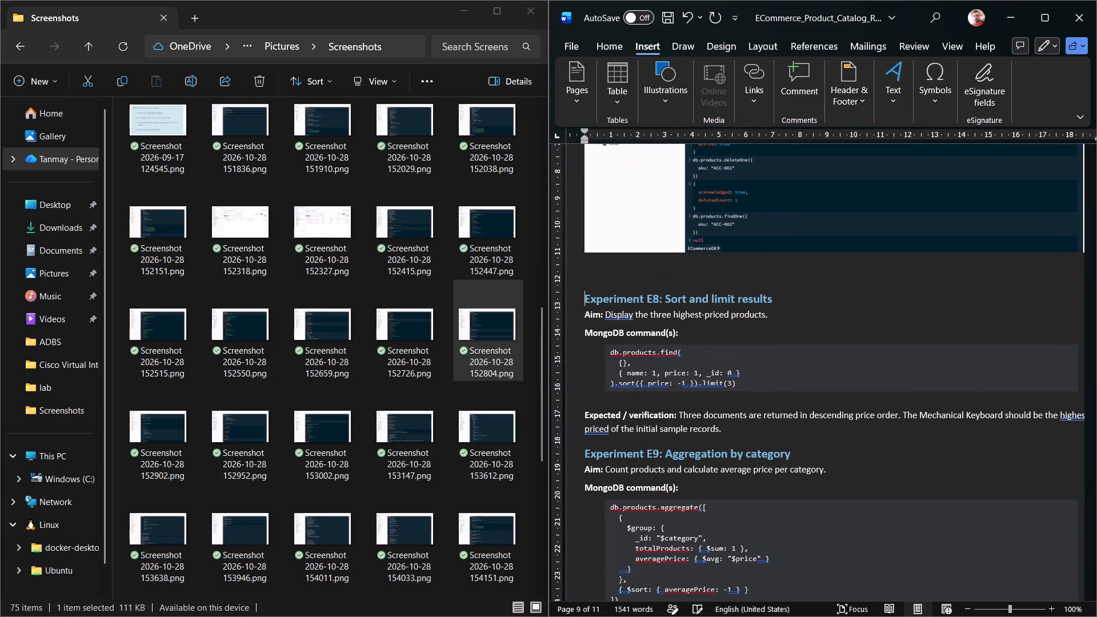
Insert "Screenshot 2026-10-28 152902.png" from the Screenshots folder on a new line below Experiment E8's Expected / verification text.
scroll(683, 394, down, 1)
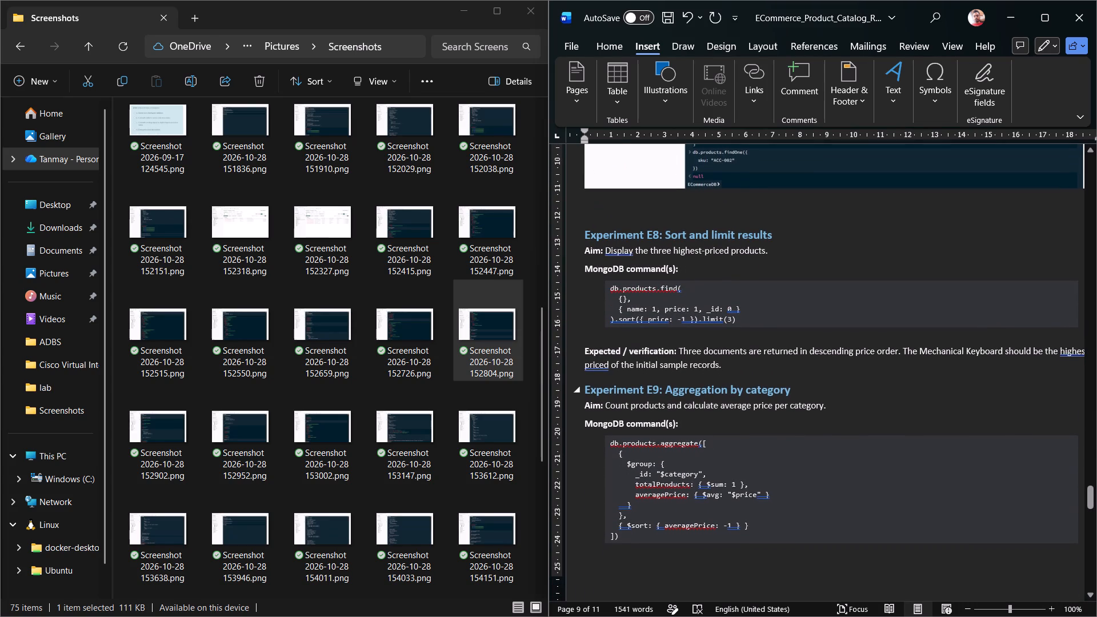
scroll(683, 394, down, 1)
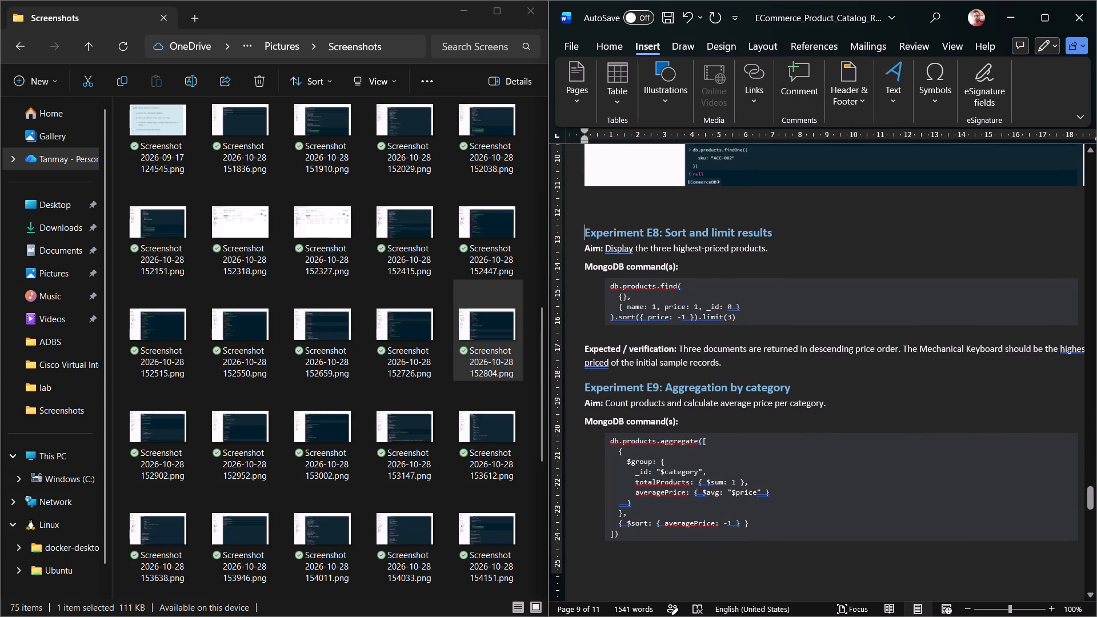
scroll(720, 364, down, 5)
scroll(720, 364, up, 2)
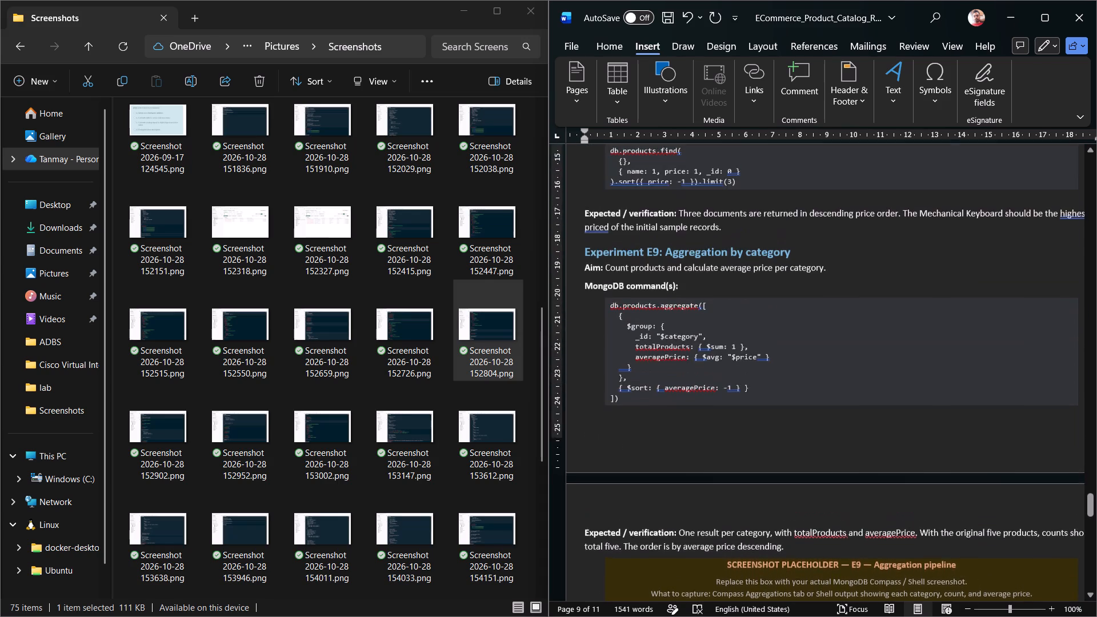
scroll(720, 364, up, 3)
scroll(720, 364, down, 1)
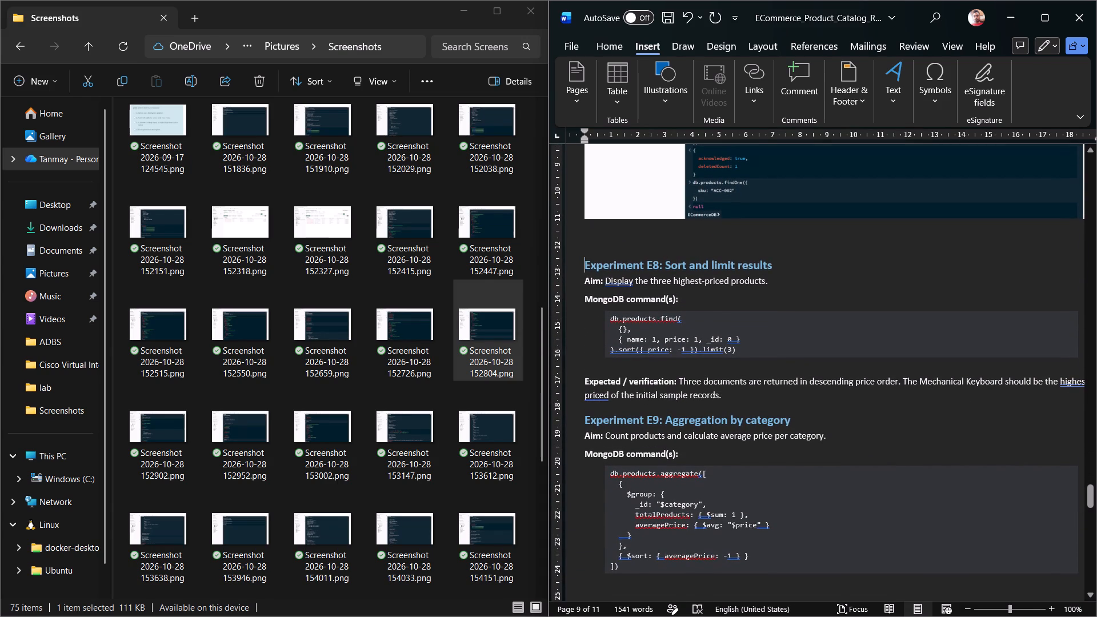
click(731, 396)
key(Return)
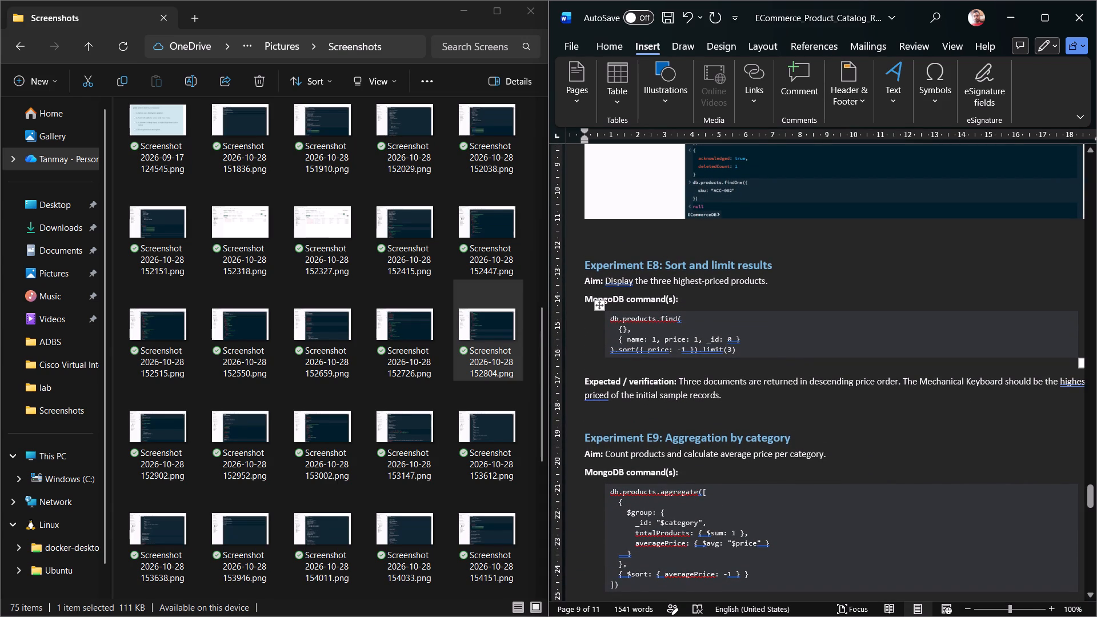
drag(153, 430, 621, 414)
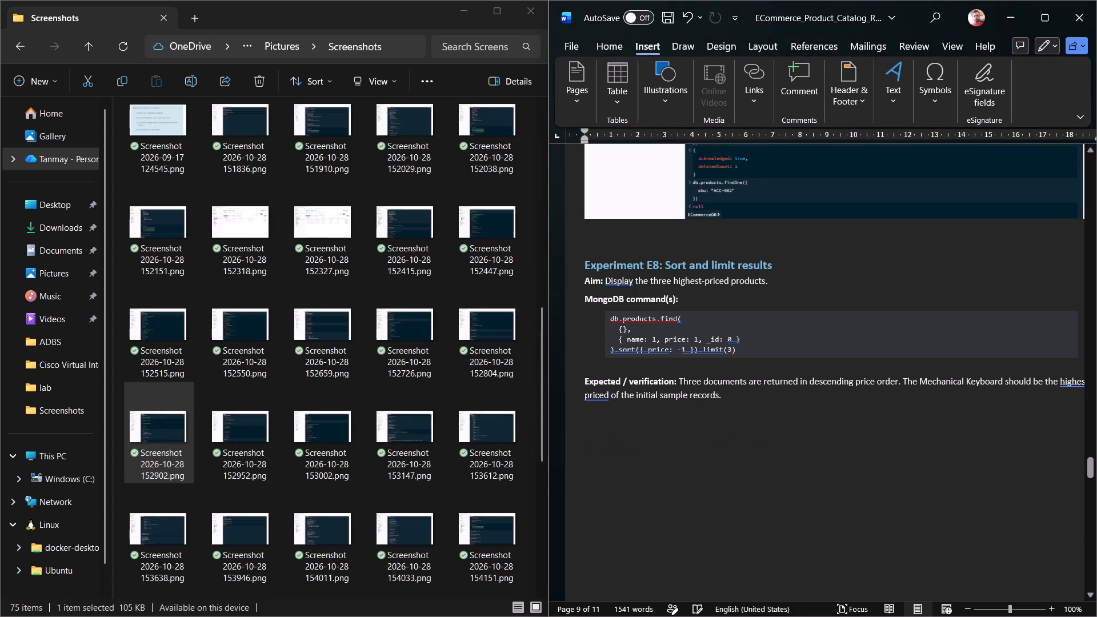
Add a blank line above the "Experiment E9: Aggregation by category" heading to separate it from the E8 screenshot.
scroll(825, 520, down, 5)
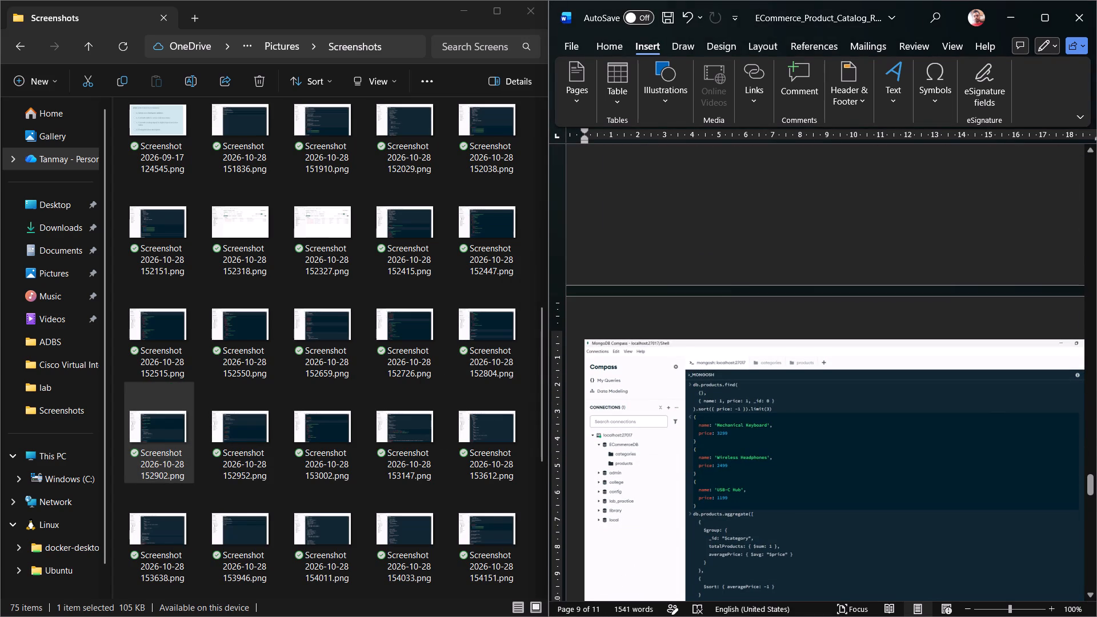
scroll(825, 520, down, 2)
scroll(825, 520, up, 2)
scroll(825, 520, down, 8)
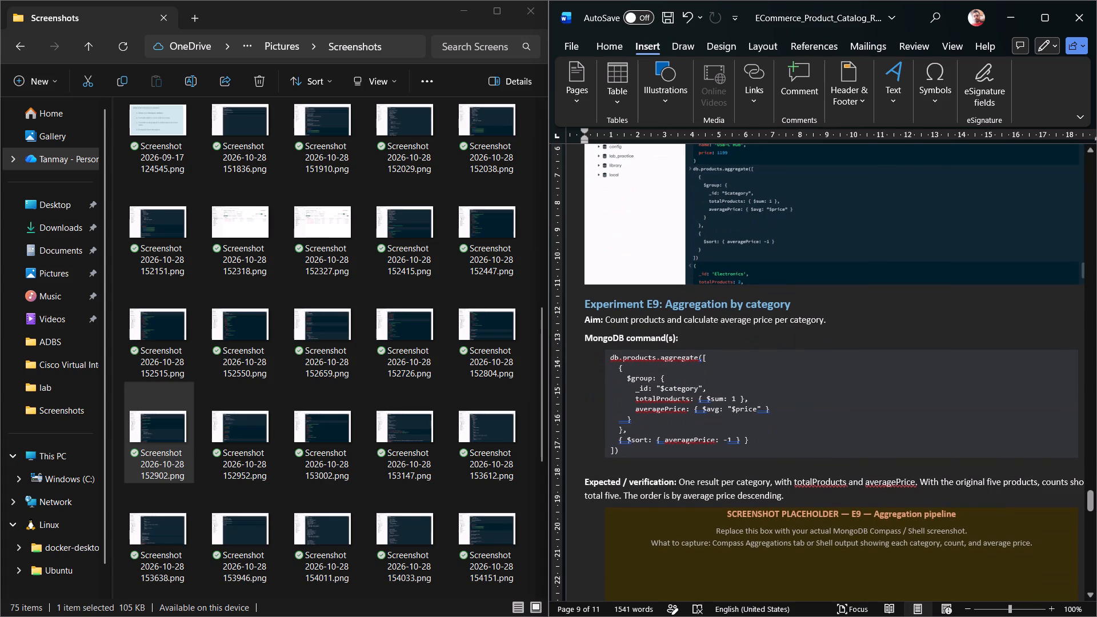
scroll(825, 520, down, 1)
click(581, 241)
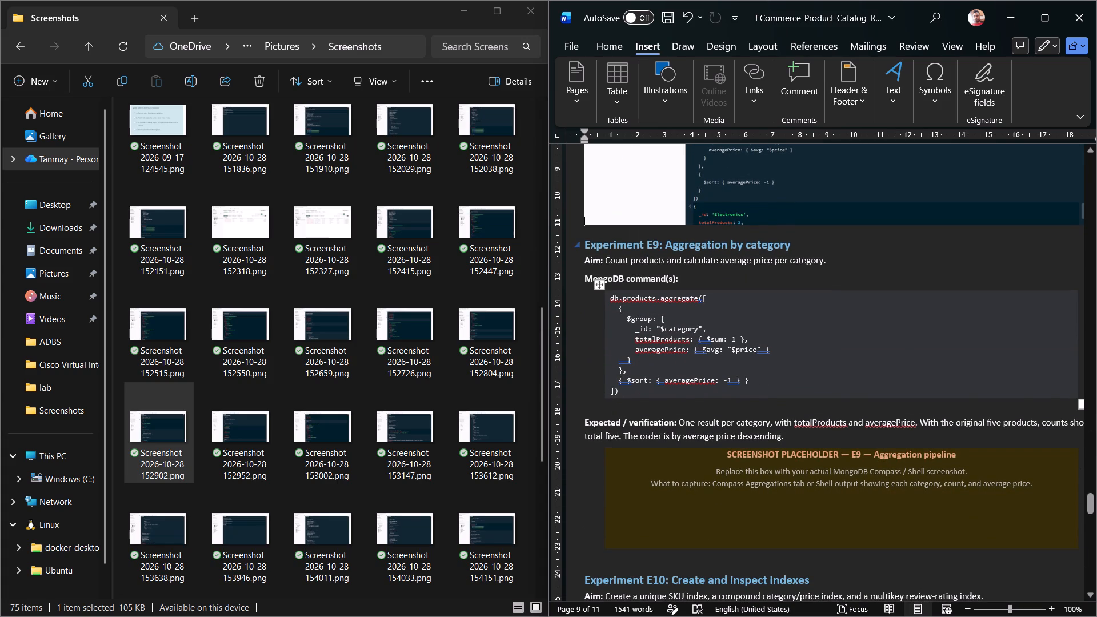
click(583, 246)
click(578, 247)
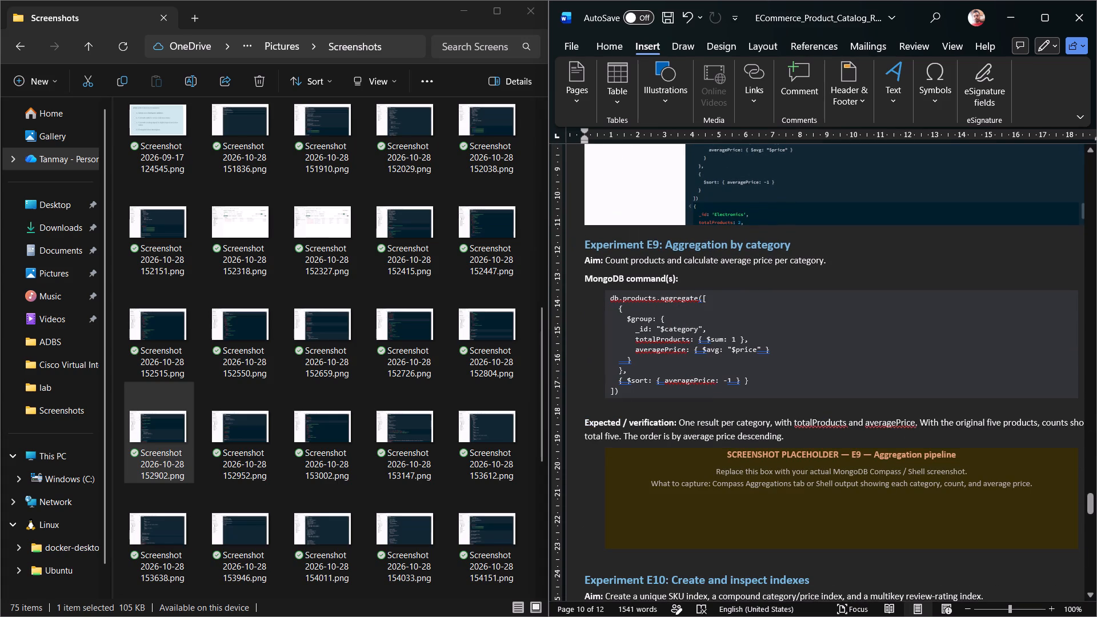
key(Return)
Replace the E9 Aggregation pipeline screenshot placeholder with "Screenshot 2026-10-28 152952.png" from the Screenshots folder.
scroll(690, 283, down, 3)
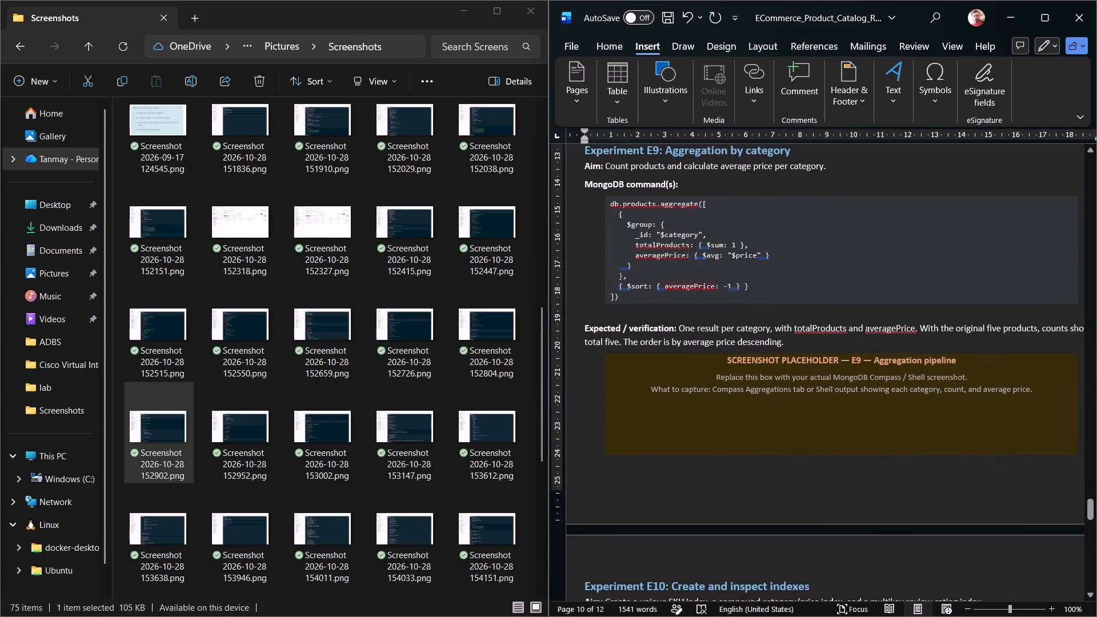
scroll(690, 283, down, 1)
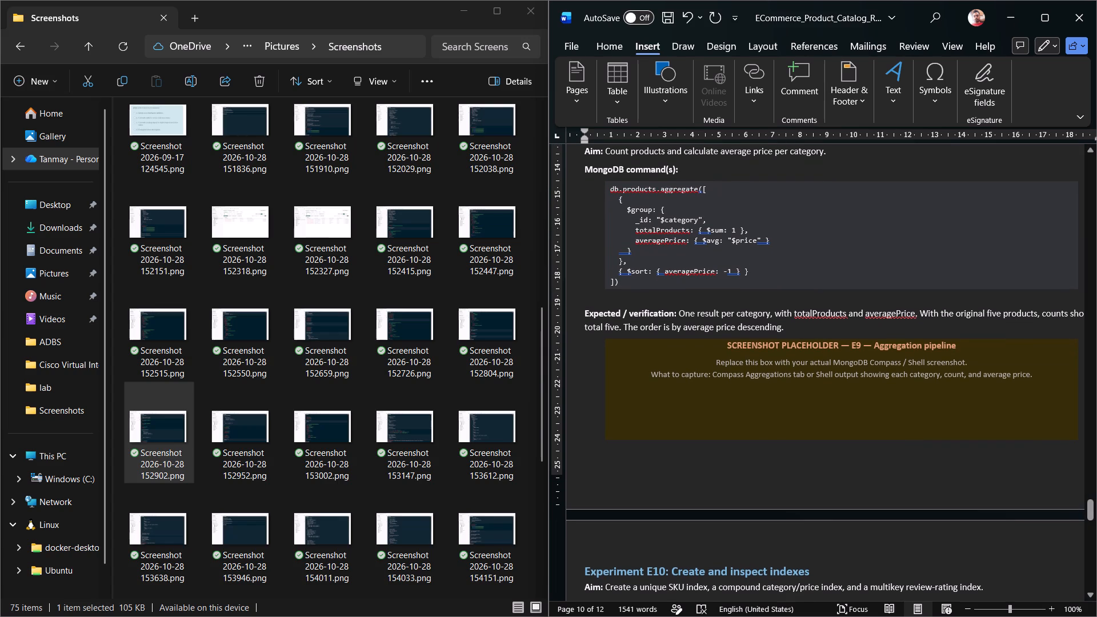
drag(586, 350, 631, 371)
key(BackSpace)
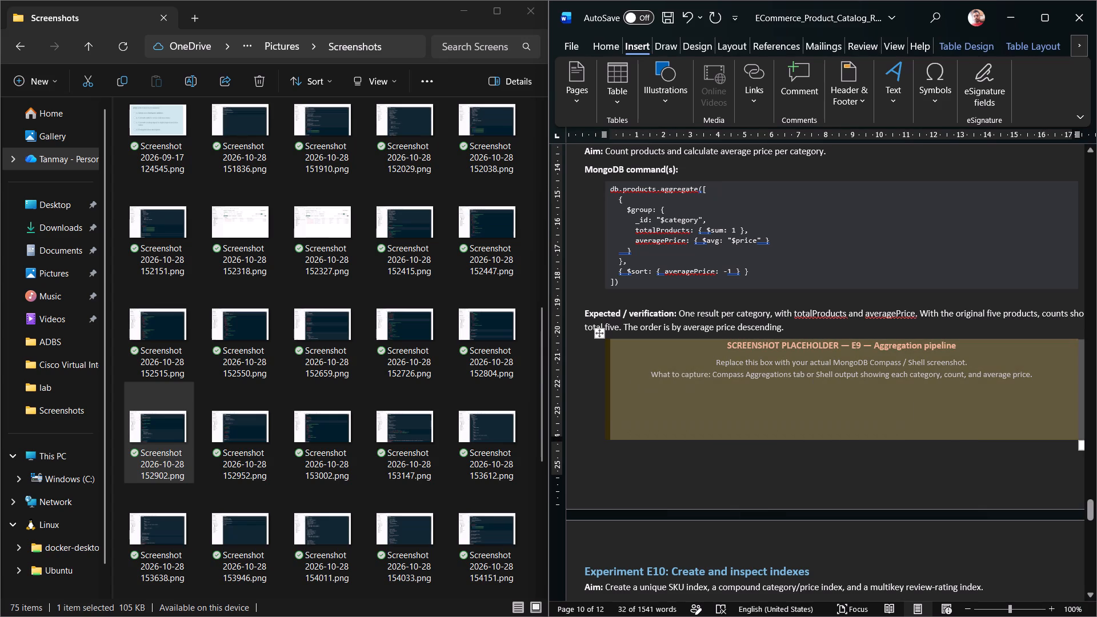
drag(255, 431, 688, 336)
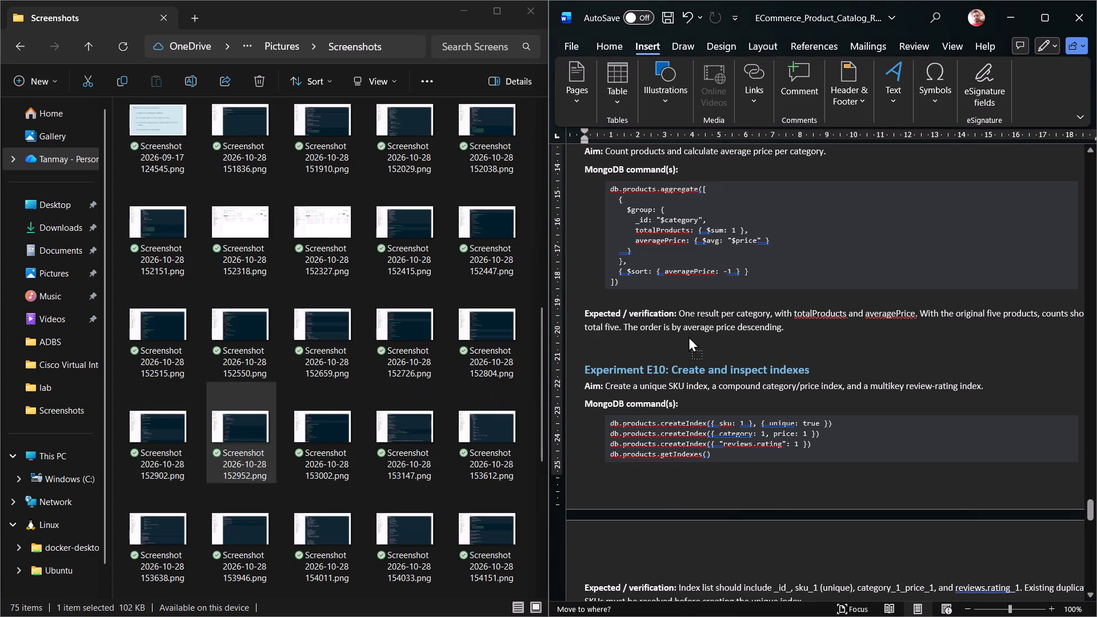
drag(688, 336, 687, 335)
Add an empty line for a screenshot below Experiment E10's Expected / verification text.
scroll(738, 423, down, 3)
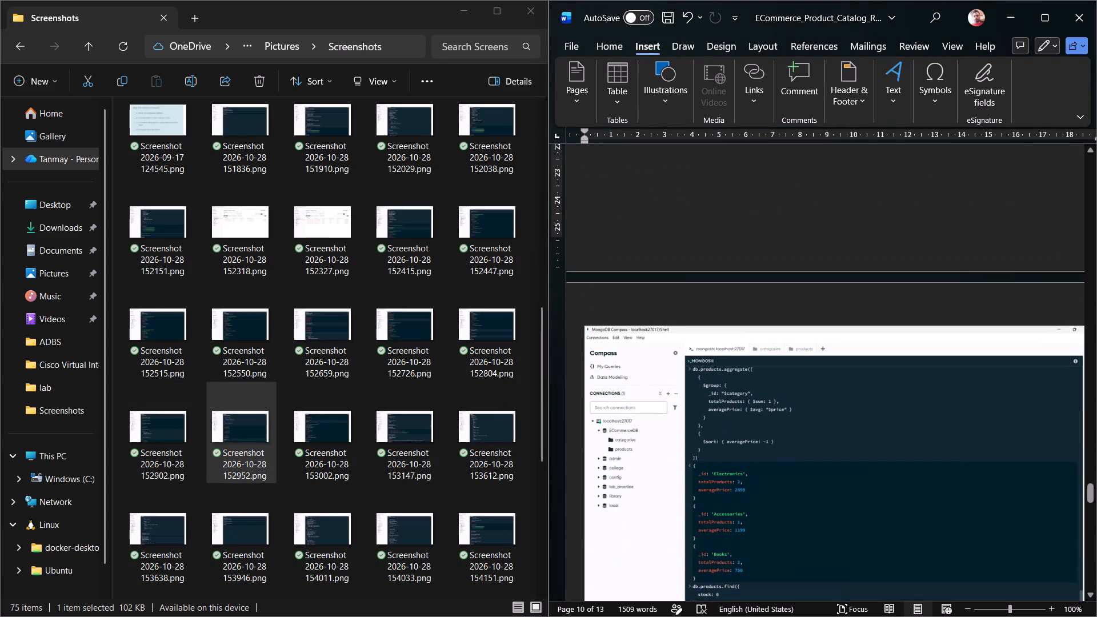
scroll(738, 423, down, 4)
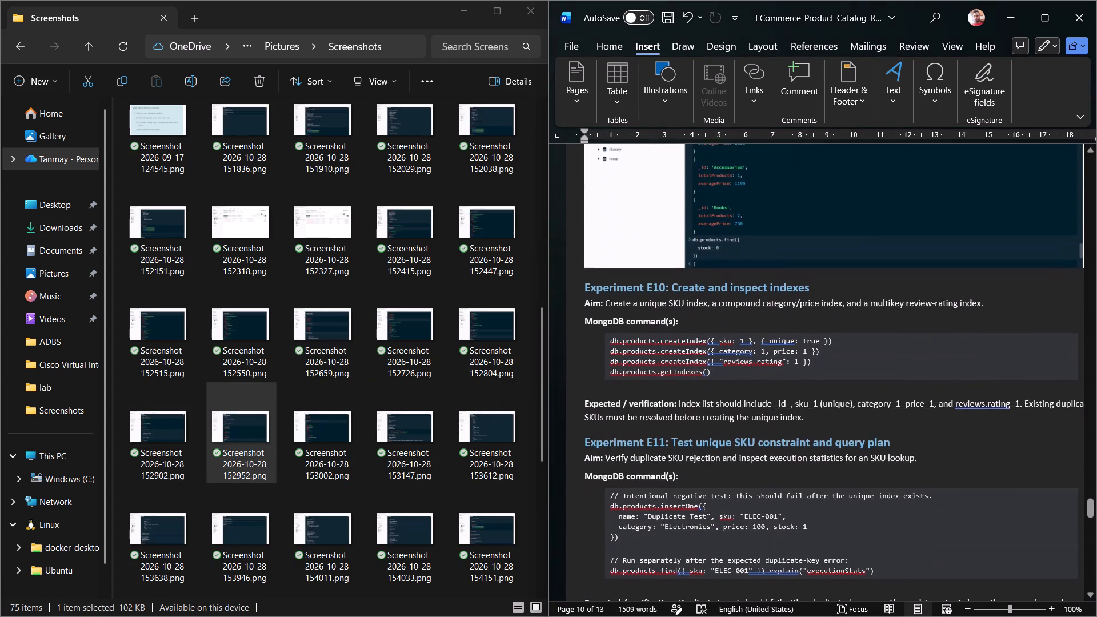
scroll(738, 423, down, 1)
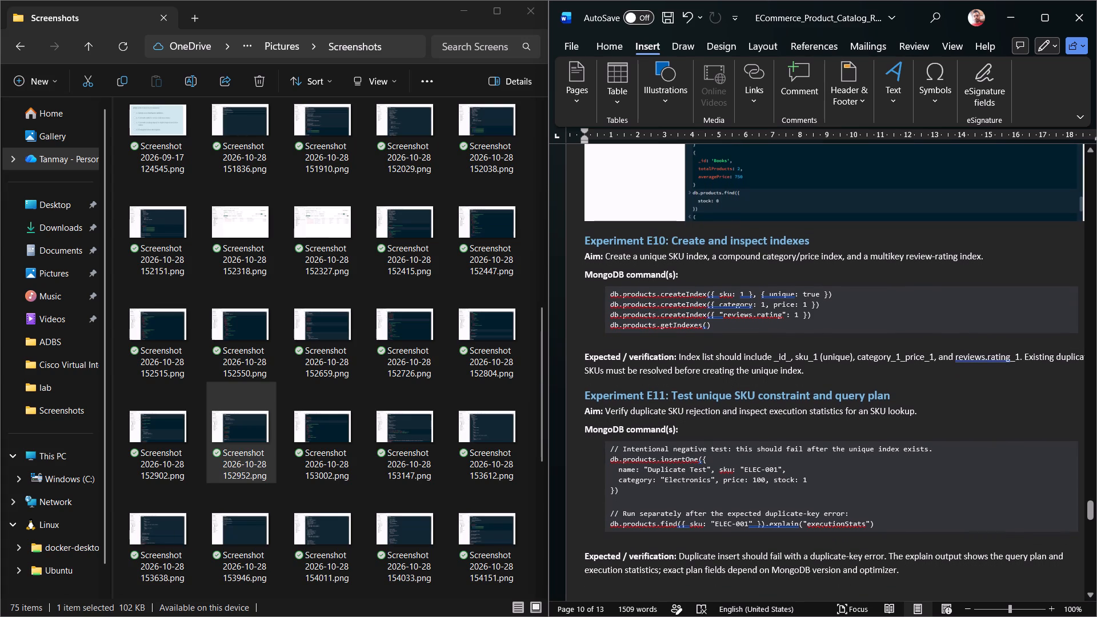
scroll(738, 423, down, 1)
scroll(737, 339, down, 1)
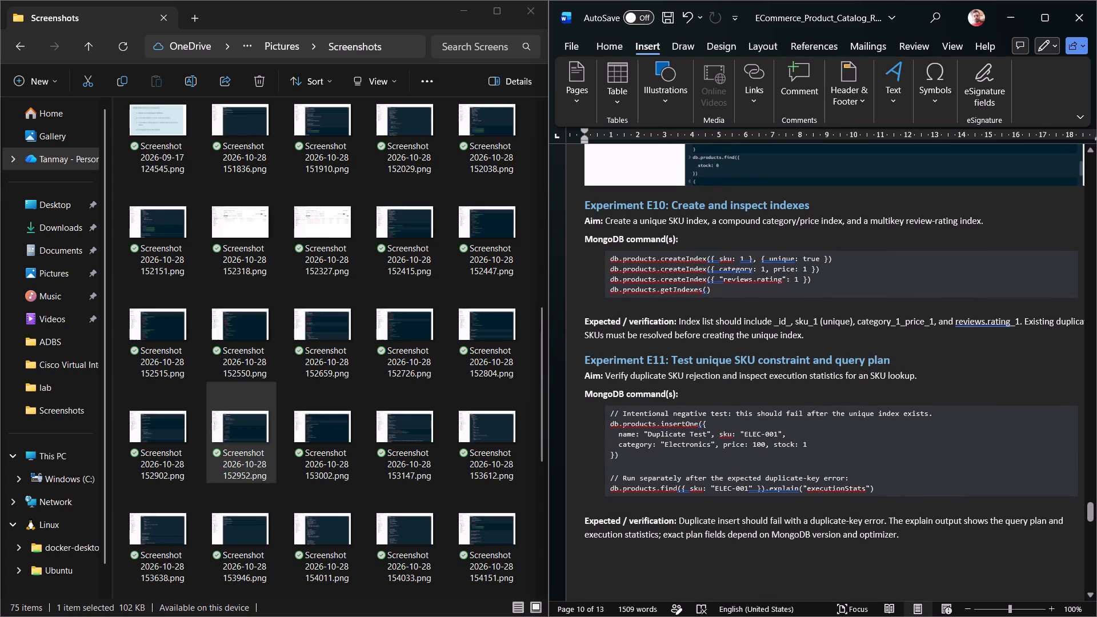
scroll(737, 339, down, 1)
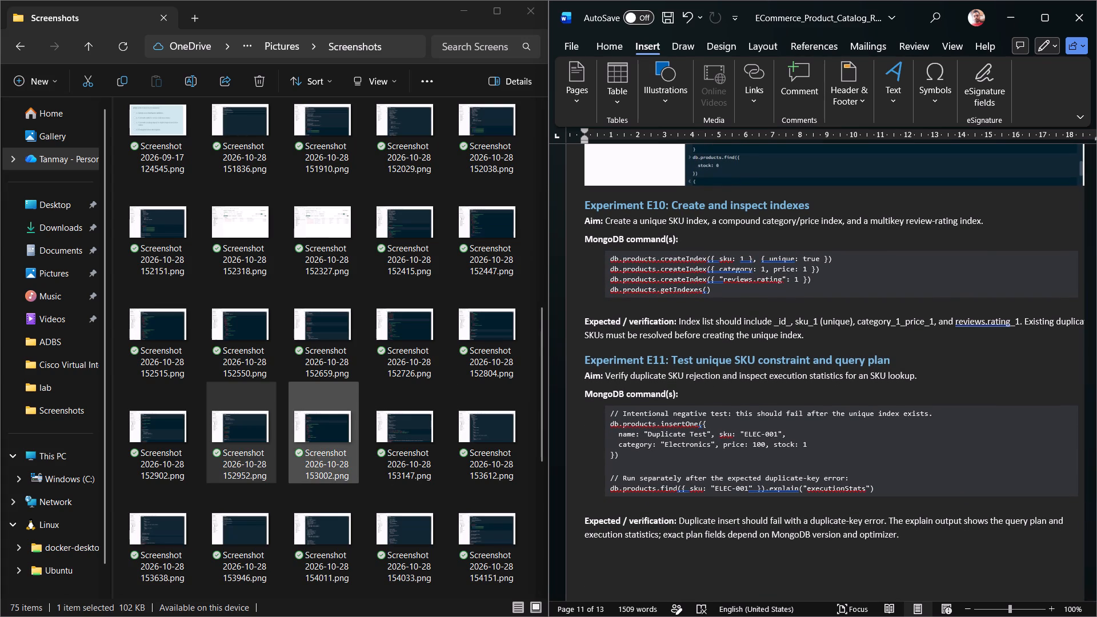
drag(402, 427, 622, 328)
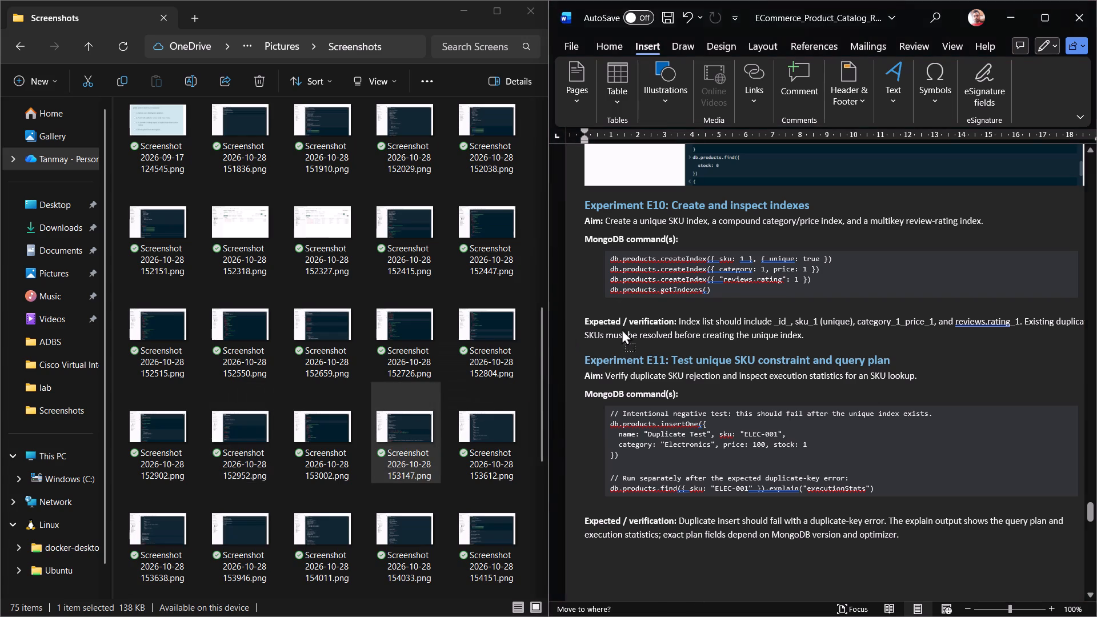
drag(622, 328, 412, 439)
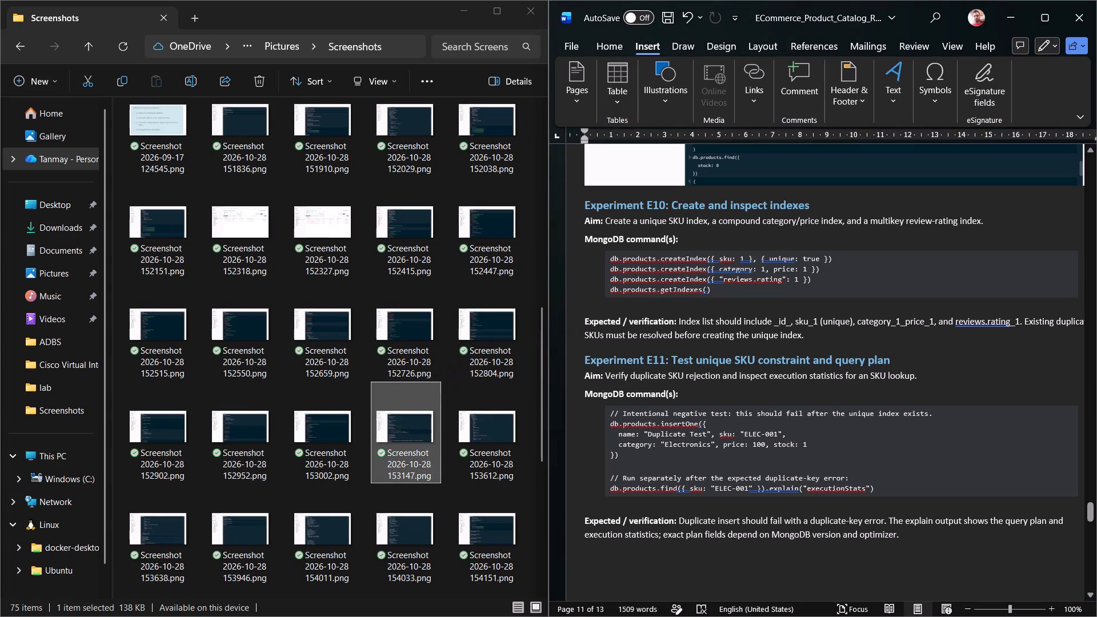
click(823, 339)
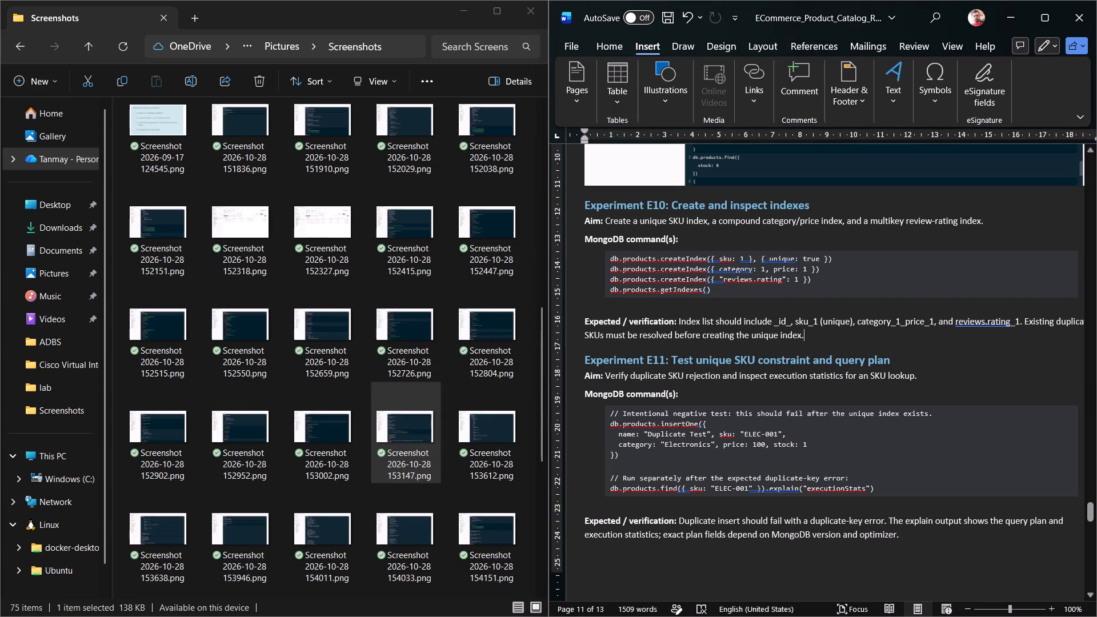
key(Return)
Add a blank line above the "Experiment E10: Create and inspect indexes" heading to separate it from the E9 screenshot.
click(586, 209)
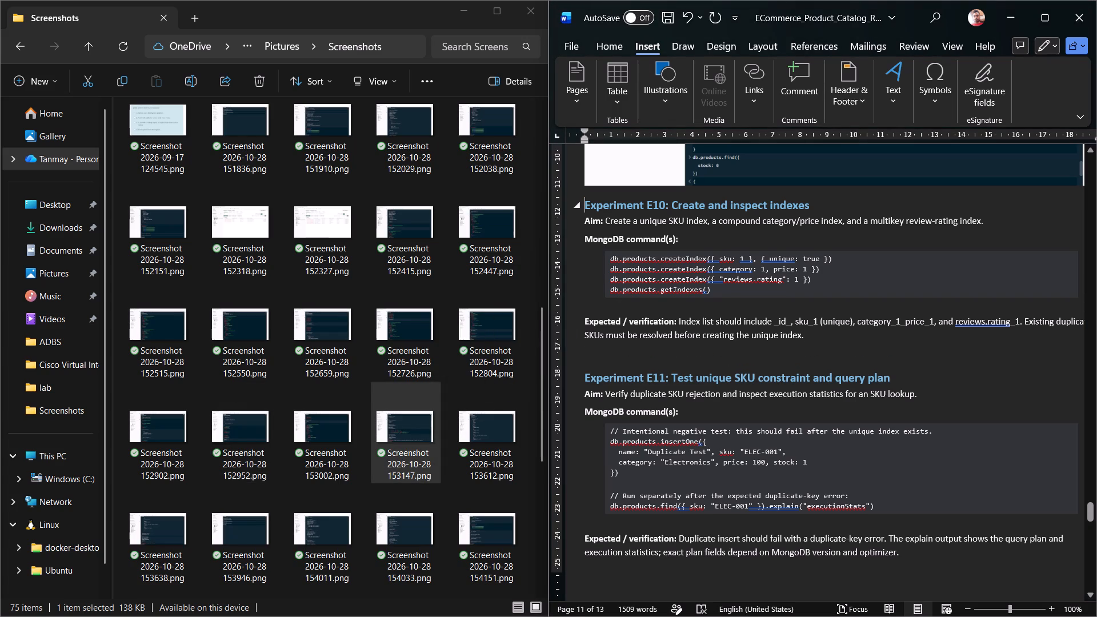
key(Return)
Insert "Screenshot 2026-10-28 153147.png" from the Screenshots folder on the empty line below Experiment E10's Expected / verification text.
click(639, 382)
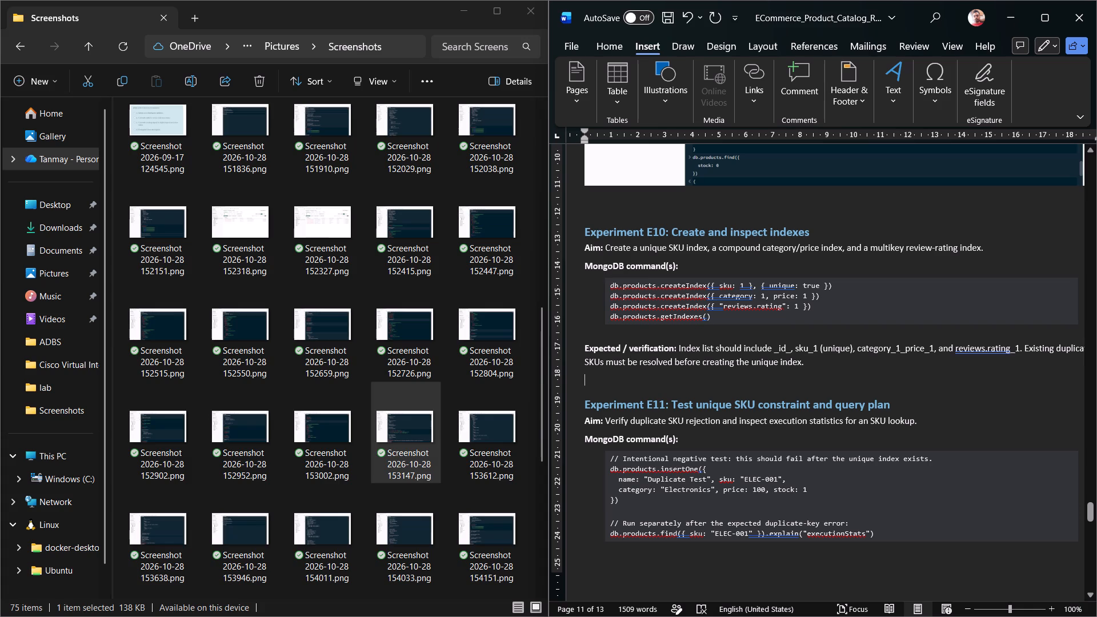
drag(399, 437, 646, 382)
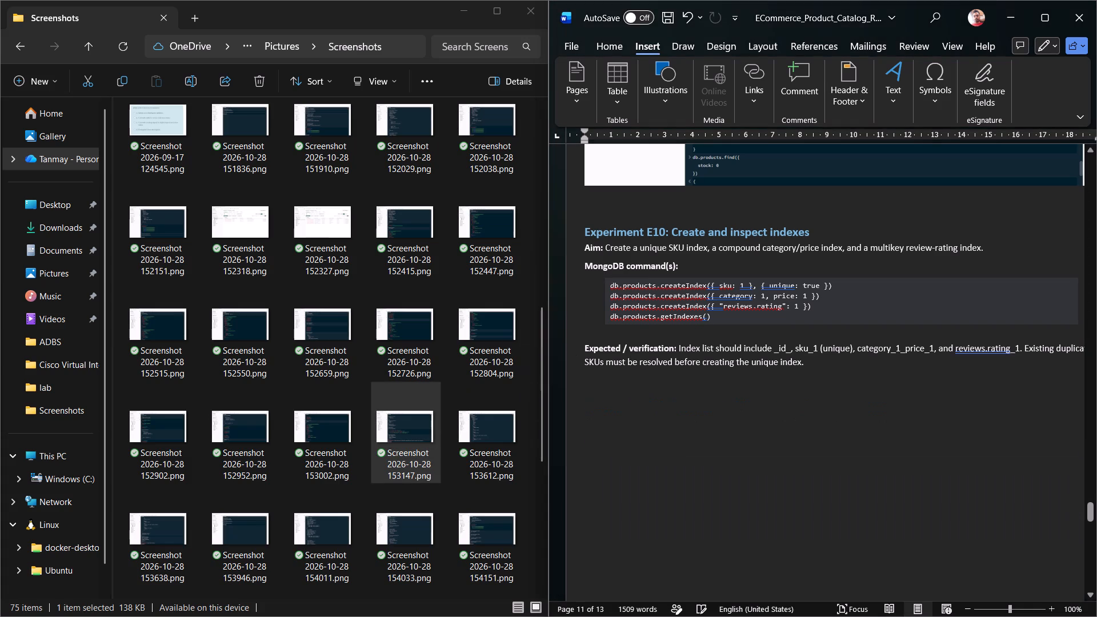
Add a blank line above the "Experiment E11: Test unique SKU constraint and query plan" heading to separate it from the E10 screenshot.
scroll(710, 416, down, 6)
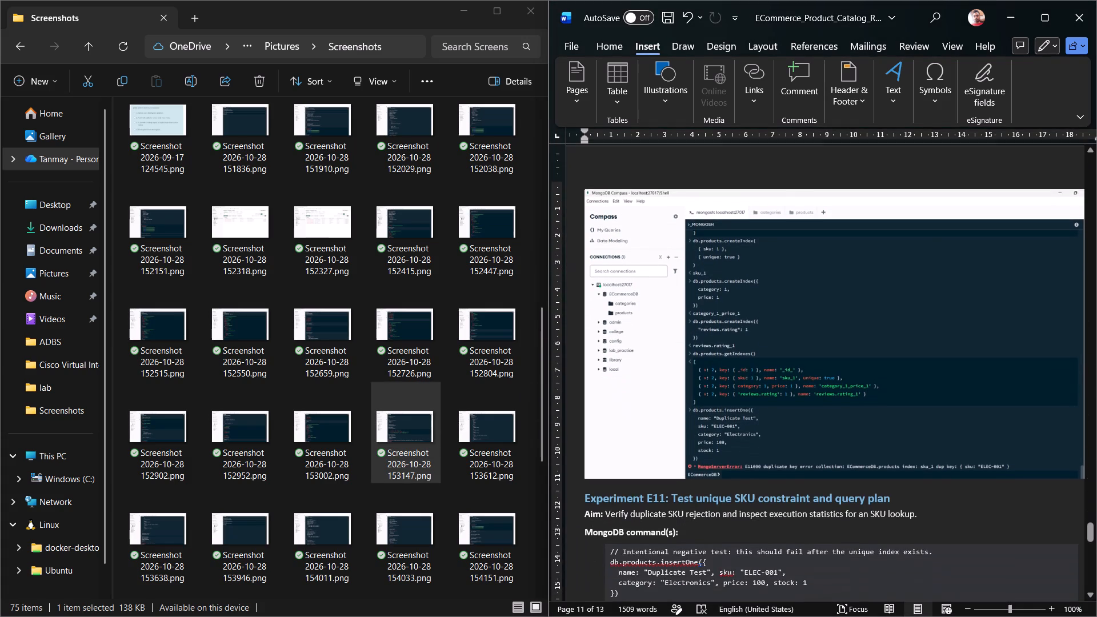
scroll(710, 416, down, 1)
scroll(710, 416, up, 5)
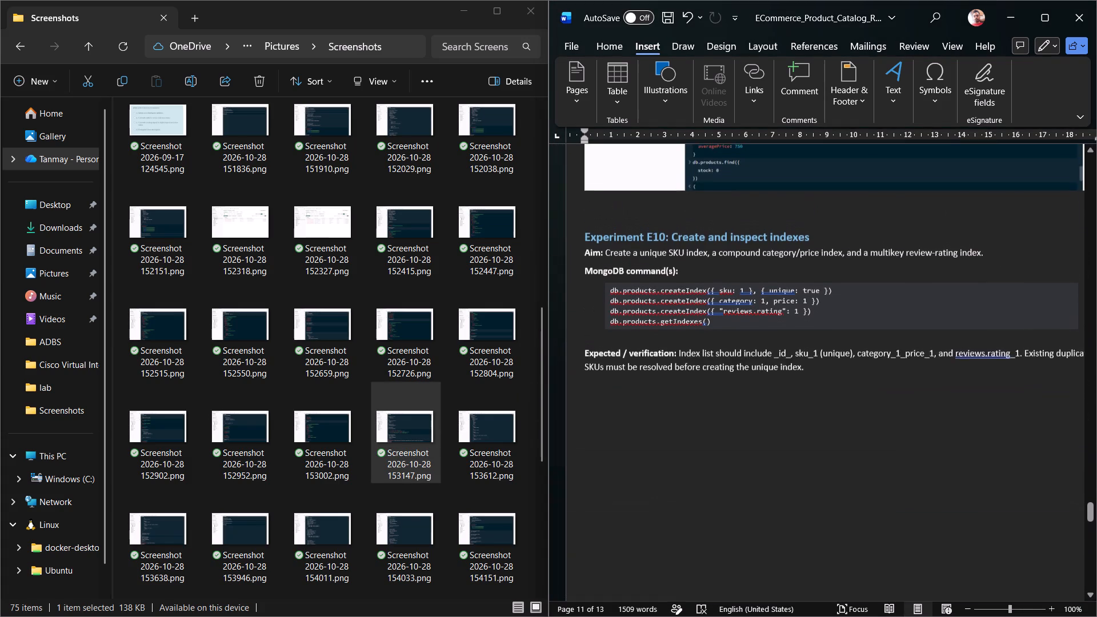
scroll(710, 416, up, 1)
scroll(710, 416, down, 6)
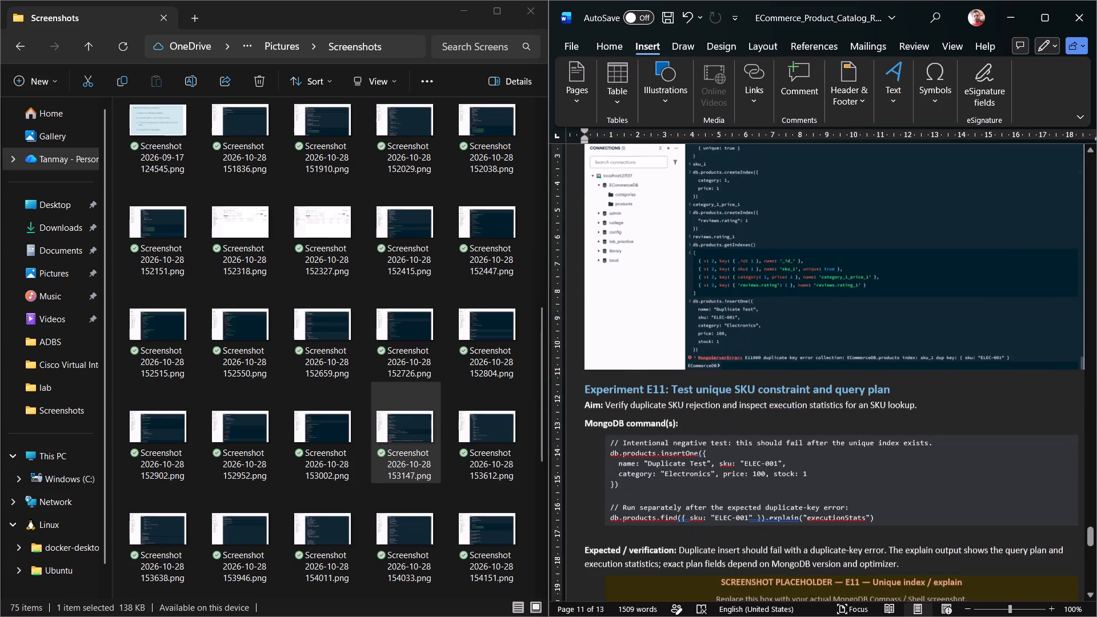
scroll(710, 416, down, 4)
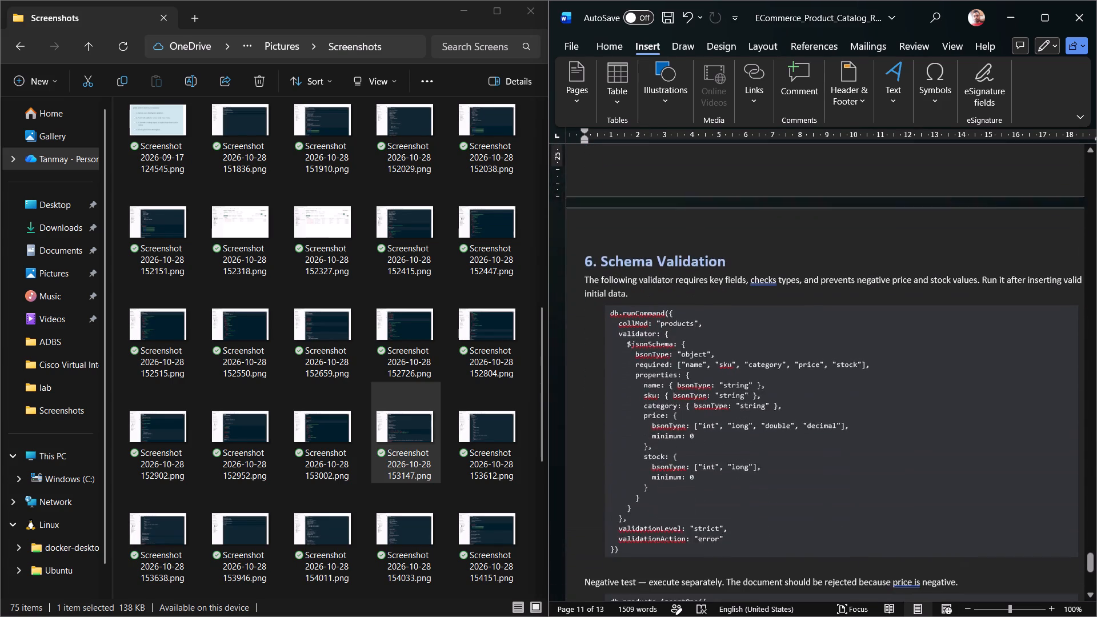
scroll(710, 416, up, 4)
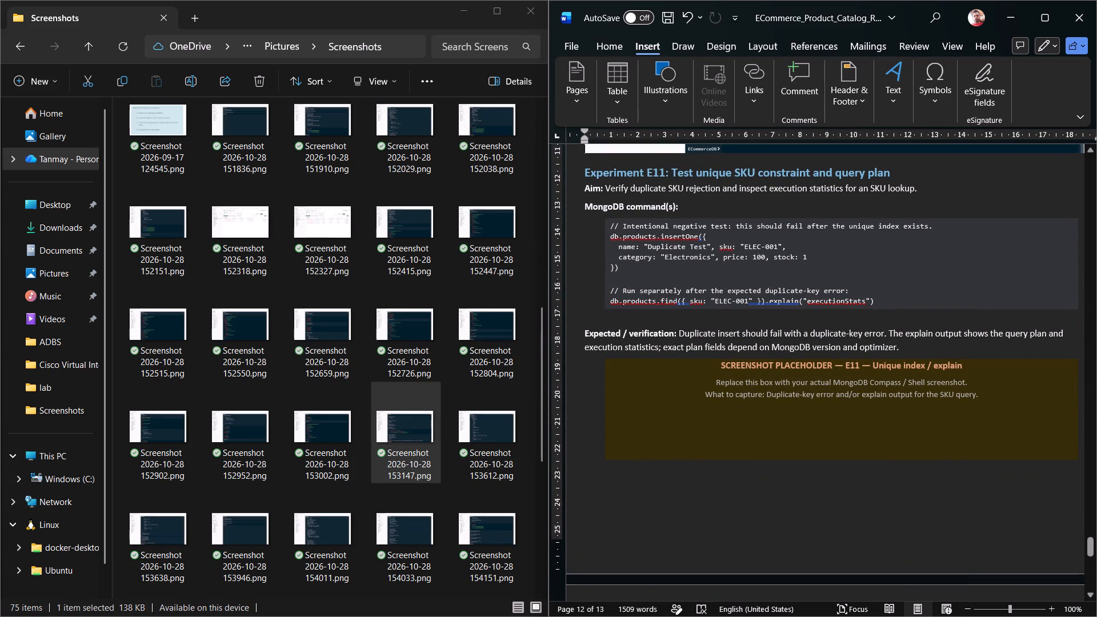
click(587, 177)
key(Return)
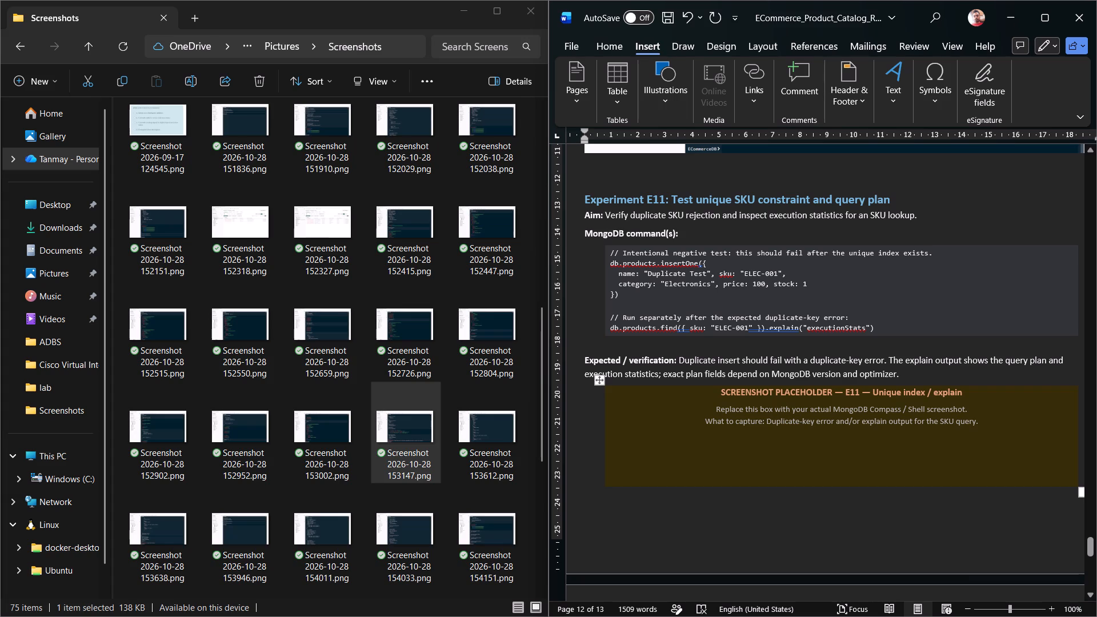
Replace the E11 Unique index / explain screenshot placeholder with "Screenshot 2026-10-28 153612.png" from the Screenshots folder.
drag(594, 410, 651, 424)
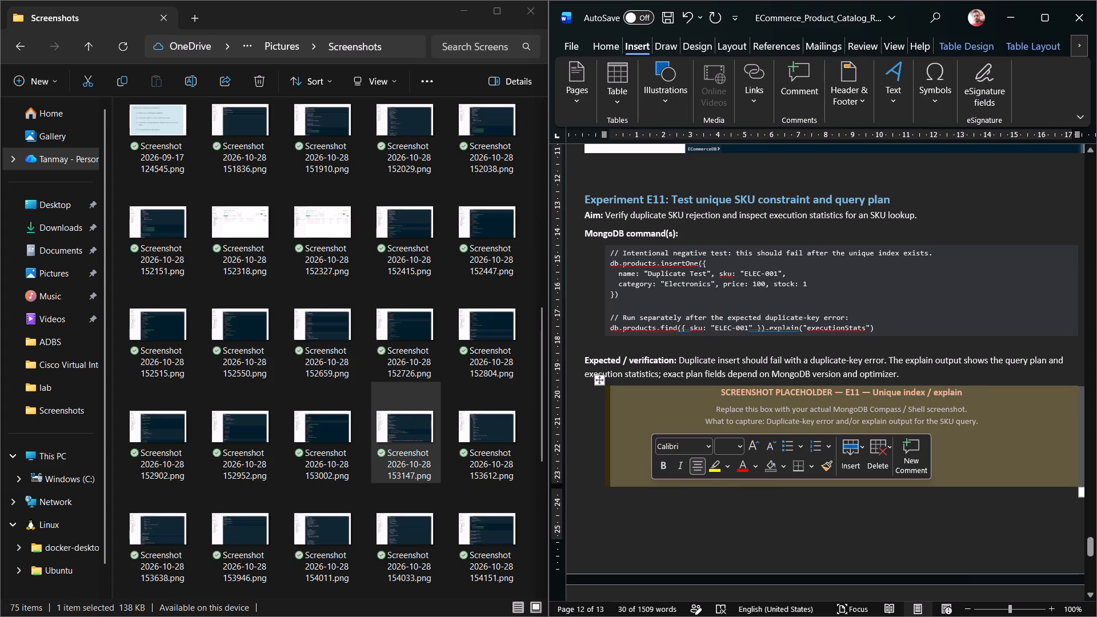
key(BackSpace)
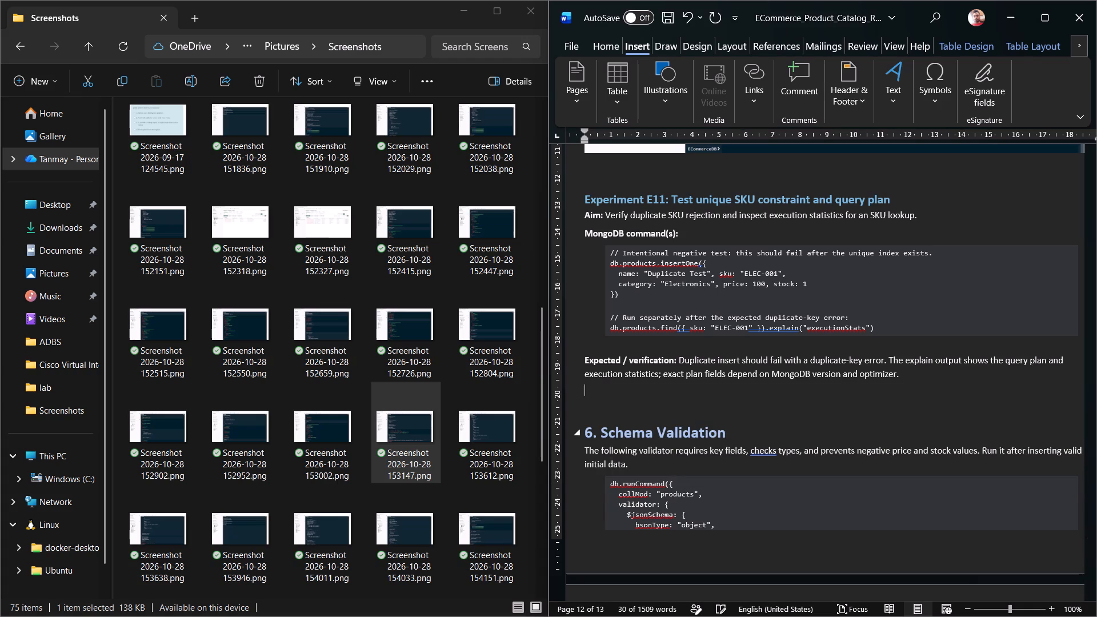
drag(491, 428, 643, 426)
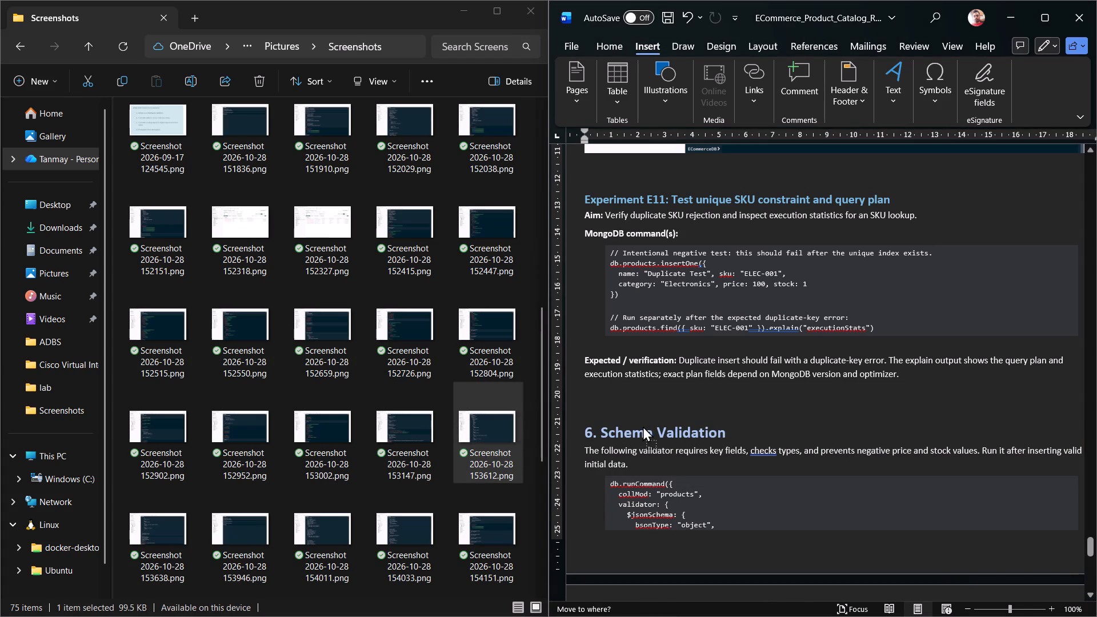
drag(643, 426, 636, 395)
scroll(700, 462, up, 1)
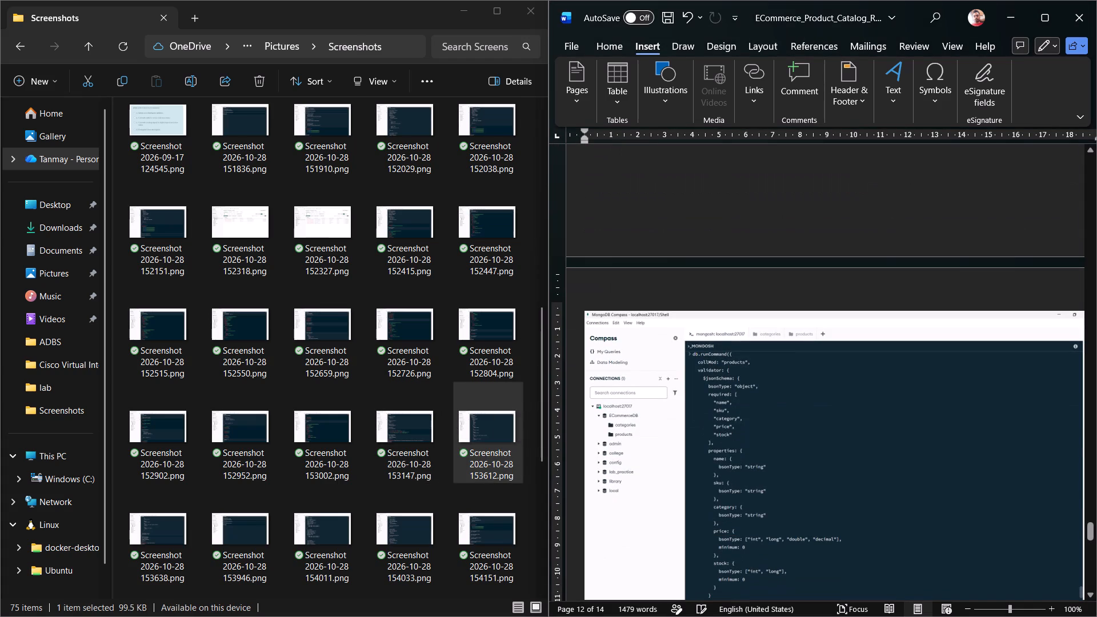
Undo the last screenshot insertion below Experiment E11's Expected / verification text.
scroll(700, 462, up, 3)
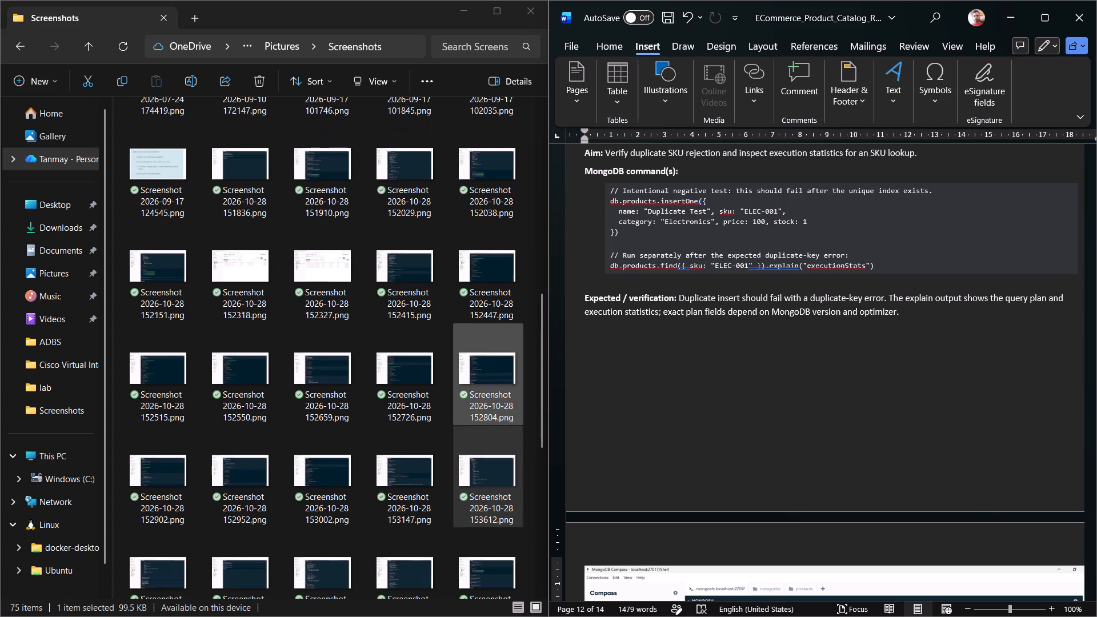
scroll(674, 472, down, 2)
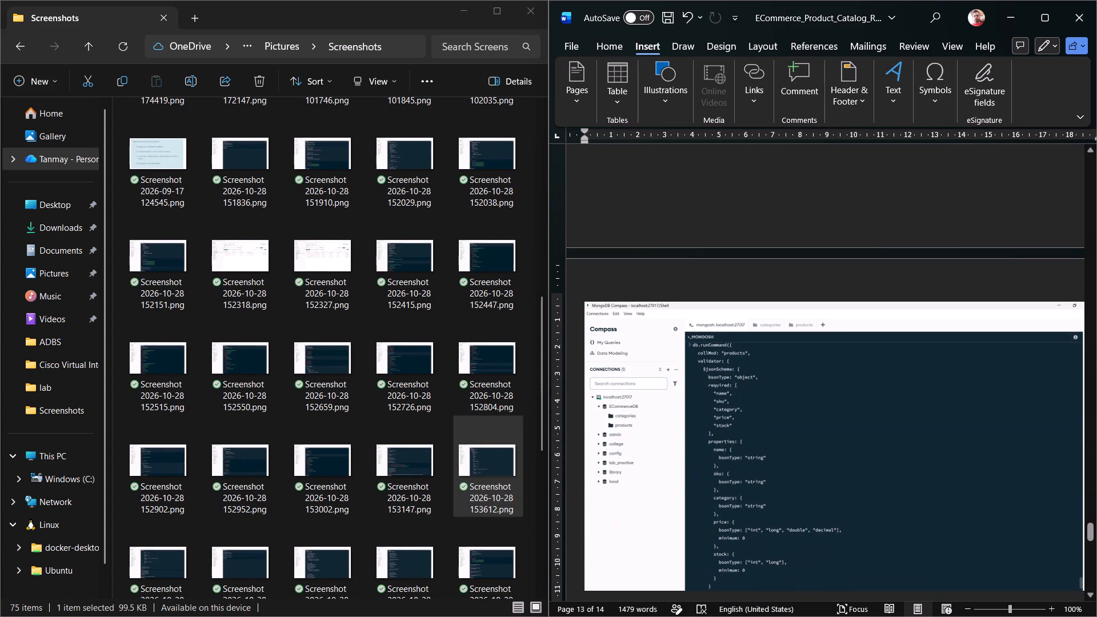
key(ctrl+z)
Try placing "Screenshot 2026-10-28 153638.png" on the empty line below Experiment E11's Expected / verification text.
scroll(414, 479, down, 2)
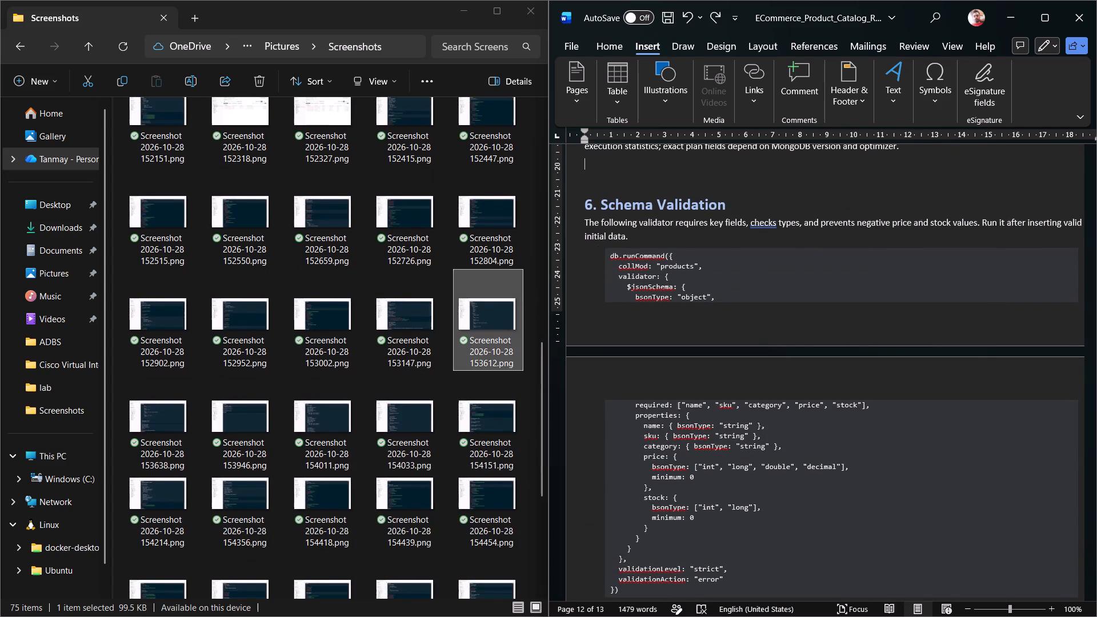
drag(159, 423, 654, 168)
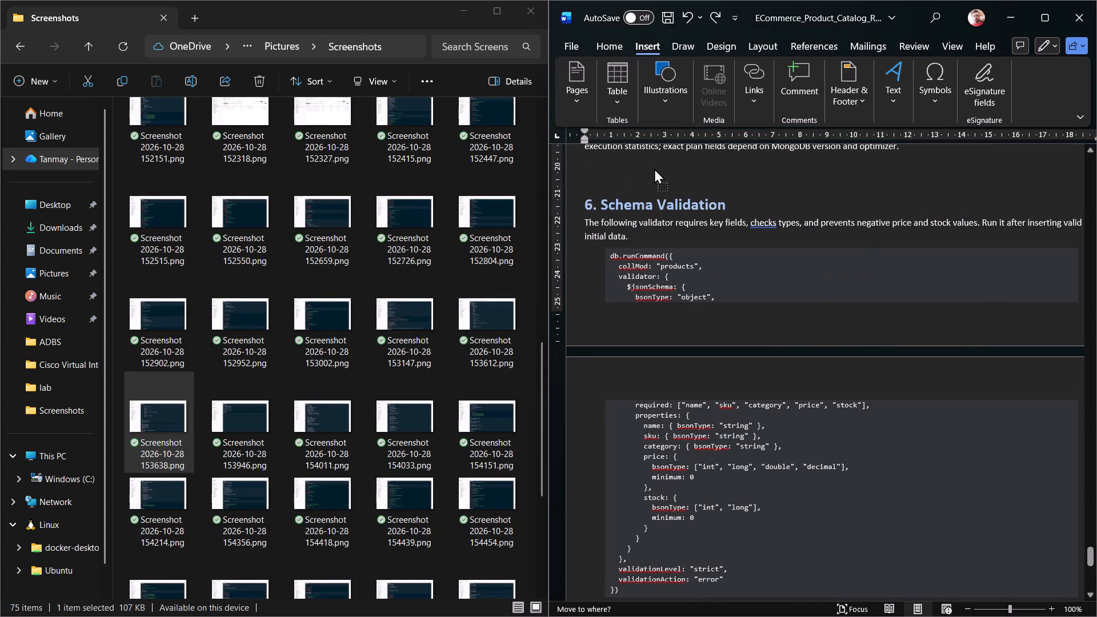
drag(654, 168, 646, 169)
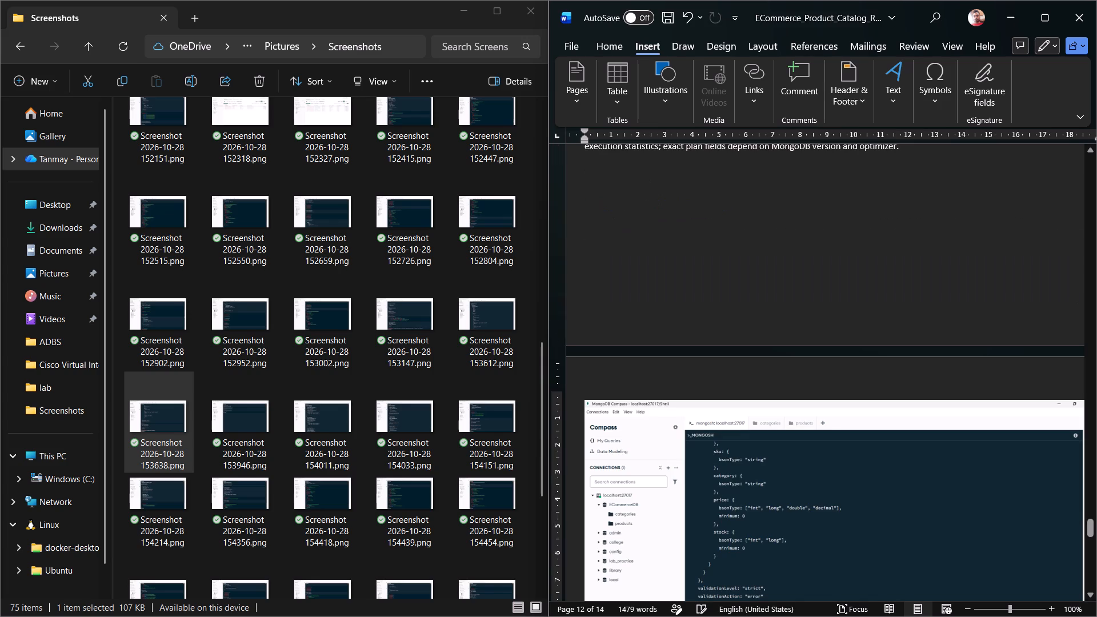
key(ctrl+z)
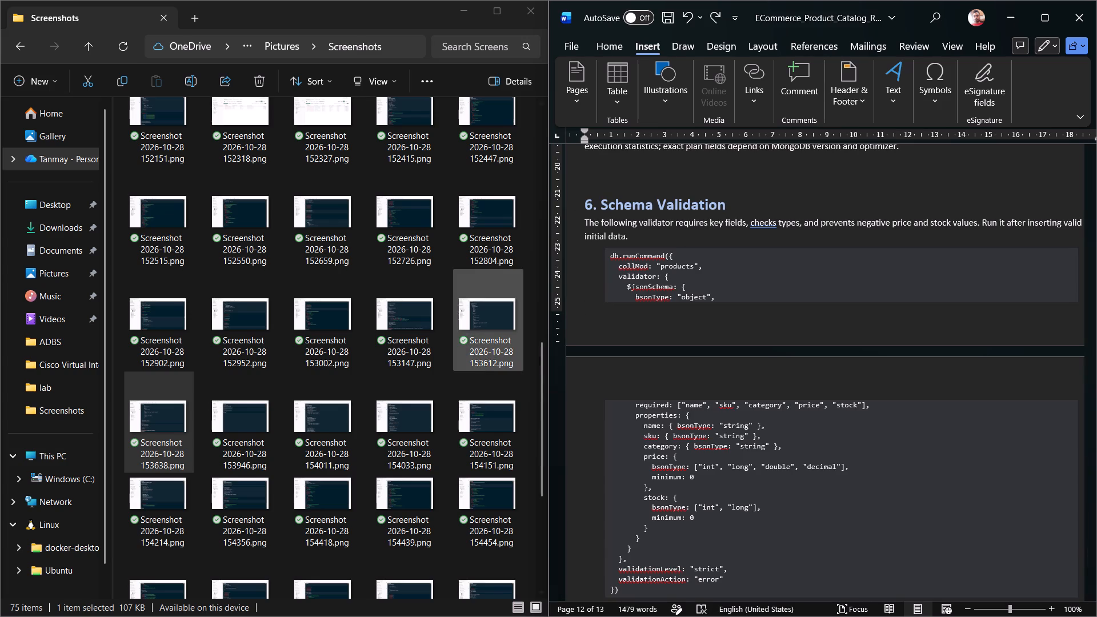
Insert "Screenshot 2026-10-28 153147.png" from the Screenshots folder on the empty line below Experiment E11's Expected / verification text.
drag(406, 325, 642, 177)
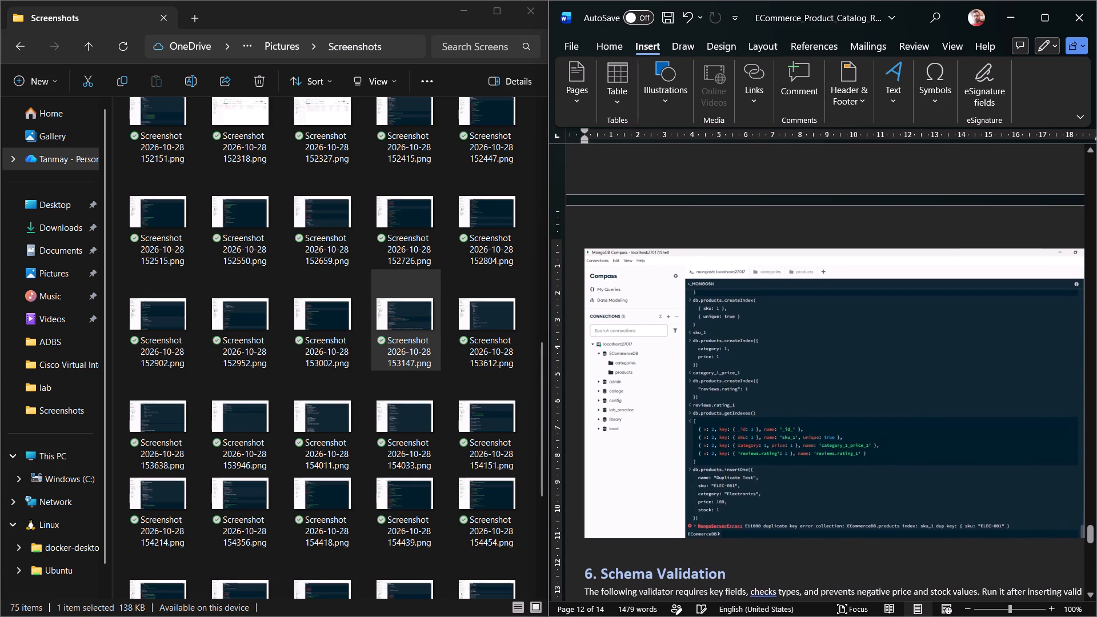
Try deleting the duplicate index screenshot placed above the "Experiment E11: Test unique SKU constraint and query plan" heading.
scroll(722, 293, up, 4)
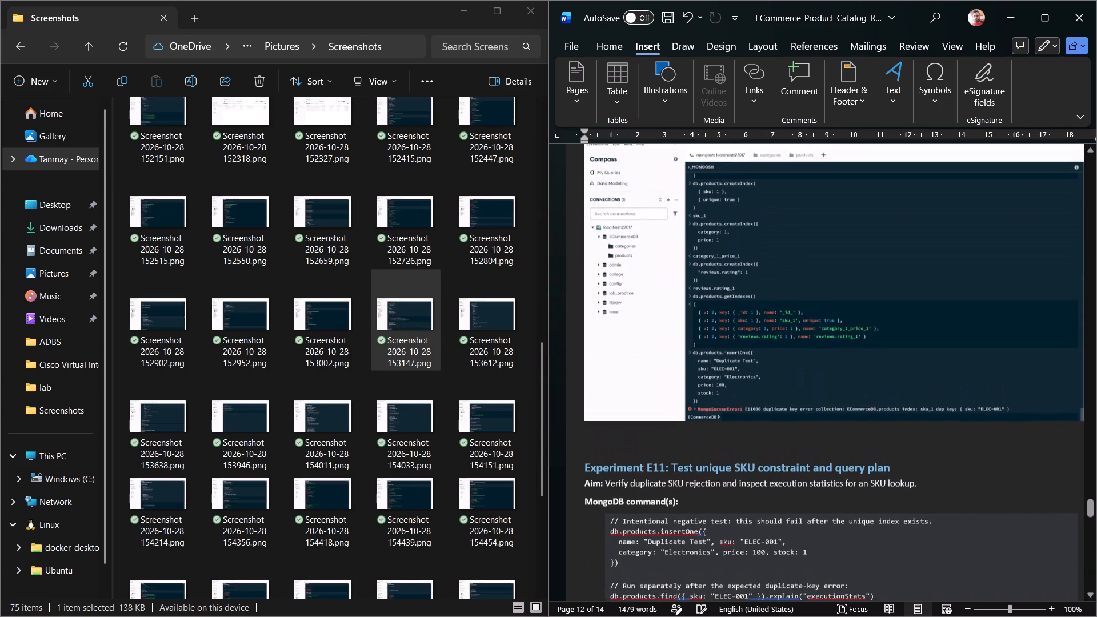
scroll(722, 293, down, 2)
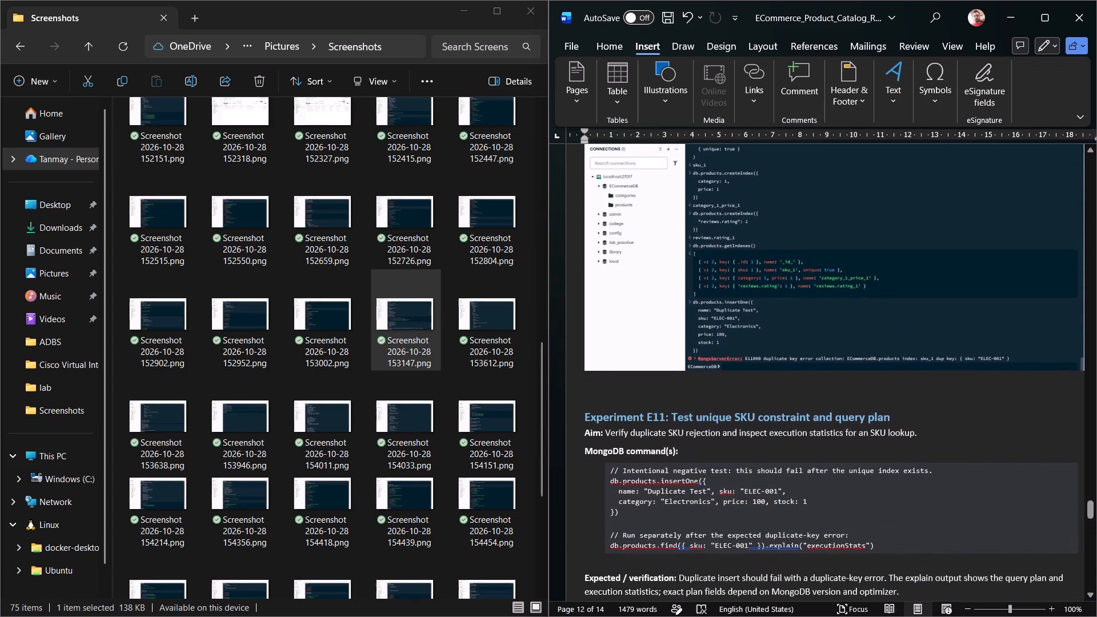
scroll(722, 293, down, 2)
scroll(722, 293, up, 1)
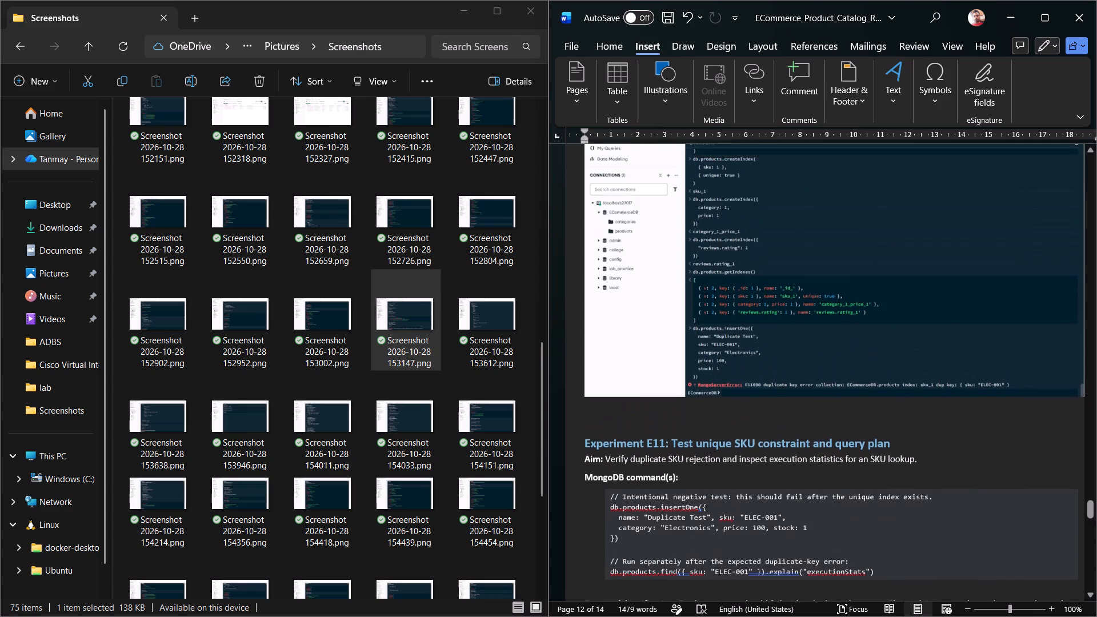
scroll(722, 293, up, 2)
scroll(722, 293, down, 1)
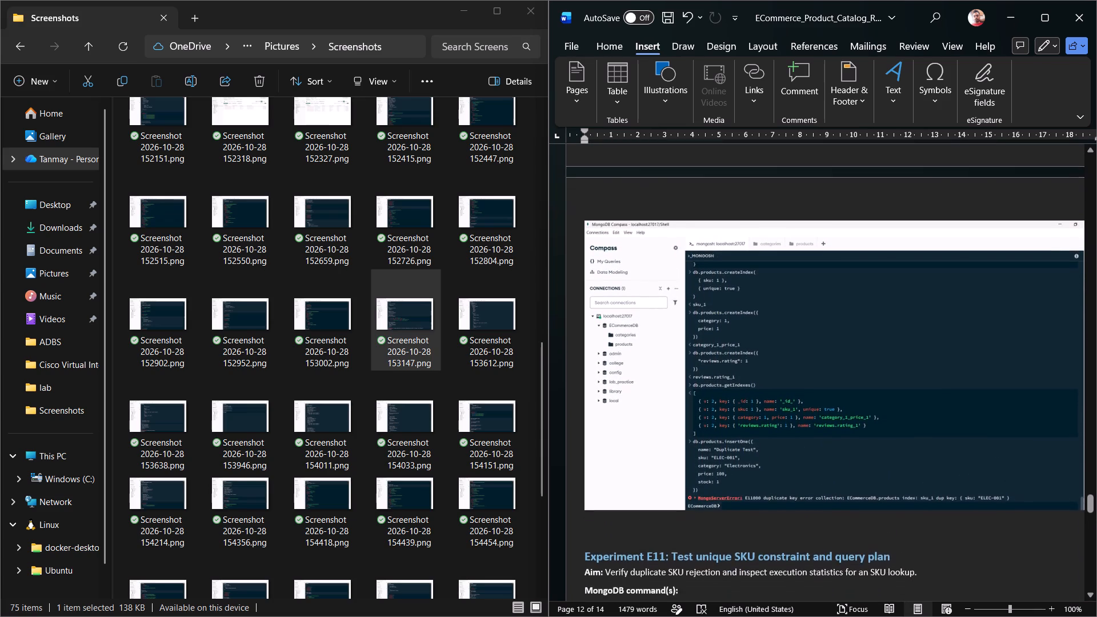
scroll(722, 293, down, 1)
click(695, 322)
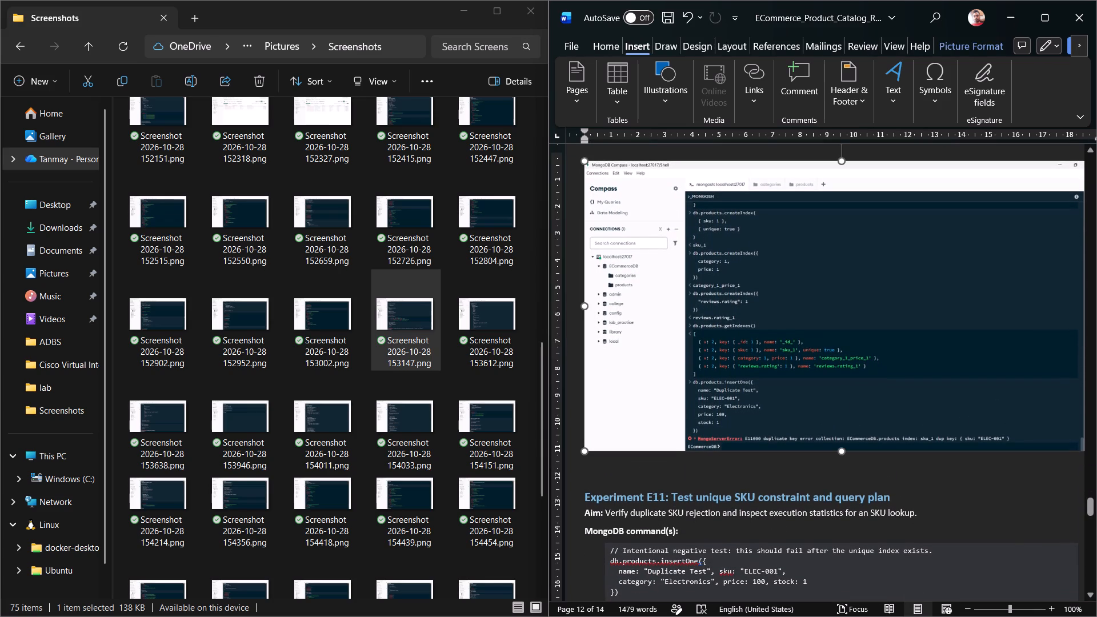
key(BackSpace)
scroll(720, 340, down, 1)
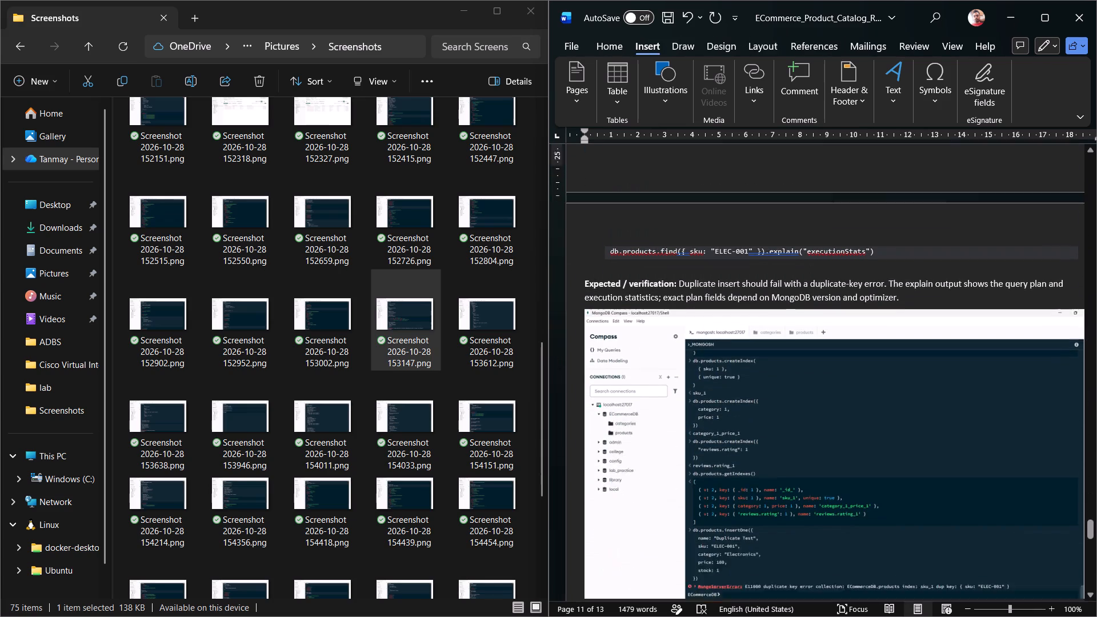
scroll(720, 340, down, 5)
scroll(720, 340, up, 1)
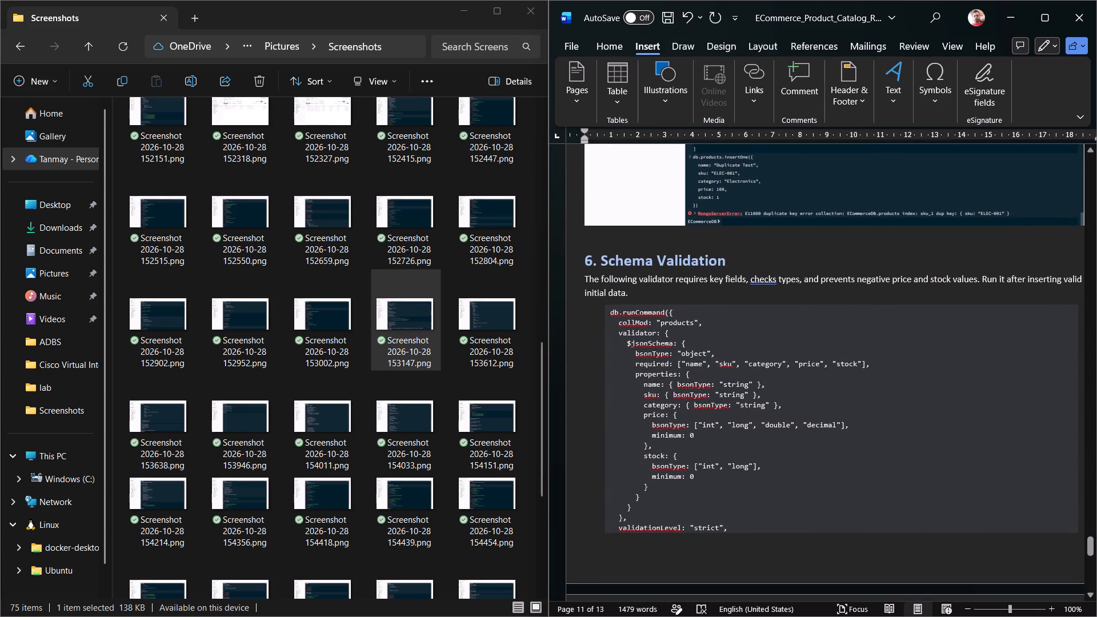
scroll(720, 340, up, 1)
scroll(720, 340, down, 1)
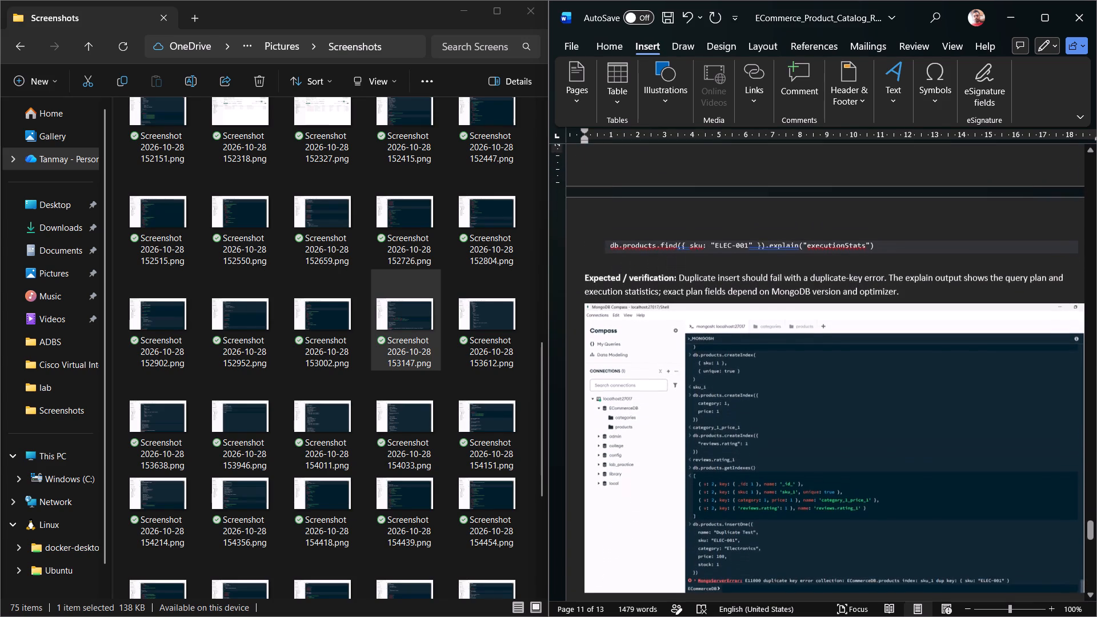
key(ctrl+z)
Cut the duplicate index screenshot from Experiment E10, just above the Experiment E11 heading.
scroll(720, 340, down, 7)
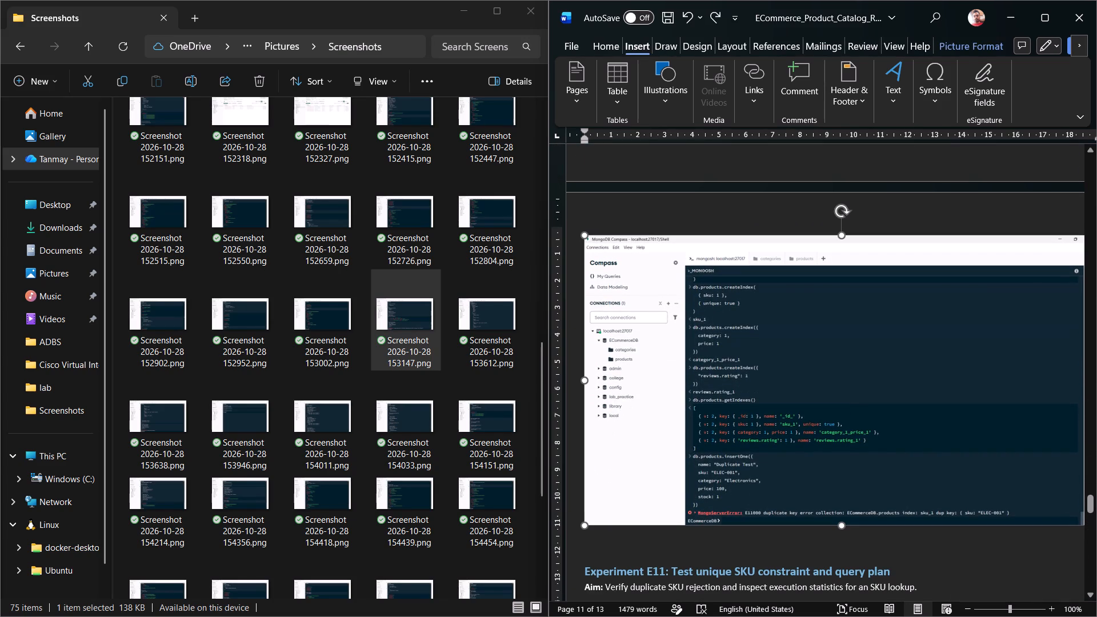
scroll(720, 340, down, 4)
click(648, 543)
double_click(675, 452)
click(580, 258)
double_click(595, 262)
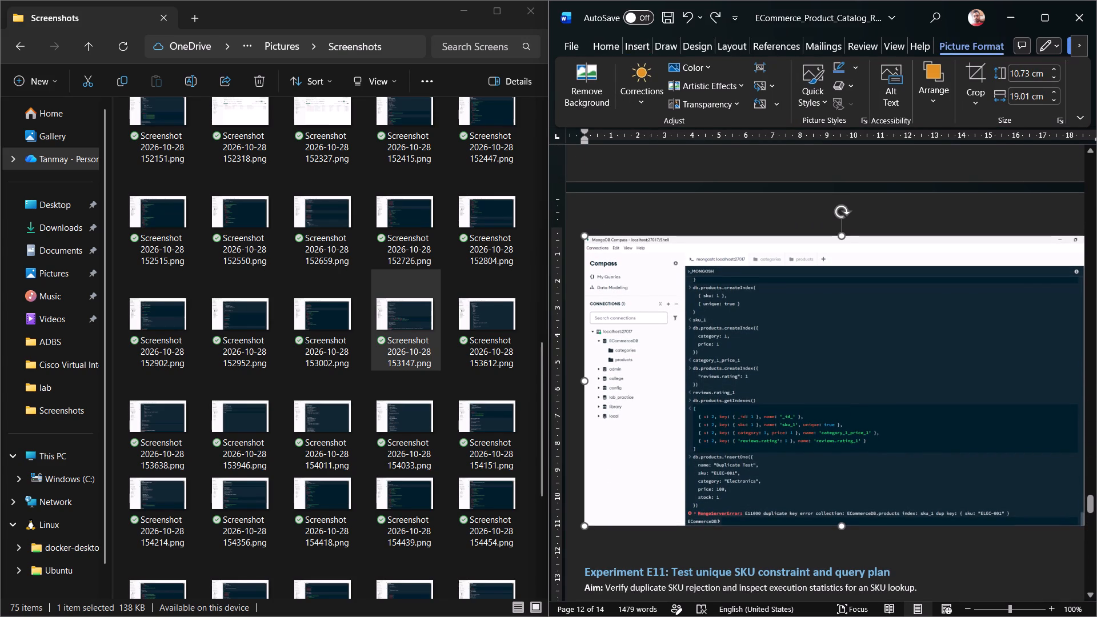
drag(595, 262, 645, 281)
right_click(645, 281)
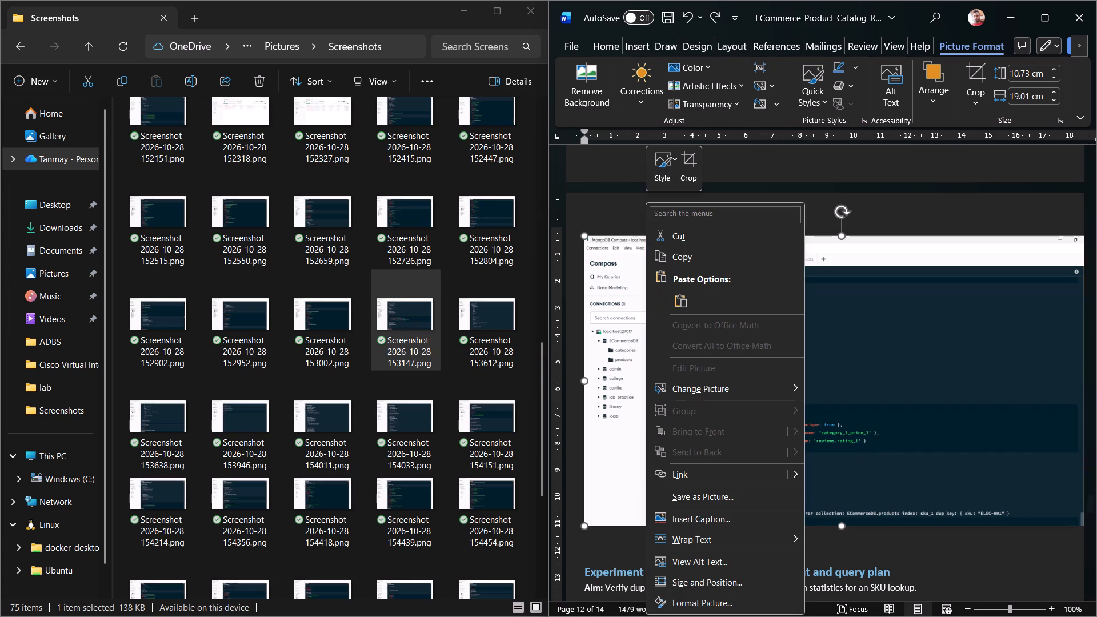
click(686, 239)
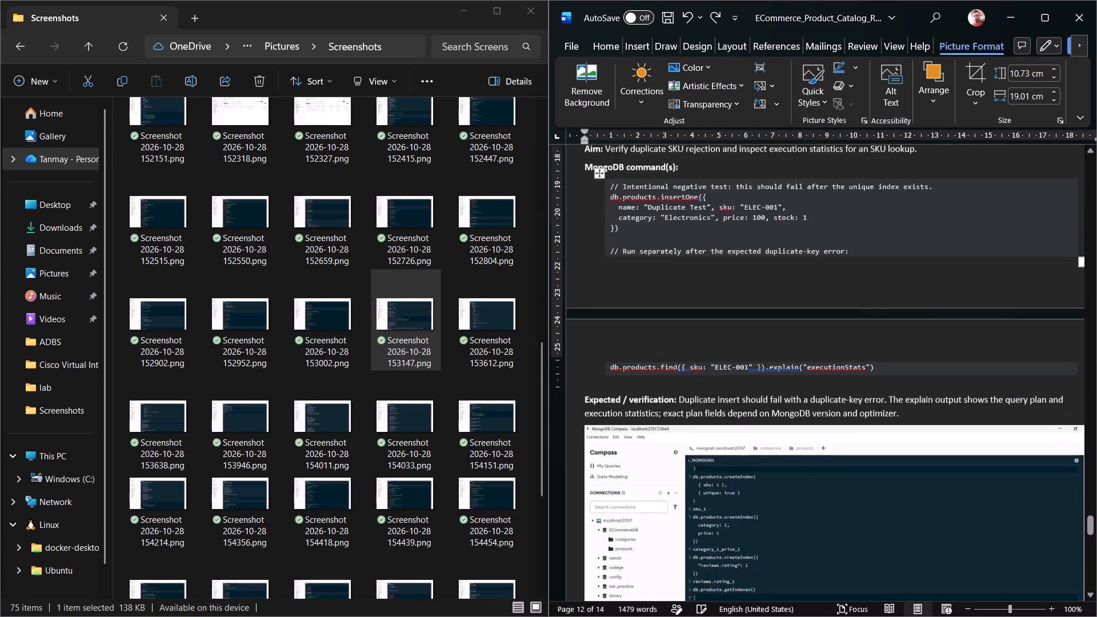
Remove the extra blank heading line above "Experiment E11: Test unique SKU constraint and query plan".
scroll(699, 370, up, 2)
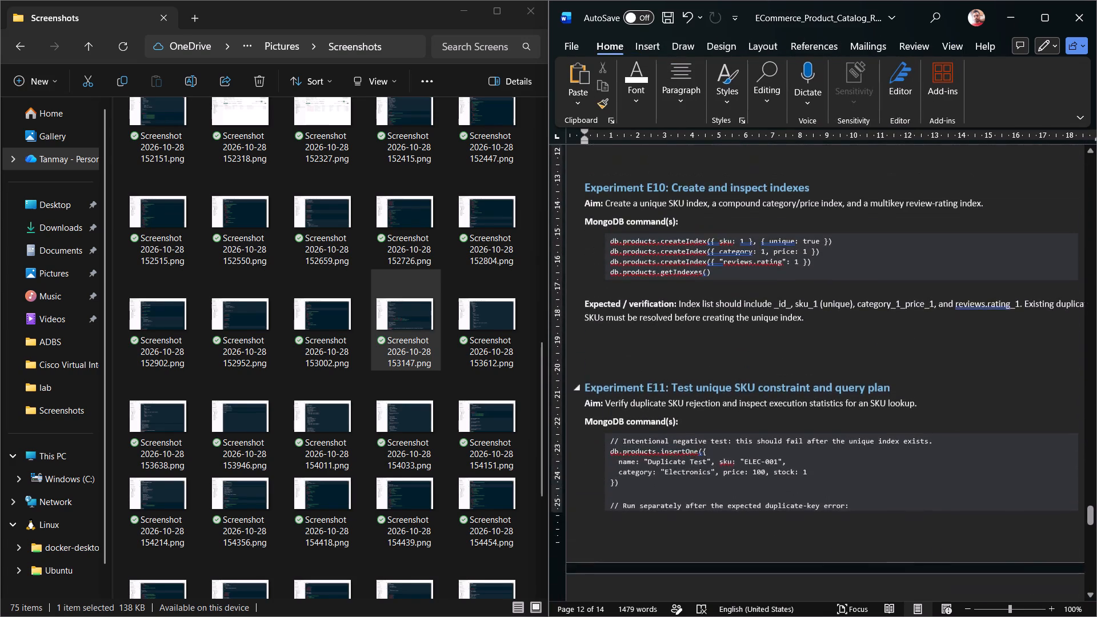
scroll(699, 370, up, 2)
scroll(699, 370, down, 3)
scroll(699, 370, up, 5)
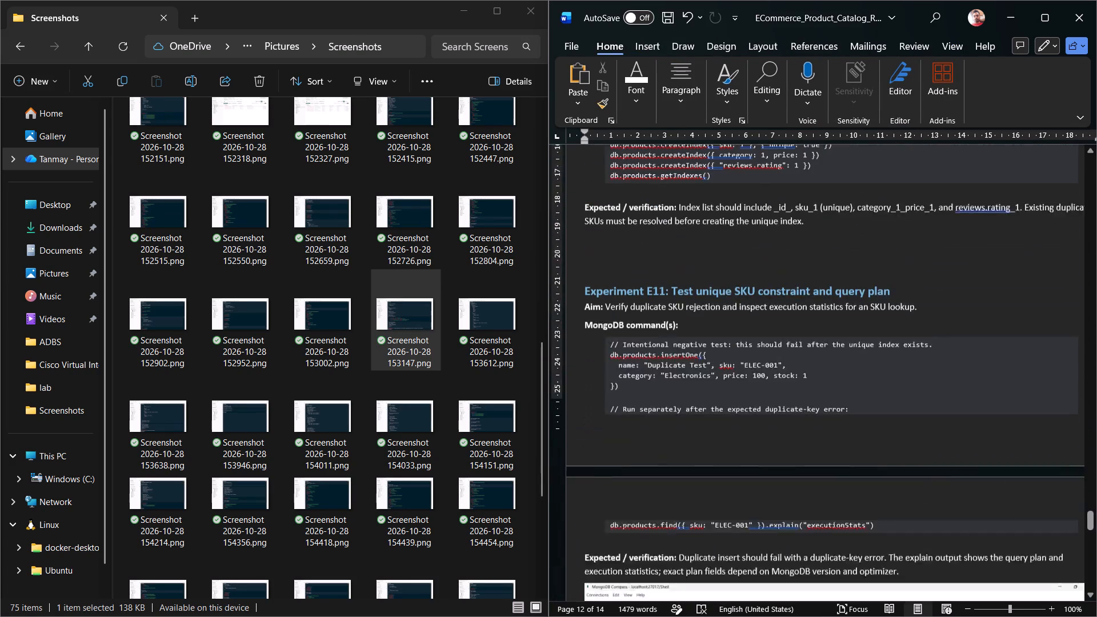
scroll(699, 370, up, 2)
click(614, 384)
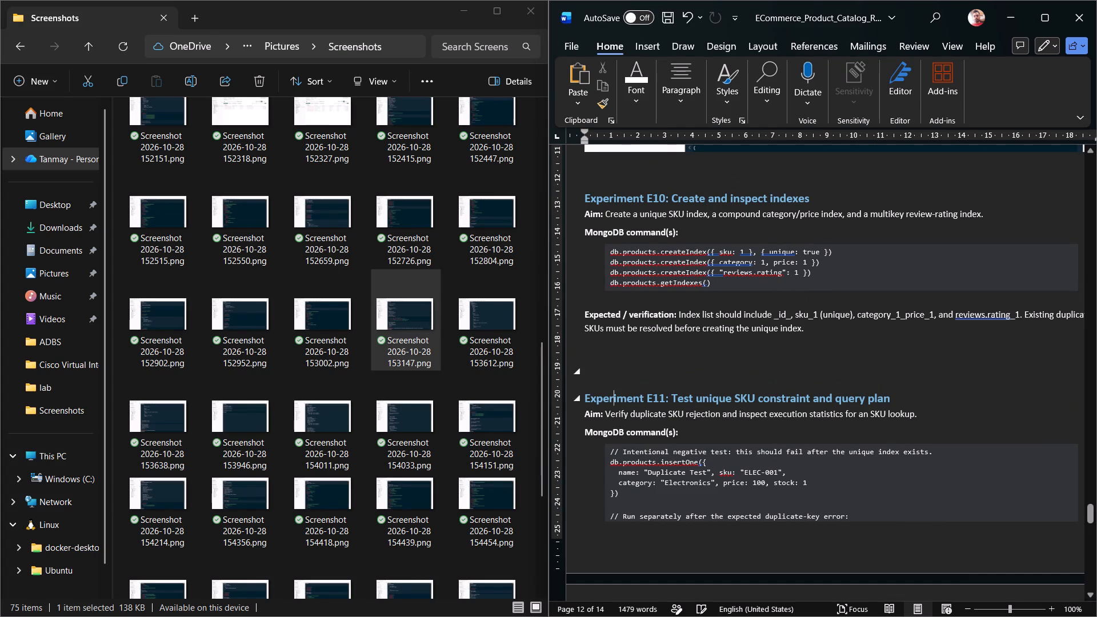
click(603, 370)
key(BackSpace)
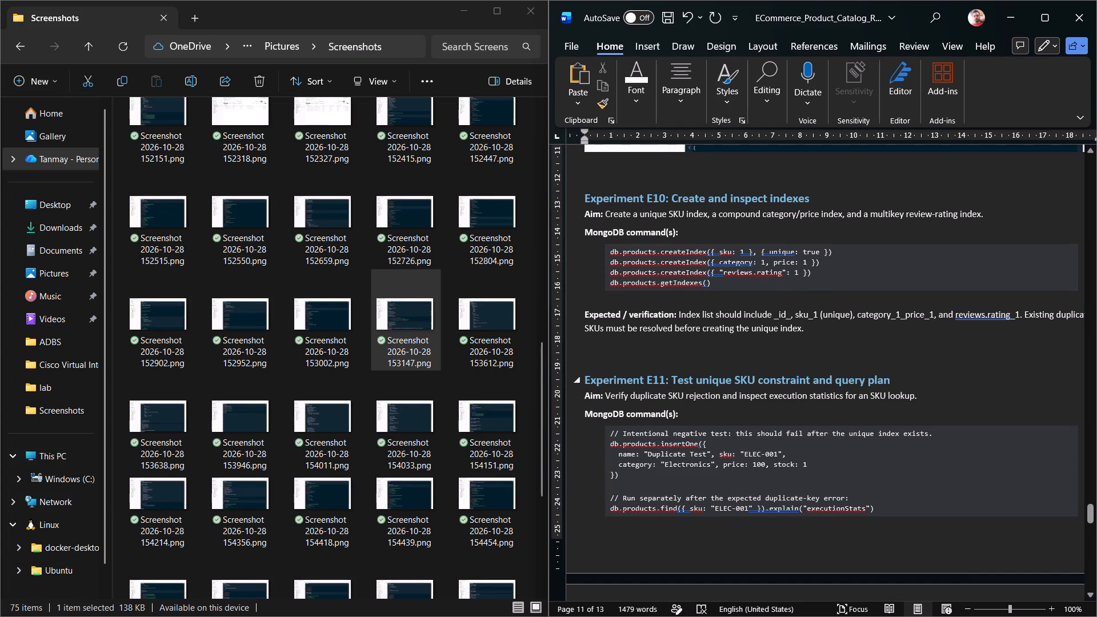
Review the report's layout from Experiment E10 through the Schema Validation section and its E12 screenshot placeholder.
scroll(692, 394, up, 1)
scroll(692, 394, down, 1)
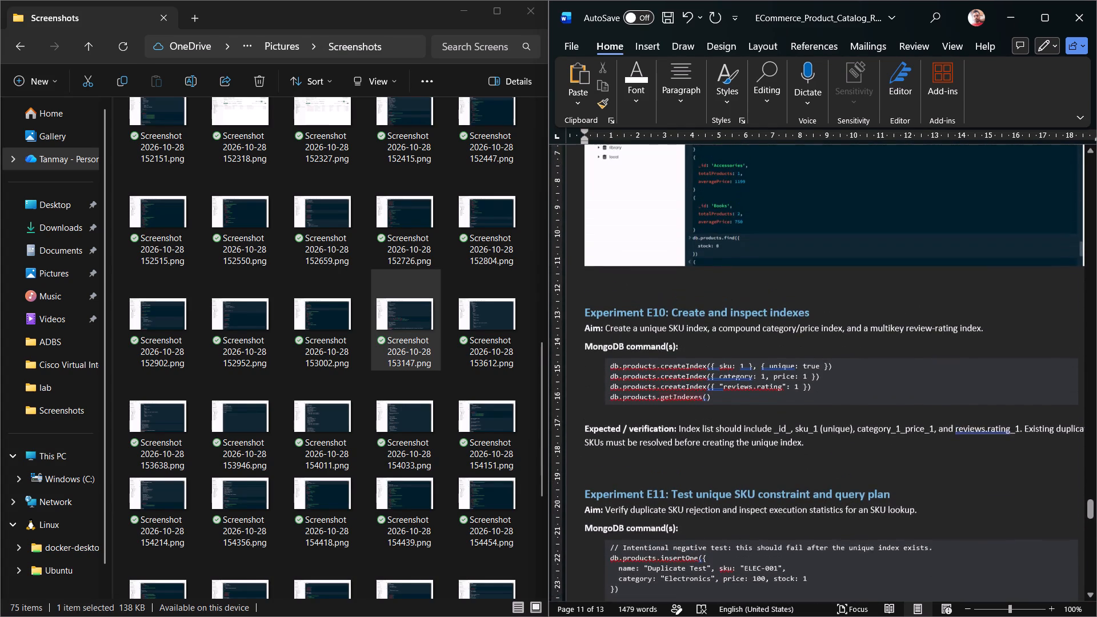
scroll(692, 394, down, 2)
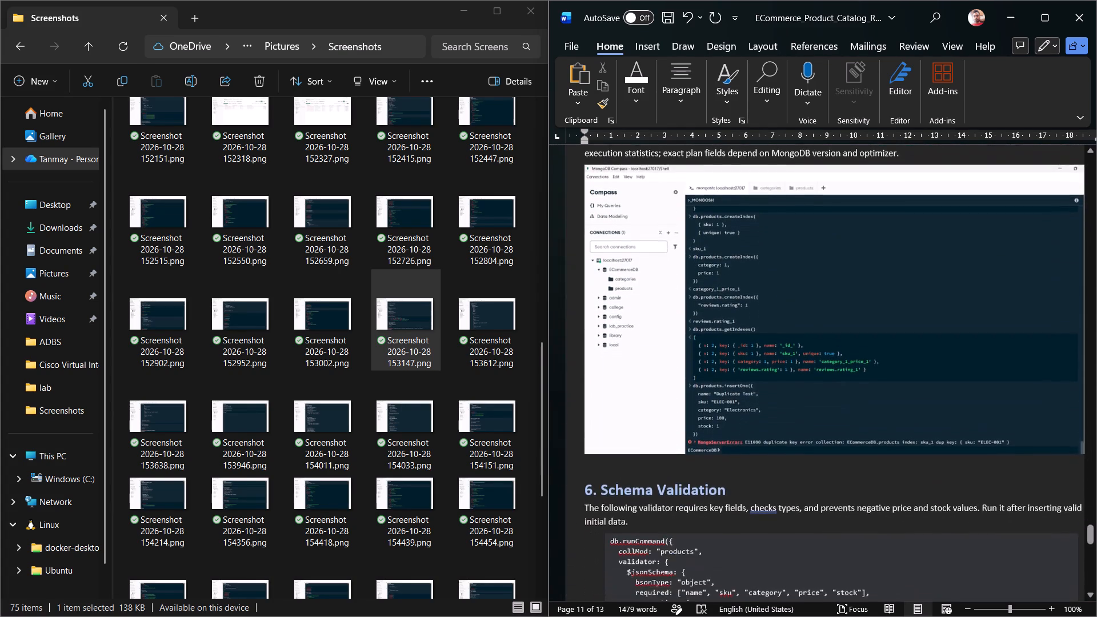
scroll(692, 394, down, 3)
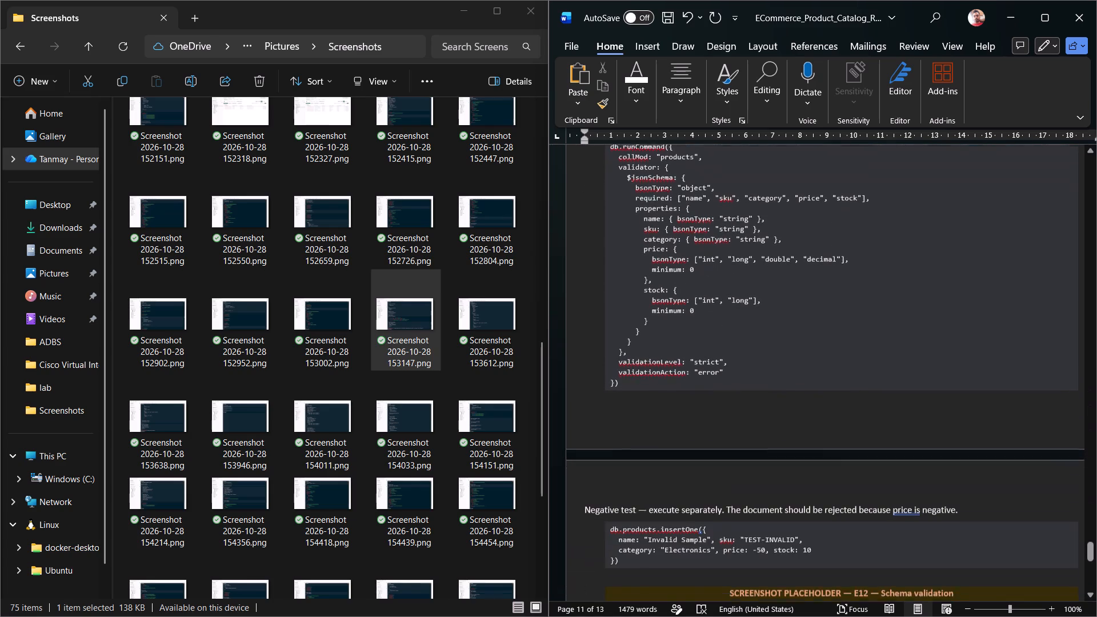
scroll(692, 394, down, 4)
scroll(692, 394, up, 1)
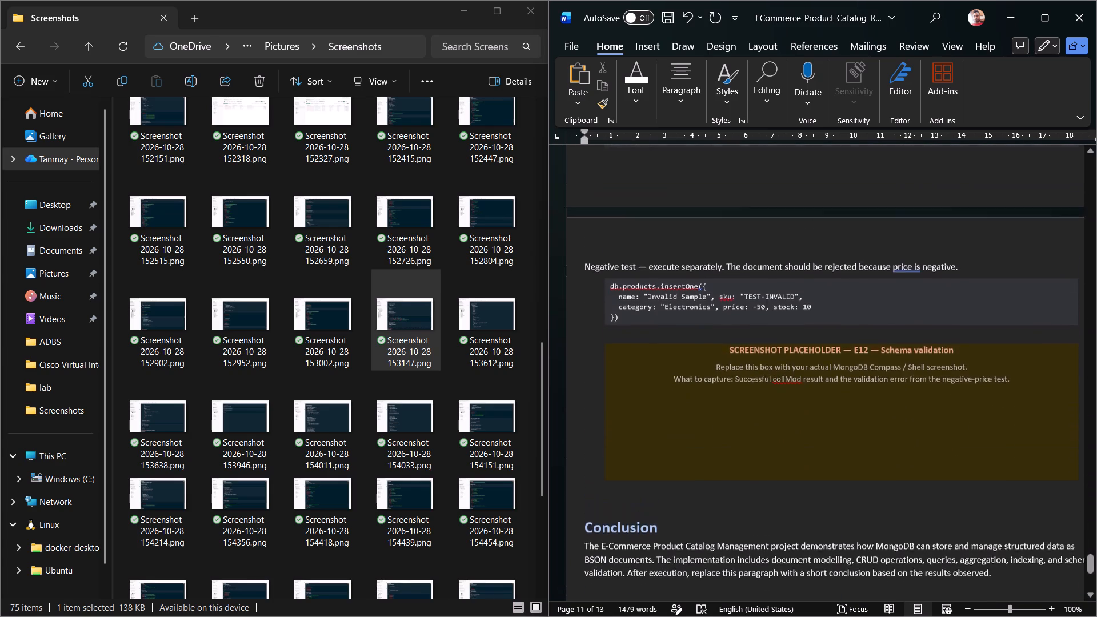
scroll(692, 394, up, 1)
scroll(692, 394, down, 1)
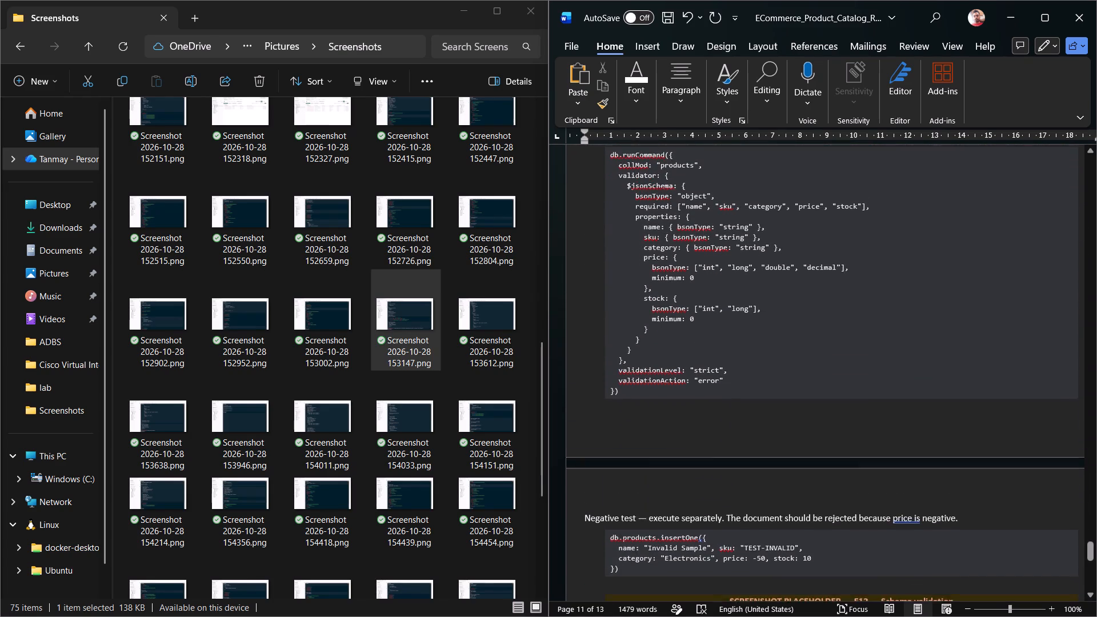
scroll(692, 394, down, 1)
scroll(692, 394, up, 3)
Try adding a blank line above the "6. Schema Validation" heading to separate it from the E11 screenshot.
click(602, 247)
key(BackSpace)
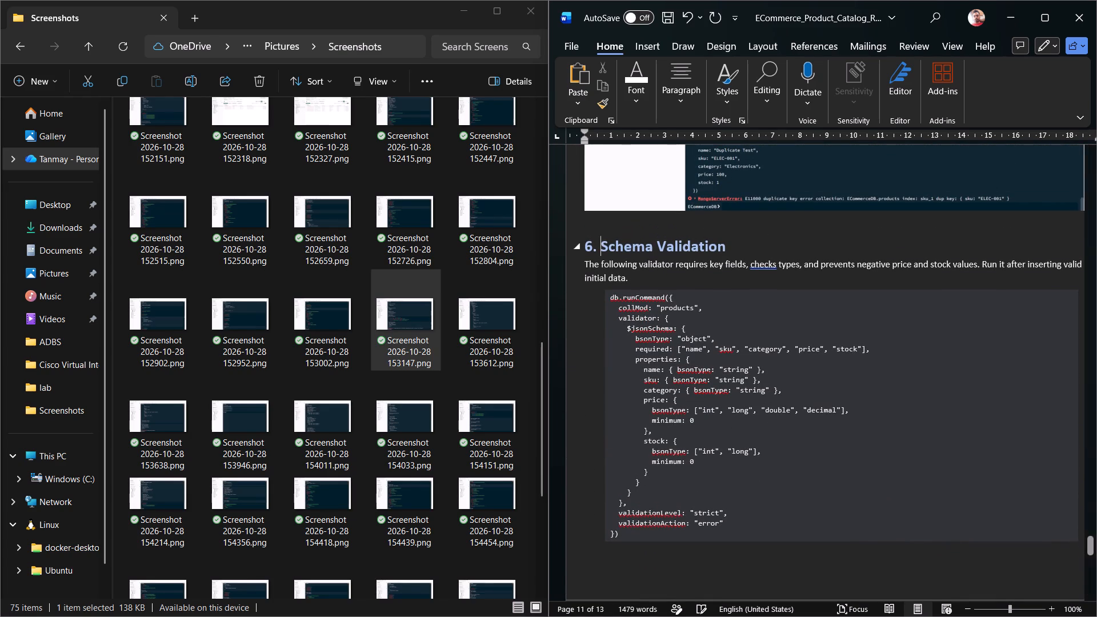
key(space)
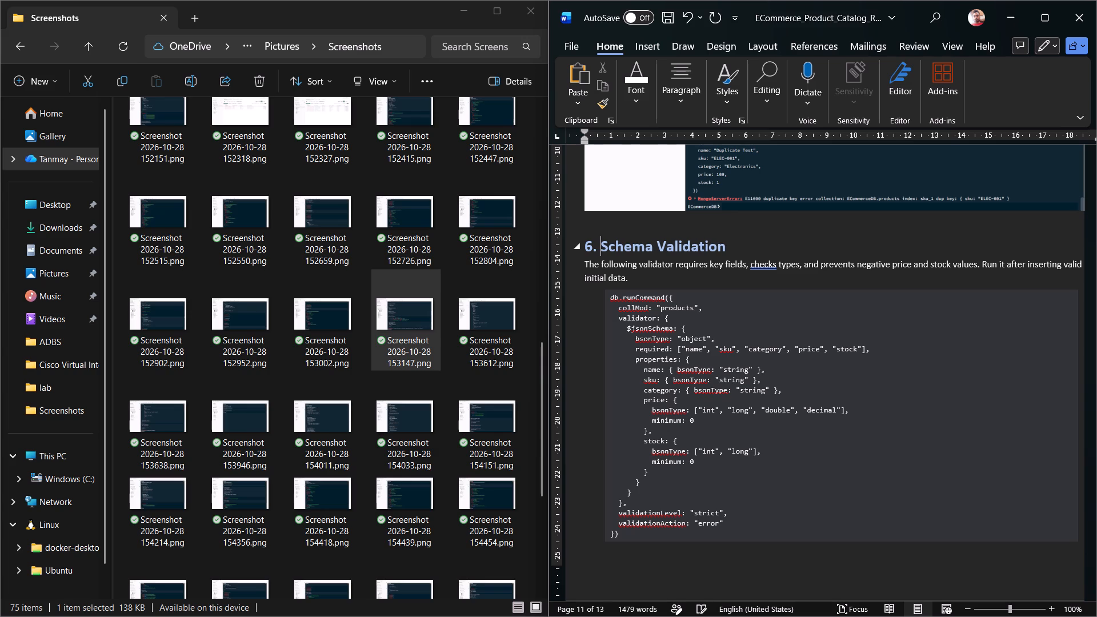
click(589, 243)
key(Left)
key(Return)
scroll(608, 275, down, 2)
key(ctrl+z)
Replace the "E12 — Schema validation" placeholder above the Conclusion with the image Screenshot 2026-10-28 153612.png.
scroll(608, 275, up, 1)
scroll(608, 275, down, 1)
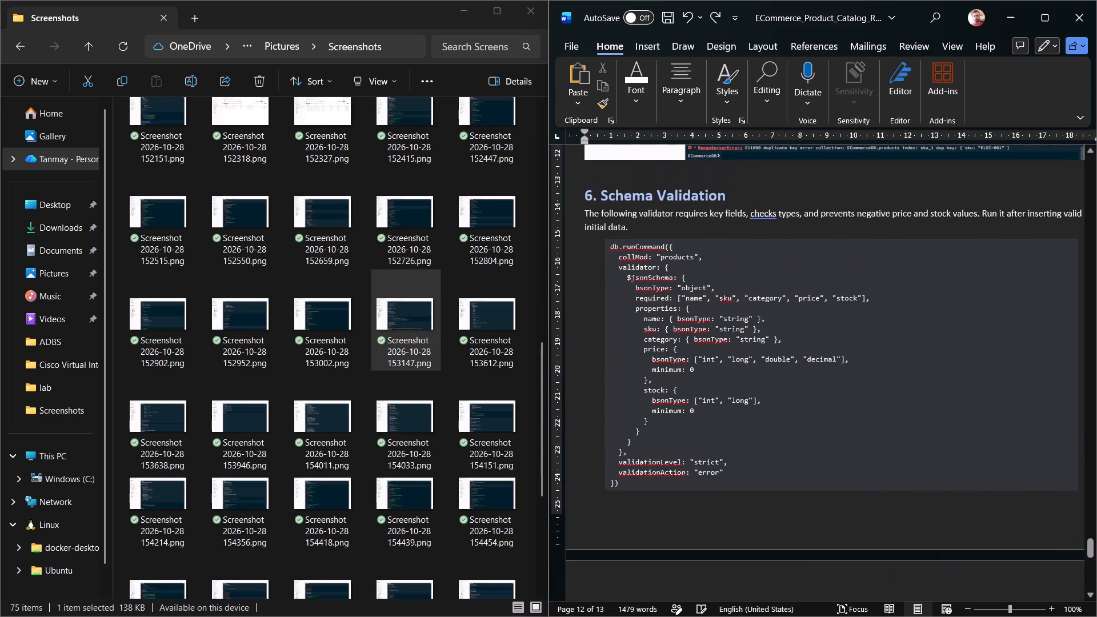
scroll(608, 275, down, 1)
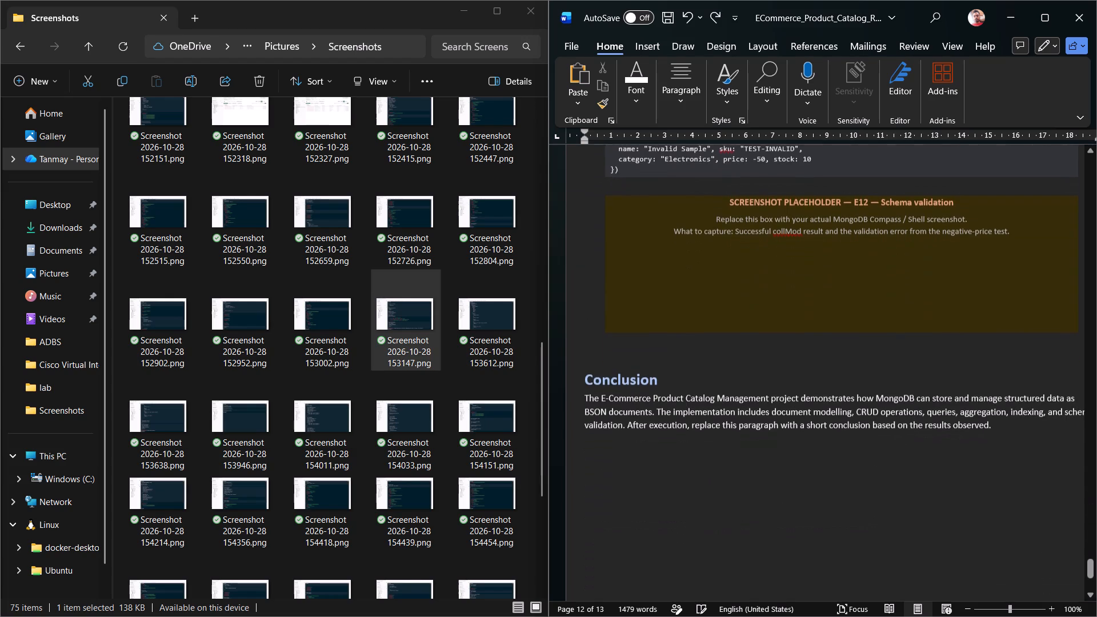
scroll(608, 275, down, 1)
click(602, 214)
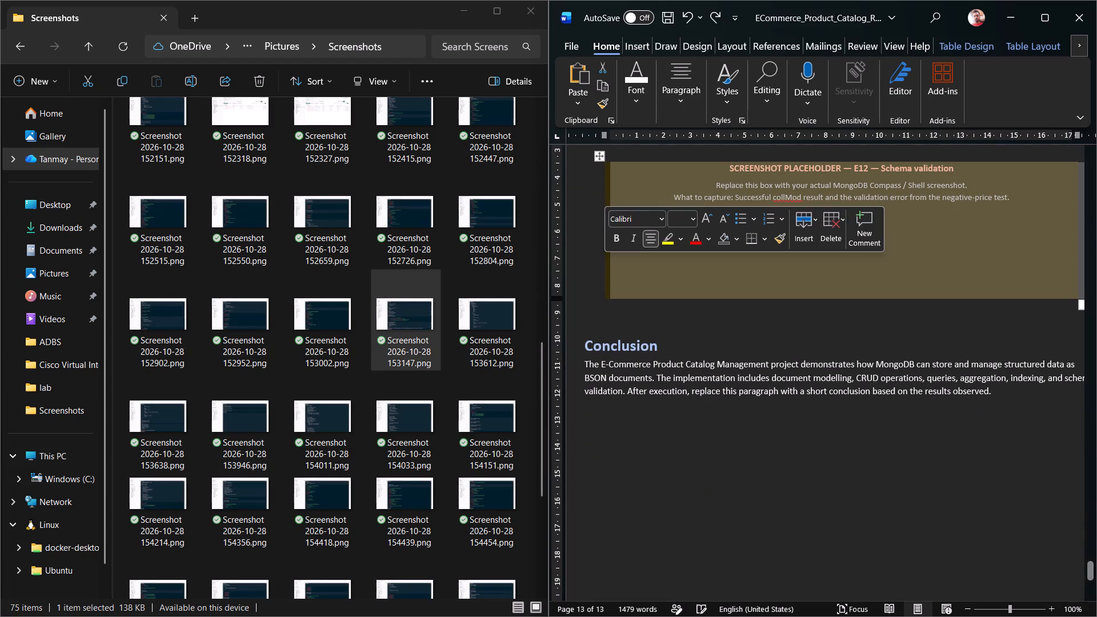
key(BackSpace)
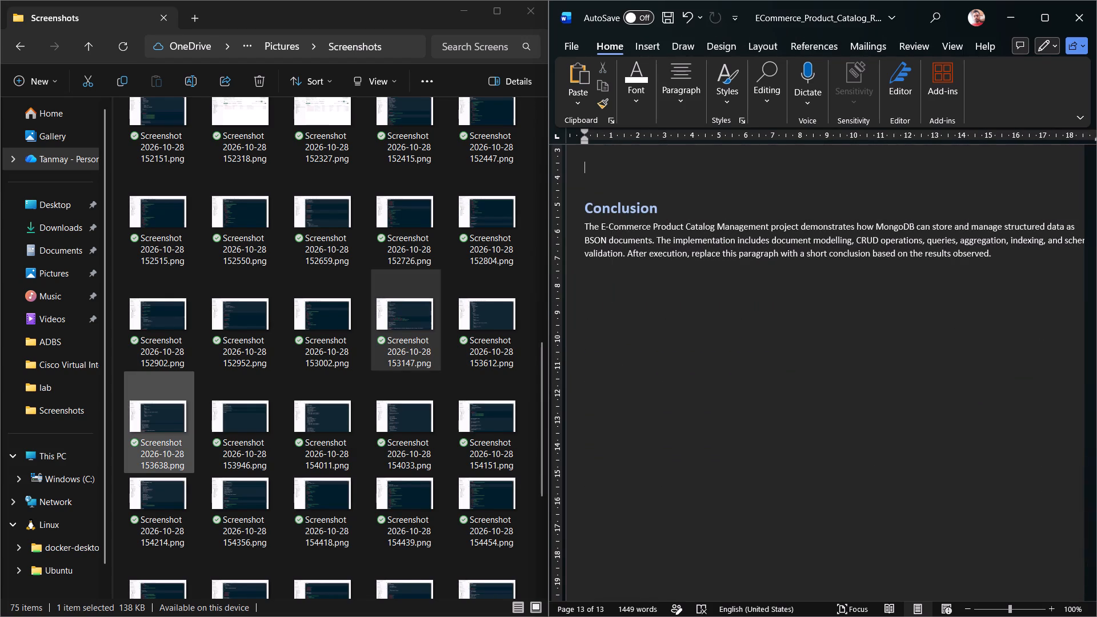
drag(485, 312, 670, 177)
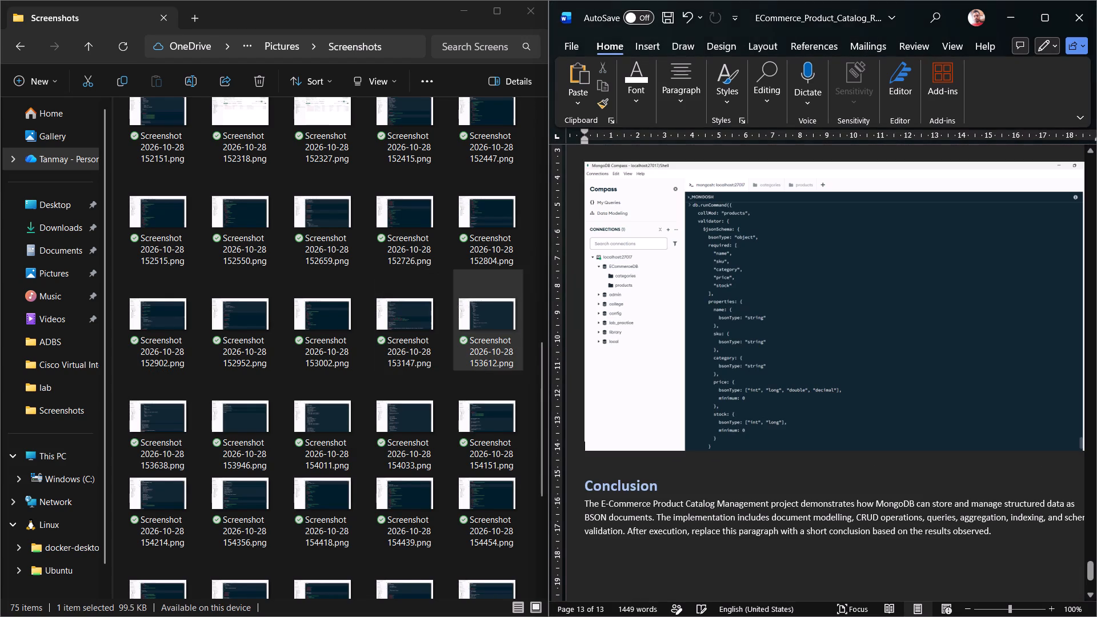
Add a blank line above the Conclusion heading and insert Screenshot 2026-10-28 153638.png there as the second E12 screenshot.
scroll(714, 295, up, 4)
scroll(714, 295, down, 1)
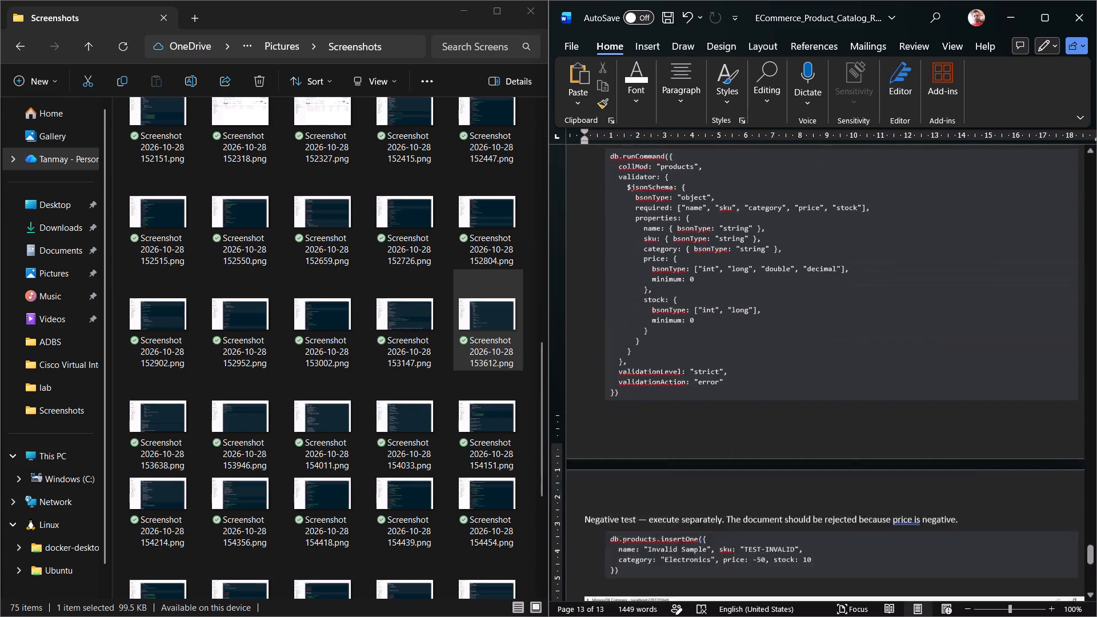
scroll(714, 295, down, 2)
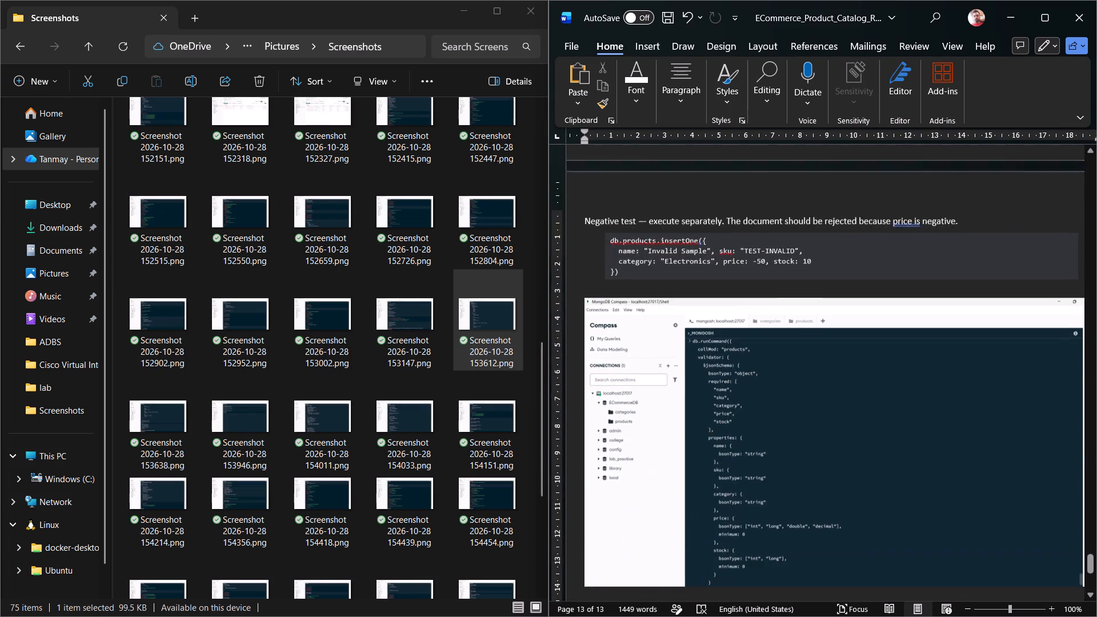
scroll(714, 295, down, 1)
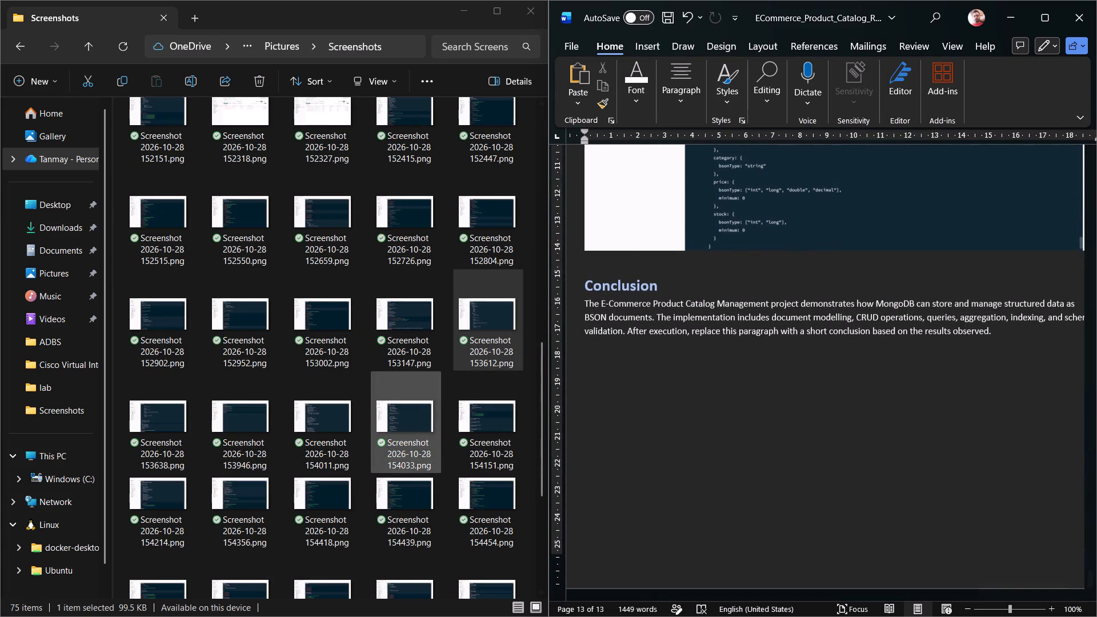
click(673, 265)
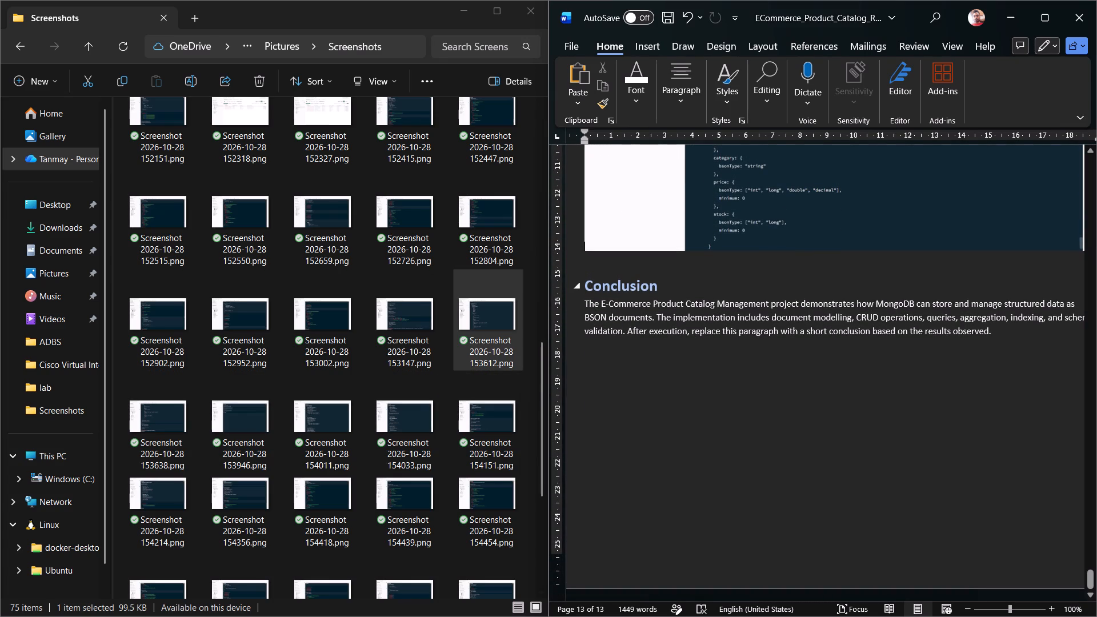
click(584, 286)
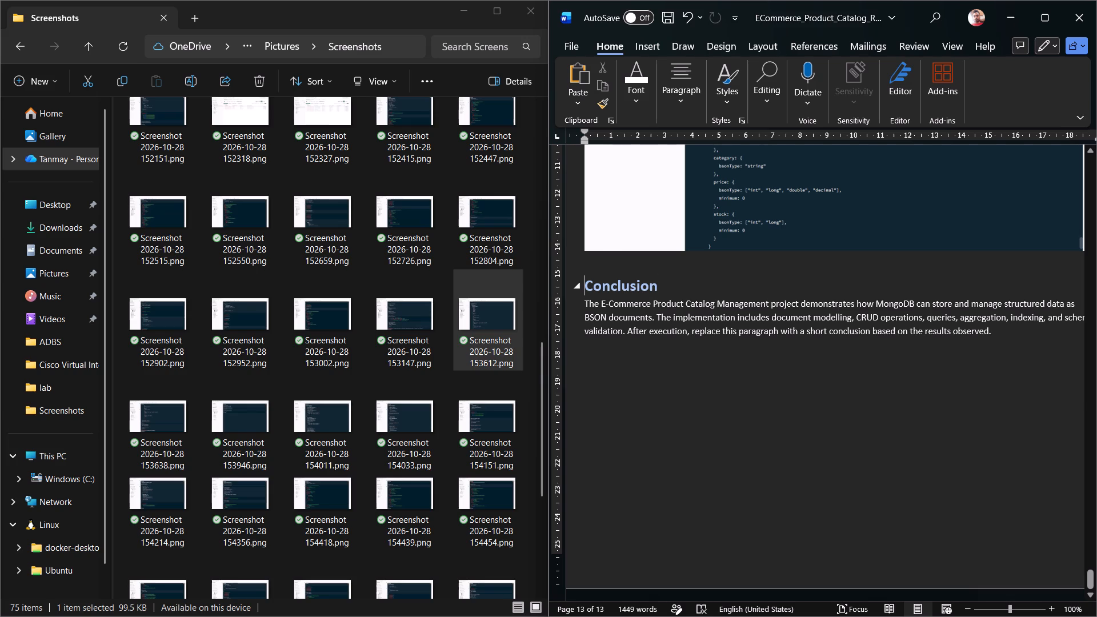
key(Return)
click(596, 279)
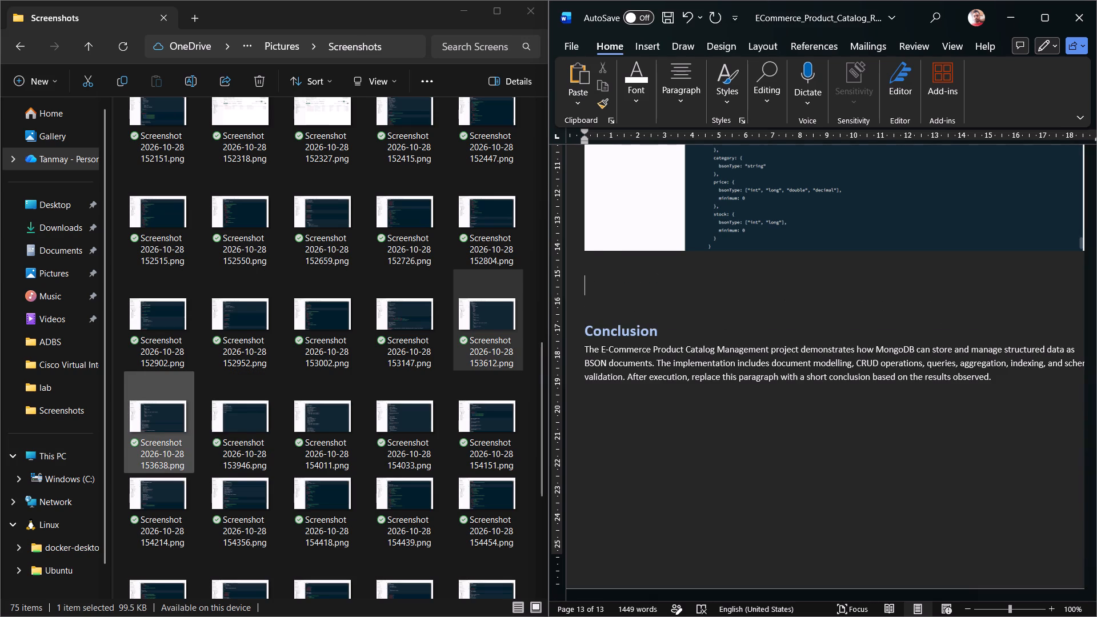
drag(154, 420, 629, 278)
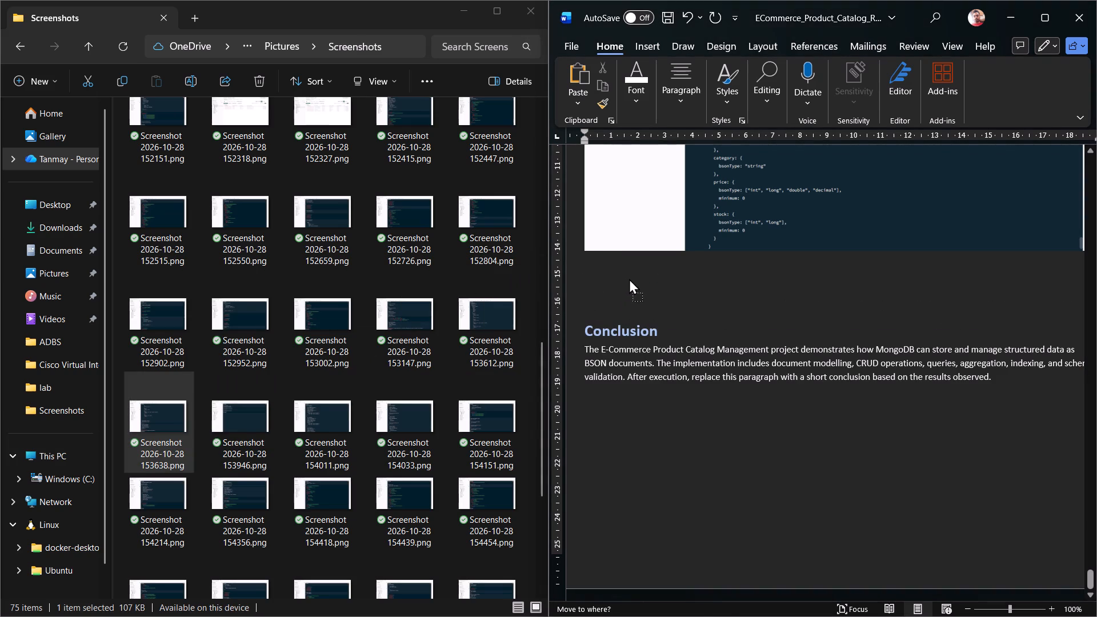
drag(629, 278, 628, 278)
scroll(682, 332, down, 4)
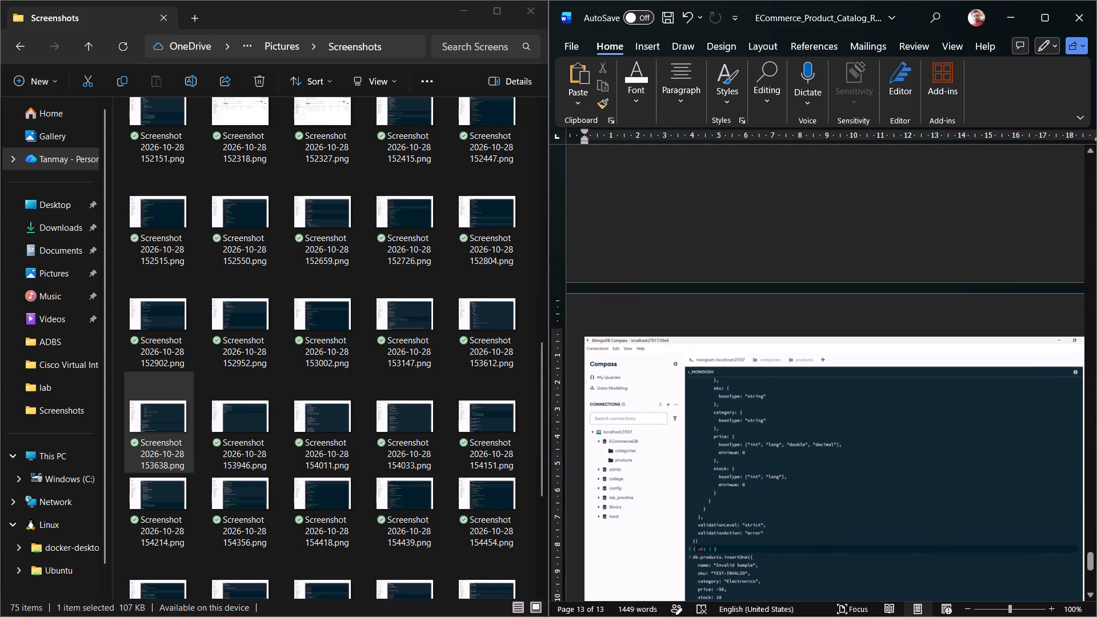
scroll(682, 332, down, 2)
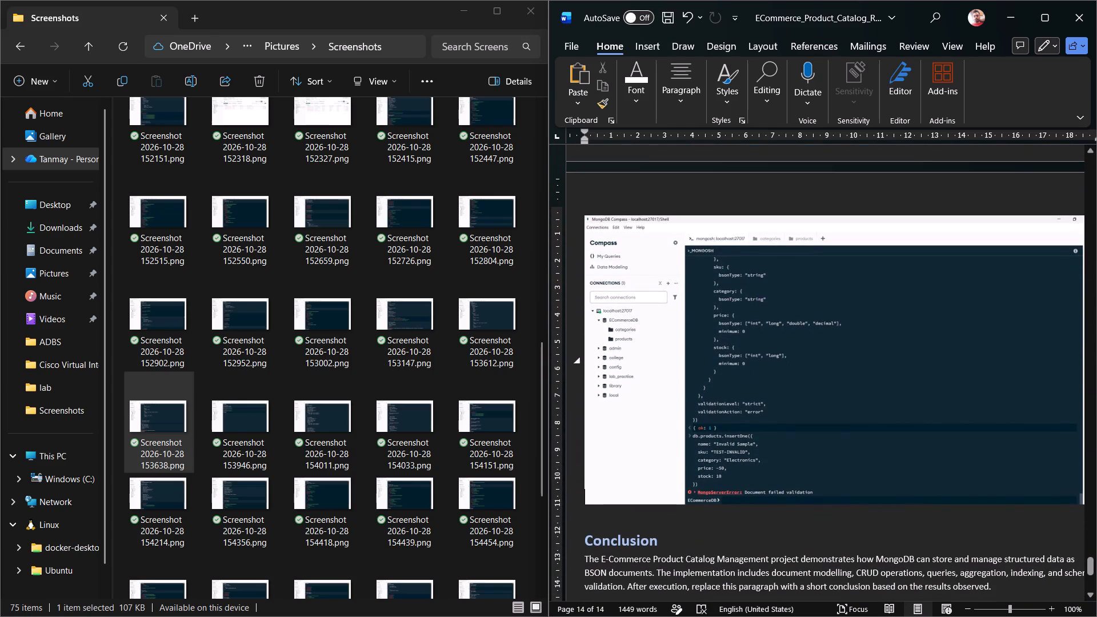
Maximize the E-Commerce report window to fill the screen.
scroll(682, 332, up, 1)
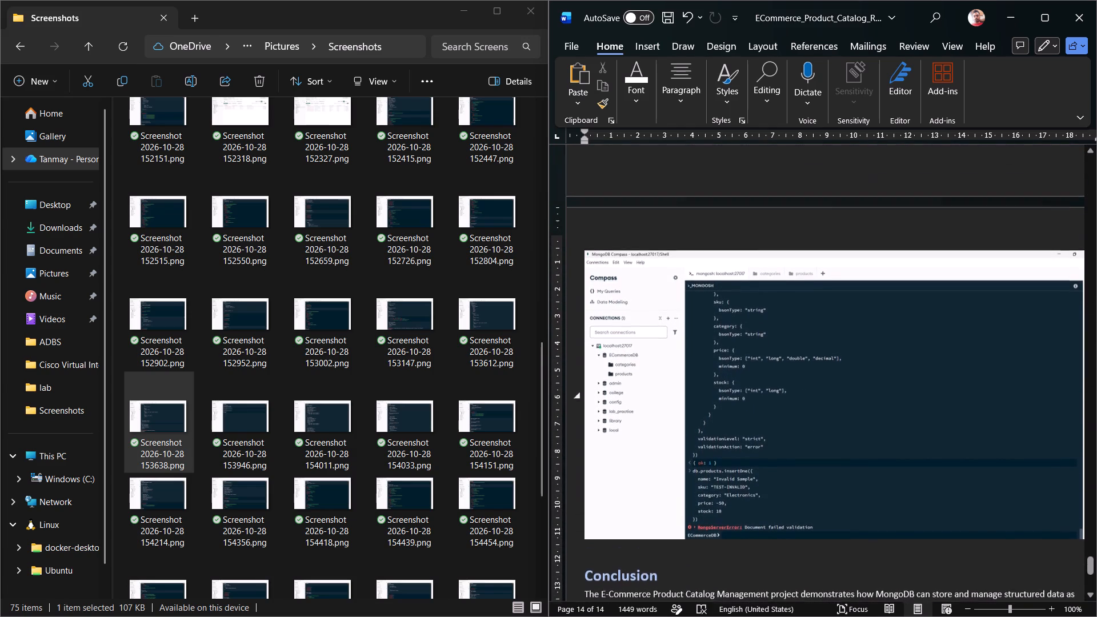
scroll(682, 332, up, 4)
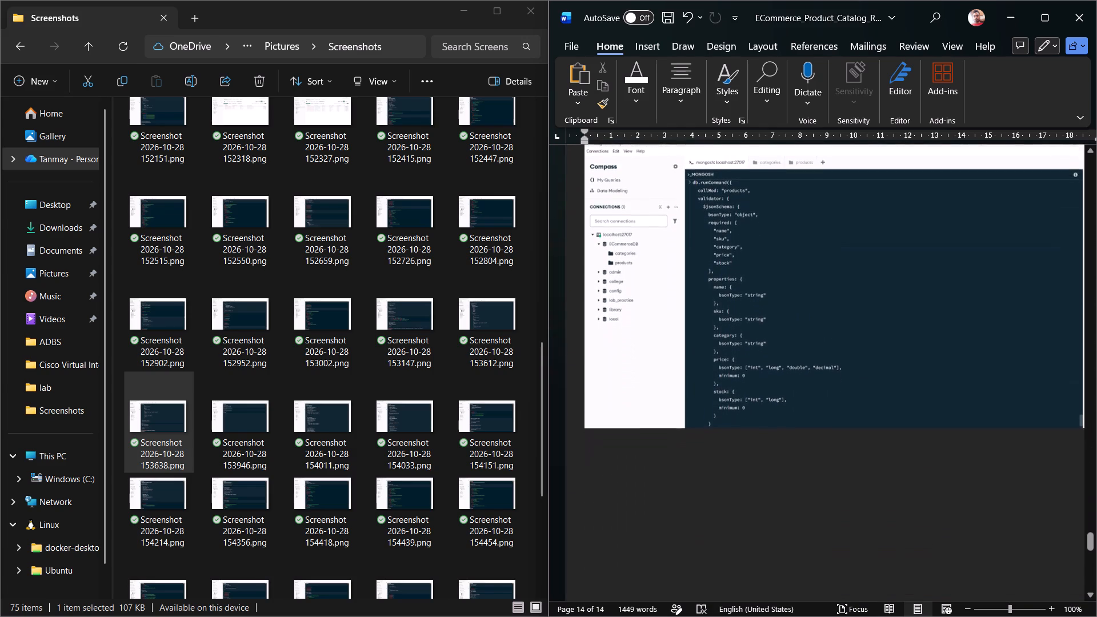
click(1043, 6)
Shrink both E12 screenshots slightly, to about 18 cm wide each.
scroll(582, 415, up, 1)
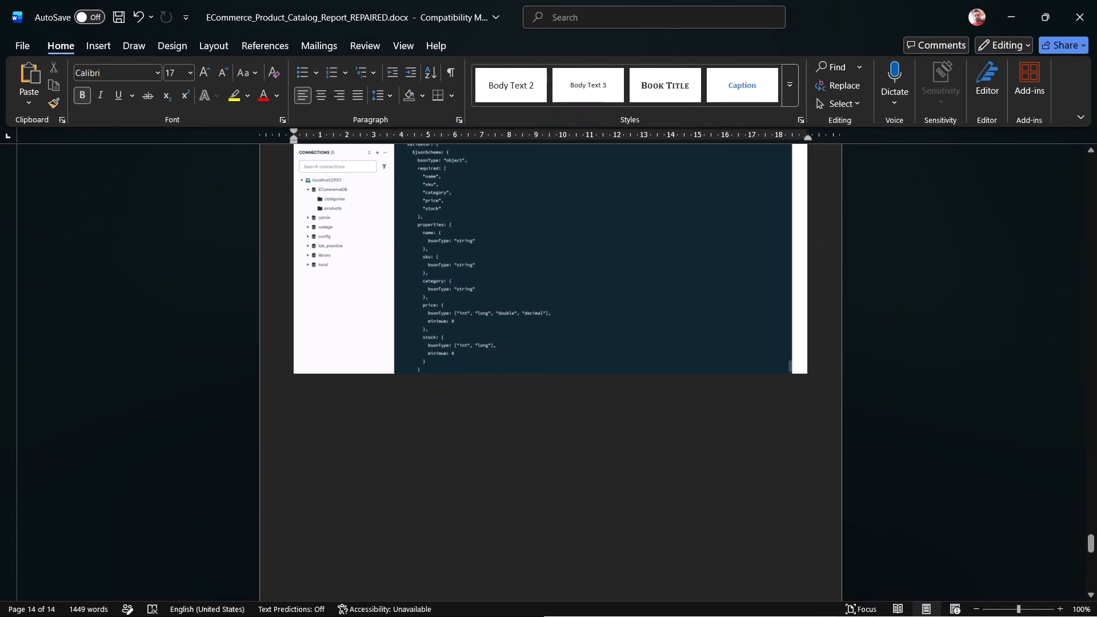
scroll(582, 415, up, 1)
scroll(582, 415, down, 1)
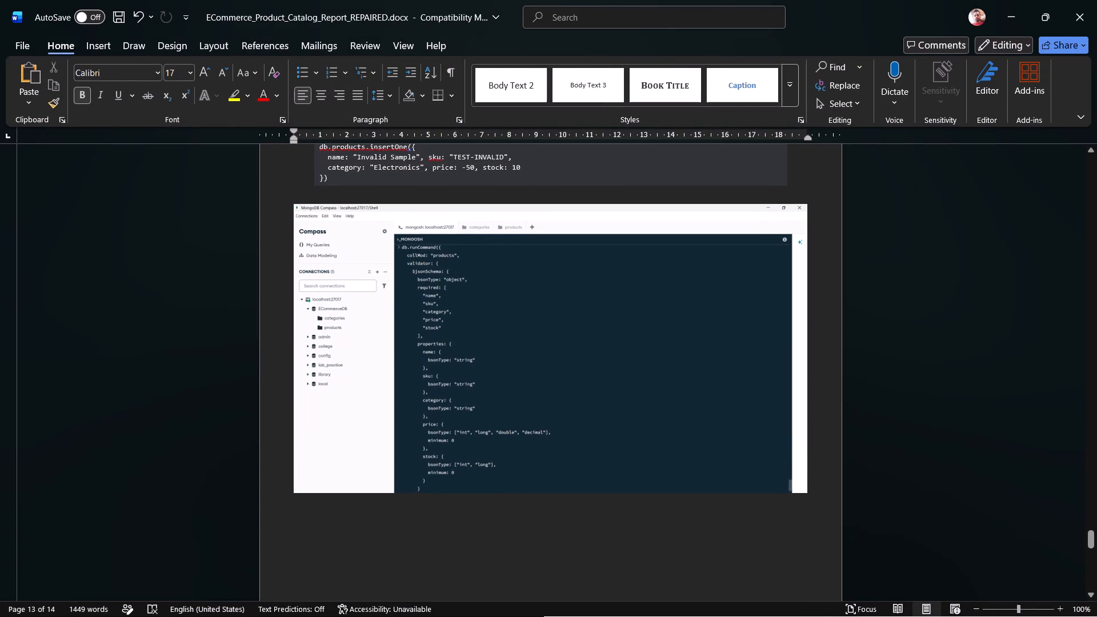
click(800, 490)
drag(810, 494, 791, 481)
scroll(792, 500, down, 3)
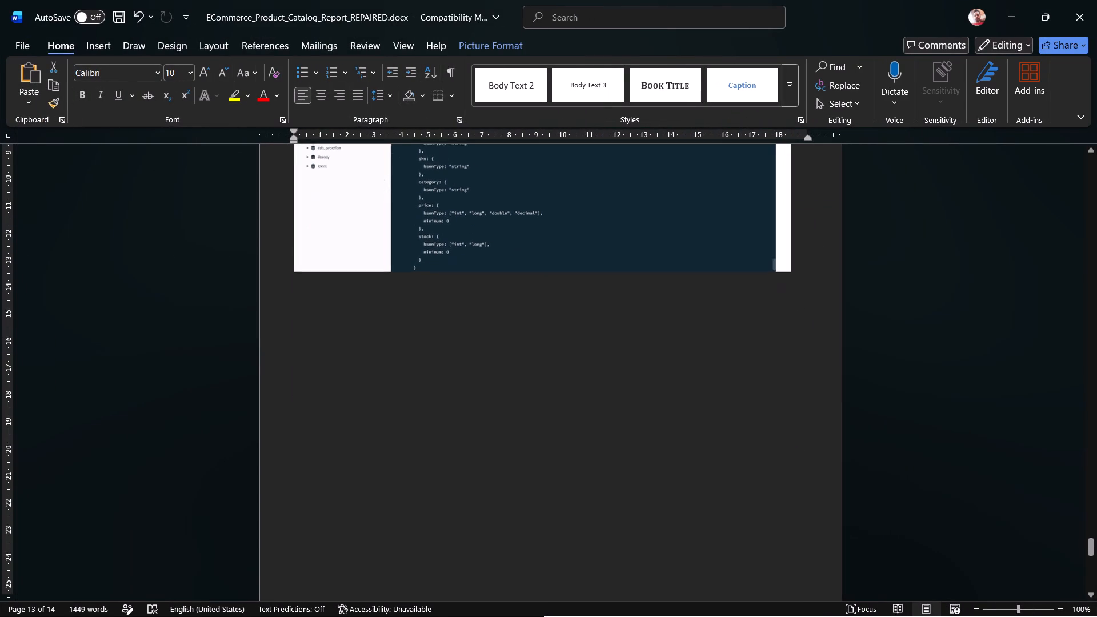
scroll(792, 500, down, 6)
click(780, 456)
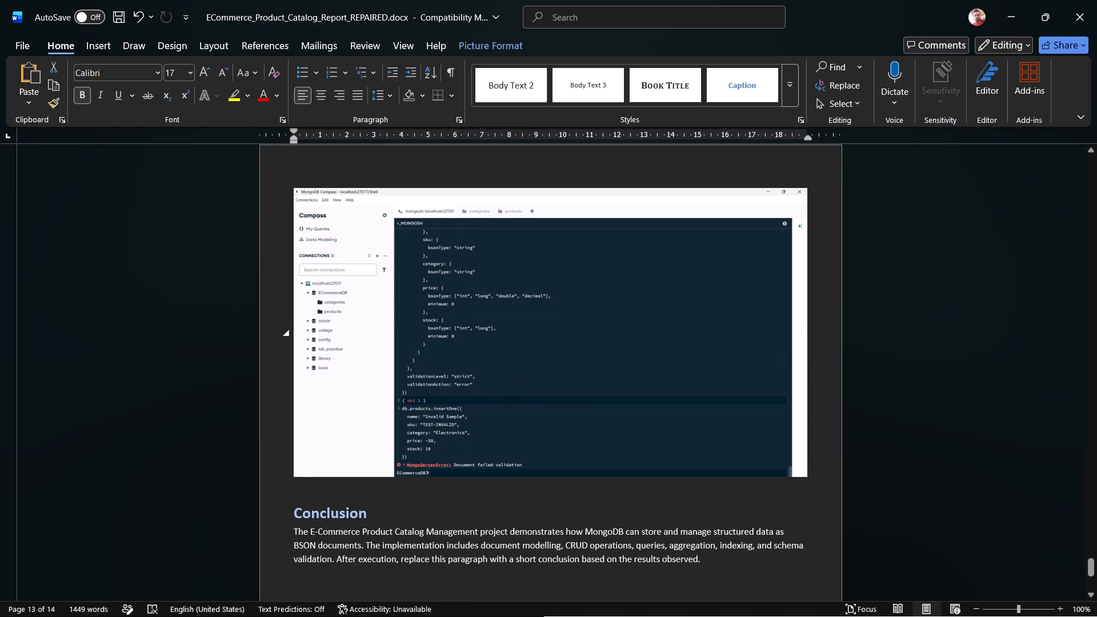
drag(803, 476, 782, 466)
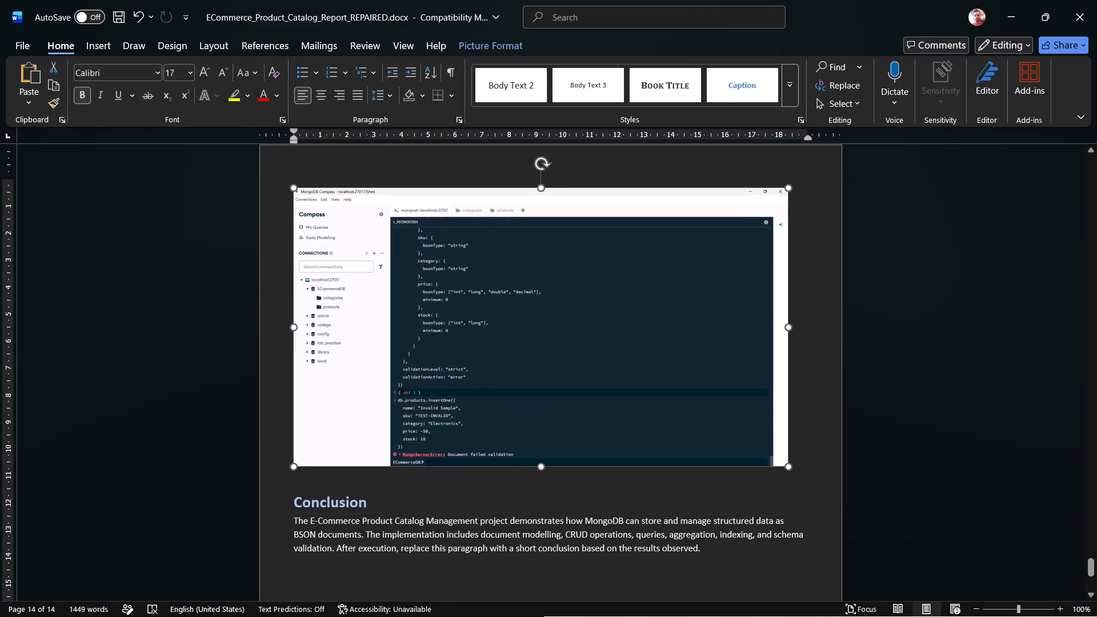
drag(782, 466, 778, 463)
Shrink the first E12 screenshot, below the negative test code, to about 17 cm wide.
scroll(778, 463, up, 6)
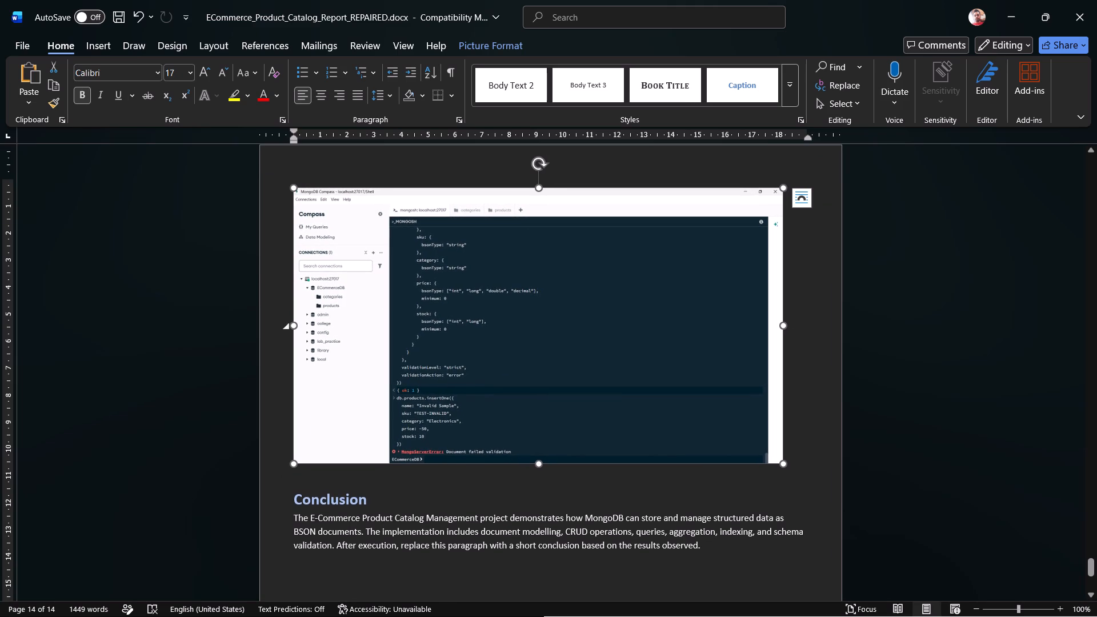
scroll(719, 340, up, 4)
click(944, 297)
scroll(944, 297, up, 3)
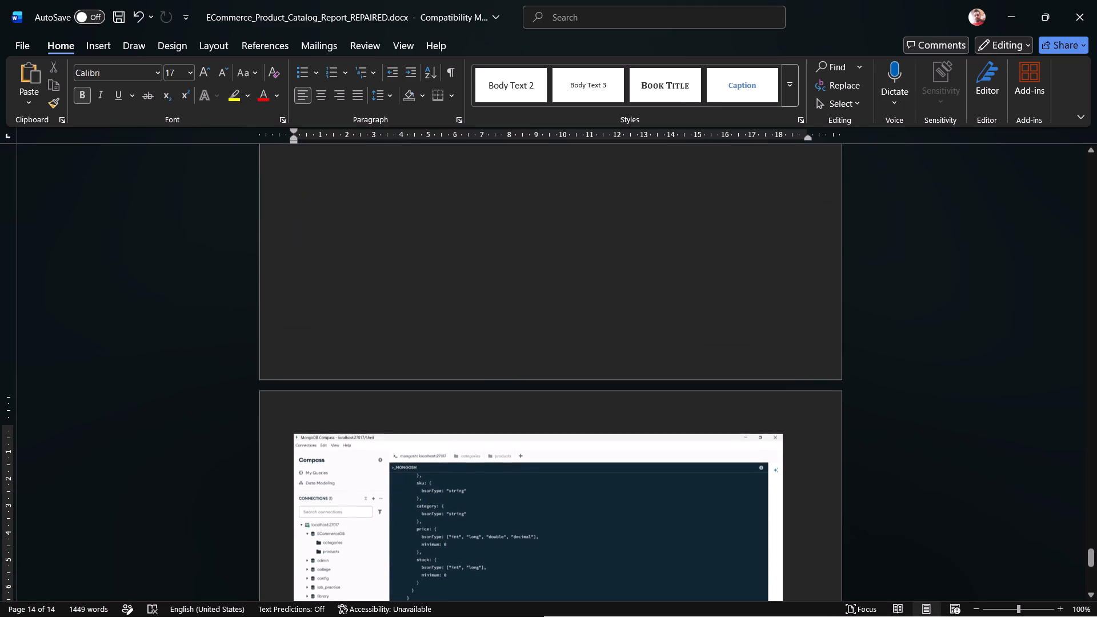
scroll(944, 297, up, 3)
click(780, 233)
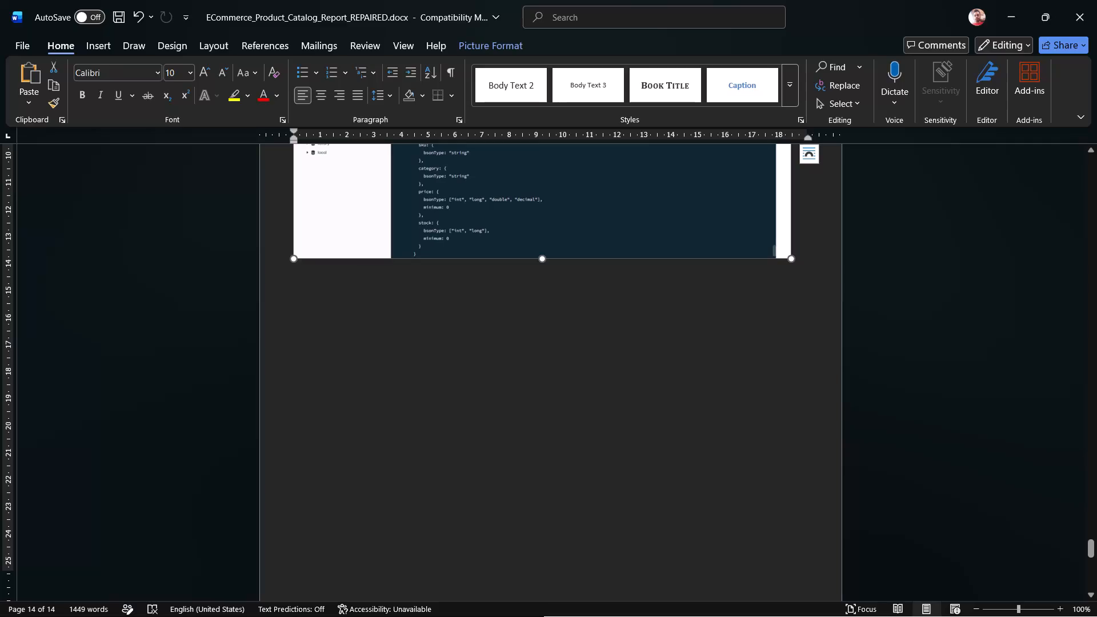
drag(791, 257, 741, 235)
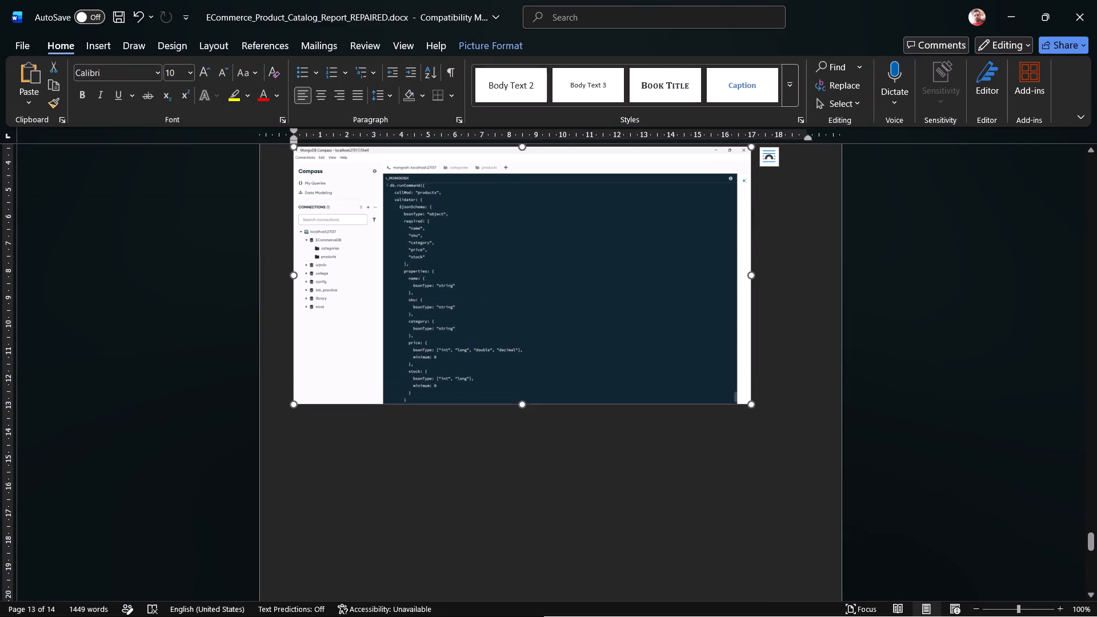
Shrink the second E12 screenshot, above the Conclusion heading, to about 10 cm wide so it fits on the first screenshot's page.
scroll(788, 330, down, 7)
click(766, 407)
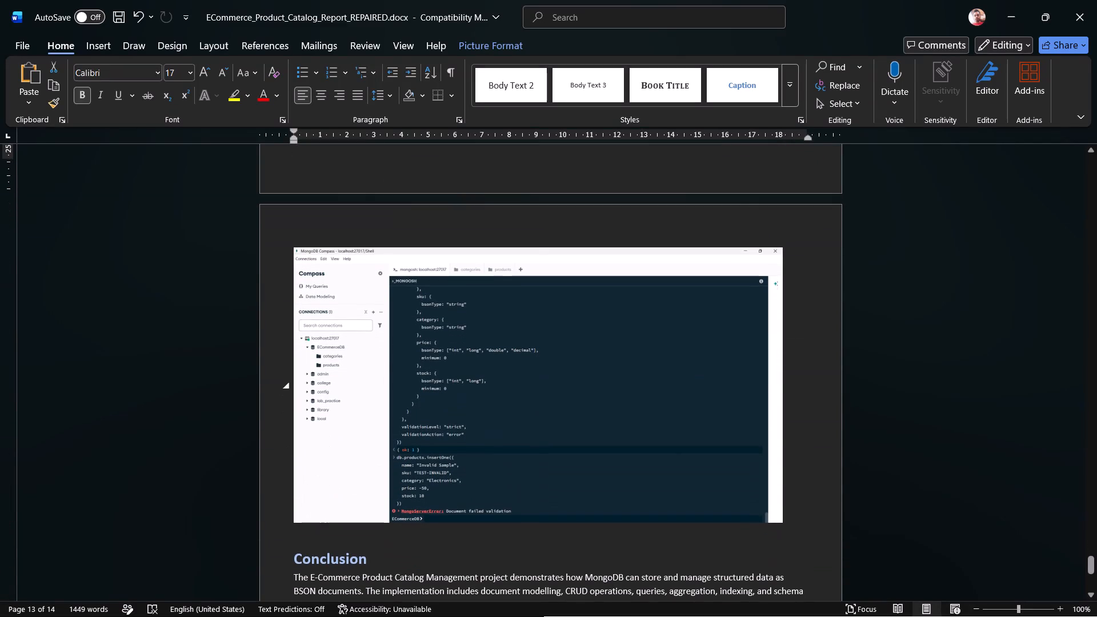
drag(783, 524, 721, 488)
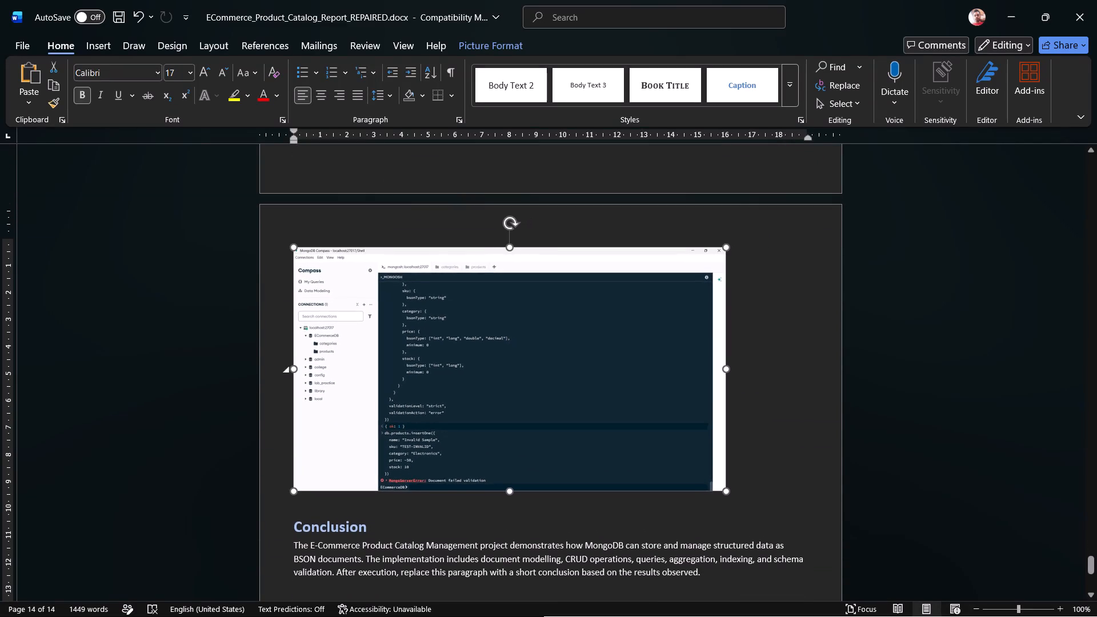
drag(721, 488, 689, 470)
drag(689, 470, 551, 392)
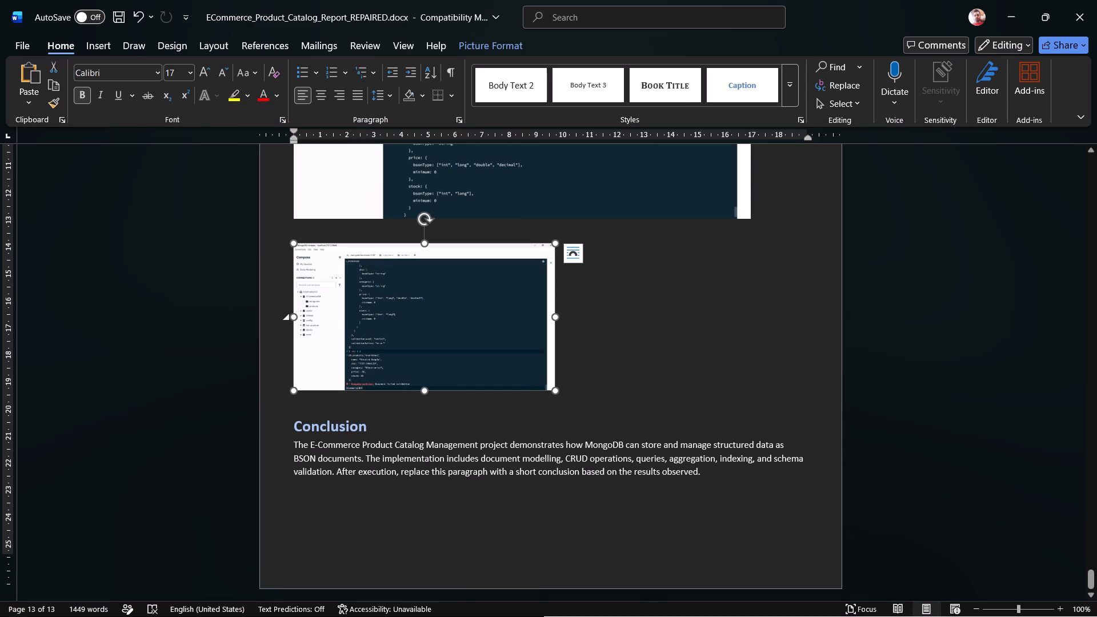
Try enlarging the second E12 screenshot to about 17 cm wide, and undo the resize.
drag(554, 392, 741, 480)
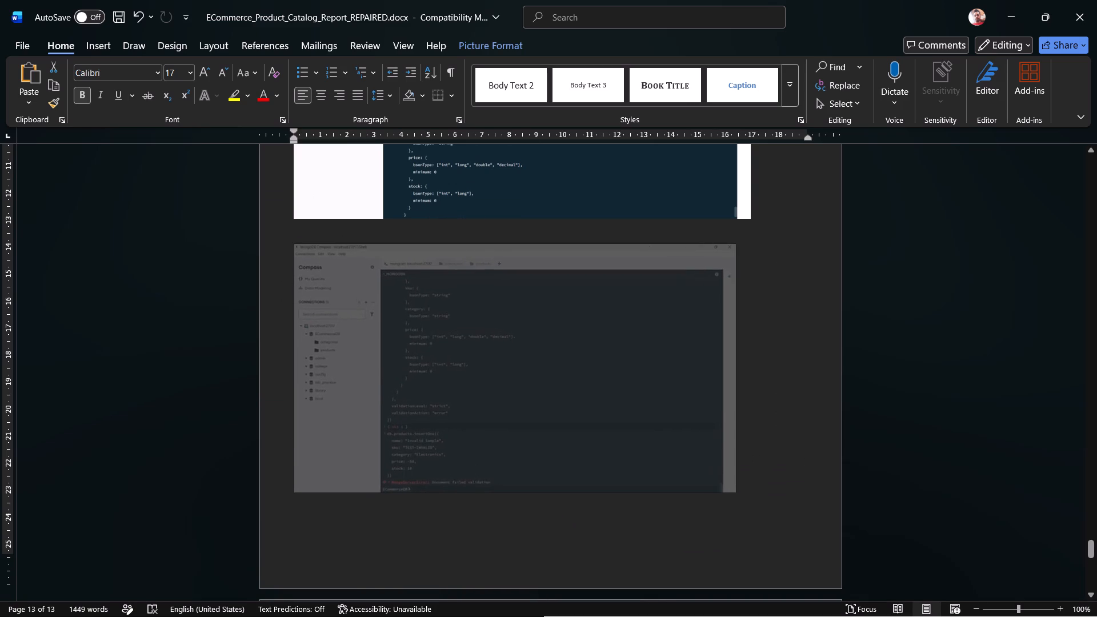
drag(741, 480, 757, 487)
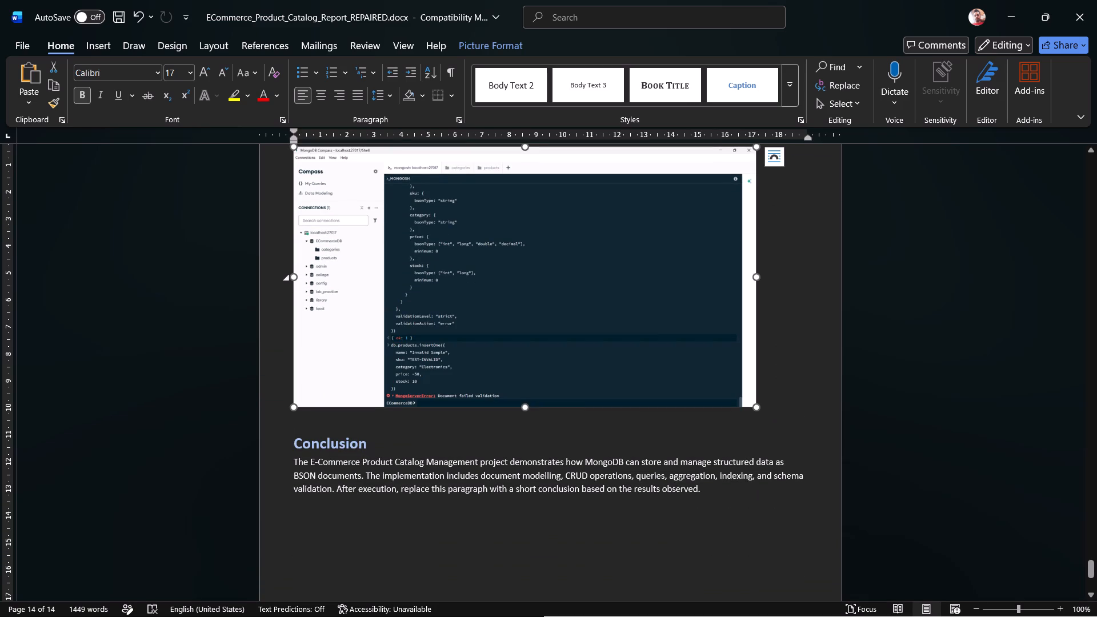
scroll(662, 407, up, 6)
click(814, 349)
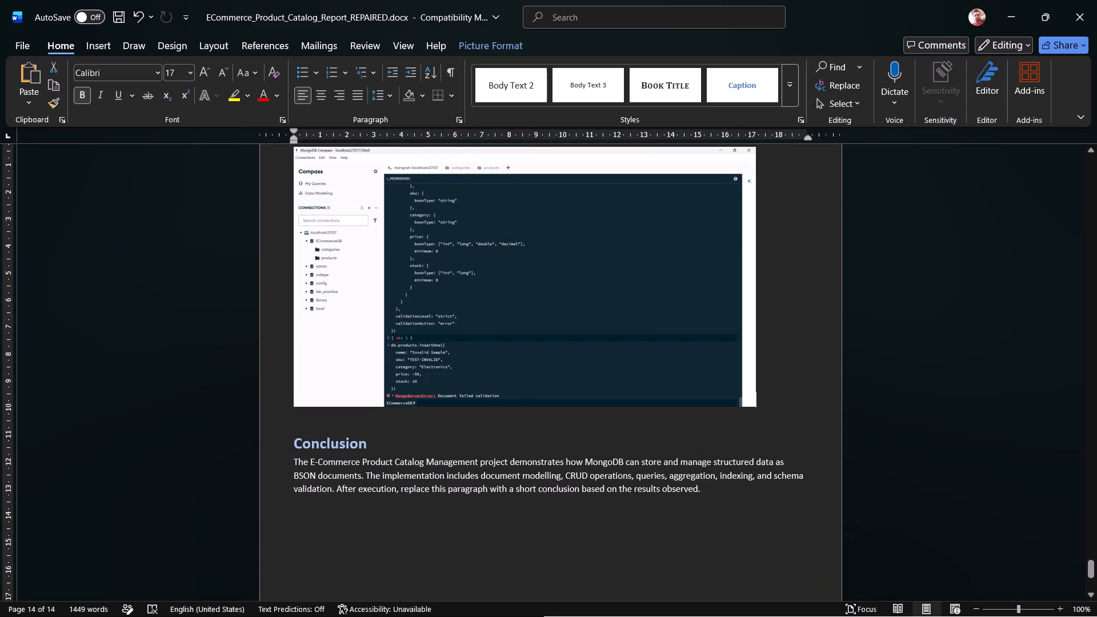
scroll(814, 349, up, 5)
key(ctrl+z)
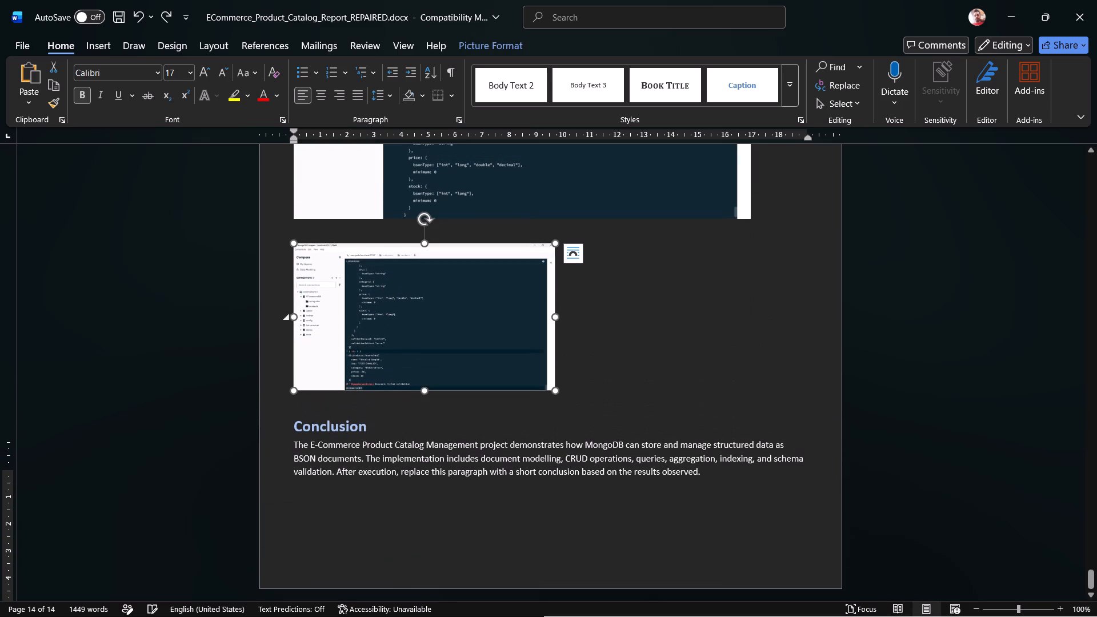
Remove the blank line between the two E12 screenshots above the Conclusion heading.
click(529, 225)
click(505, 229)
click(428, 239)
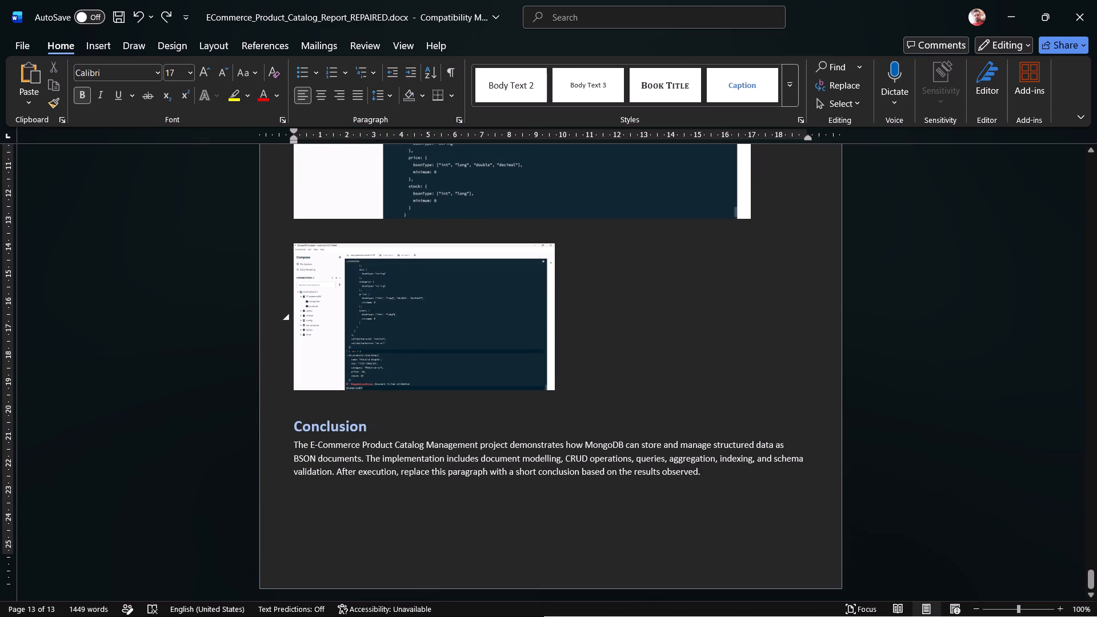
double_click(429, 227)
click(319, 239)
click(291, 250)
key(BackSpace)
Enlarge the second E12 screenshot, above the Conclusion heading, to the full text width of about 19 cm.
click(546, 355)
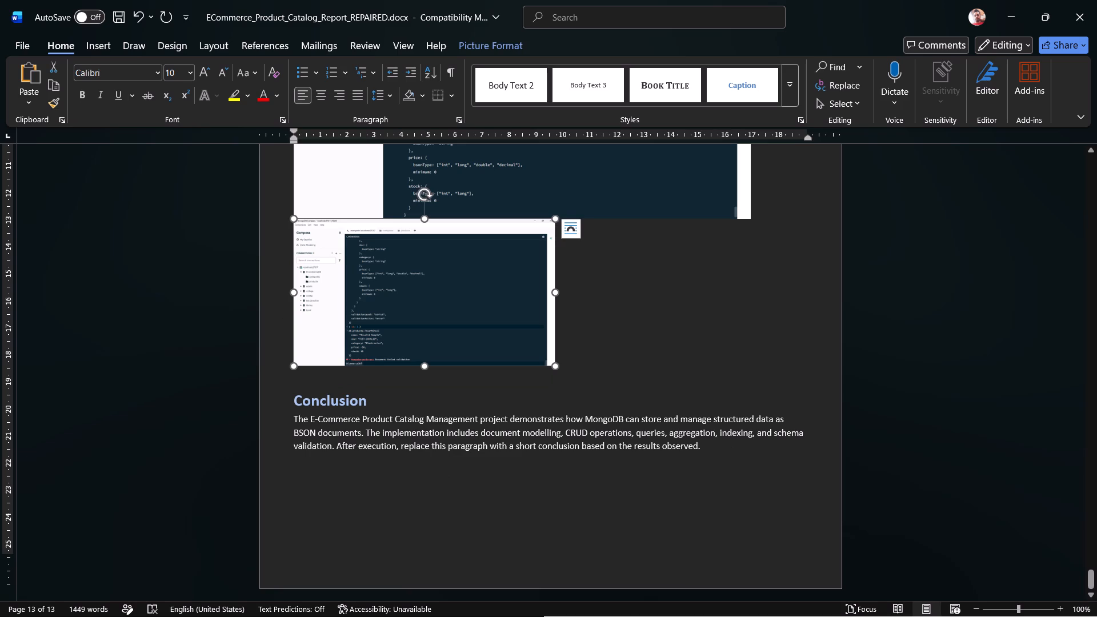
drag(554, 364, 746, 451)
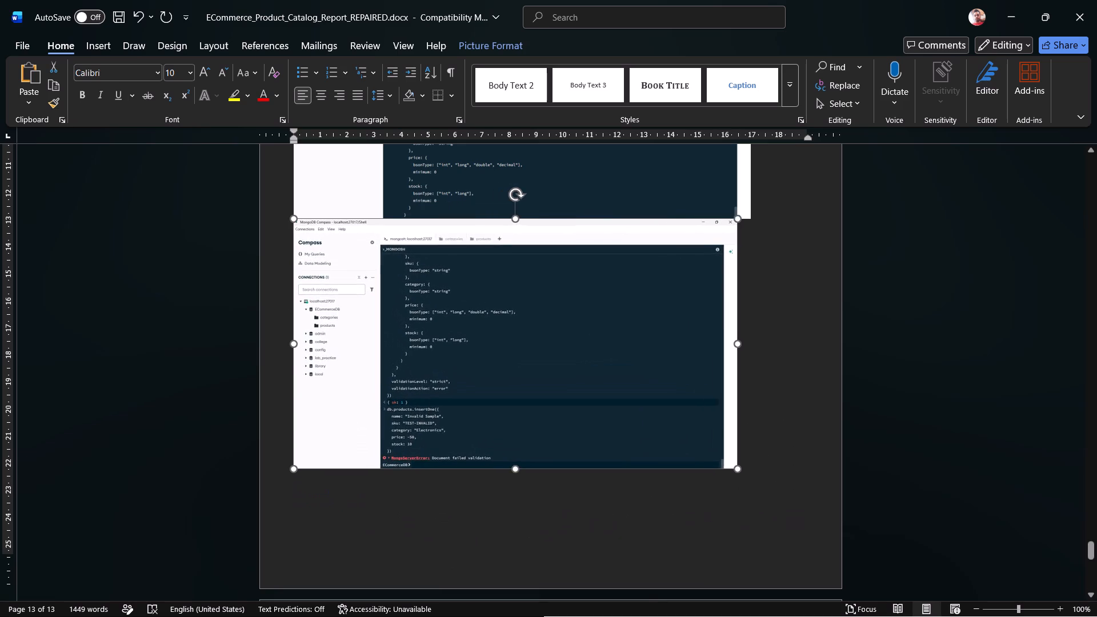
drag(746, 451, 750, 455)
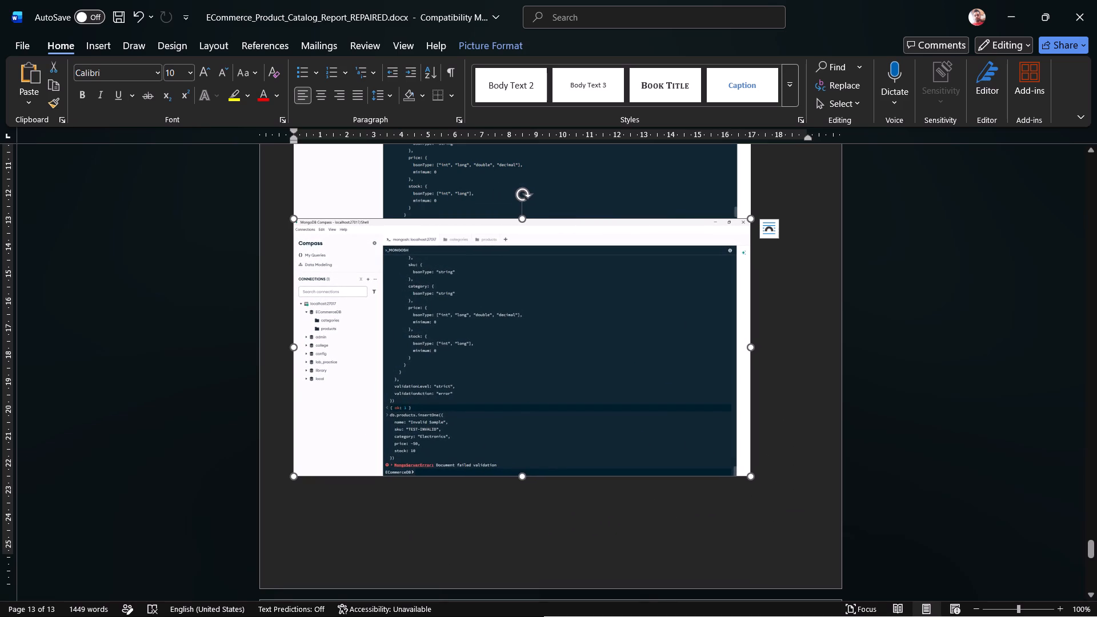
drag(750, 476, 774, 490)
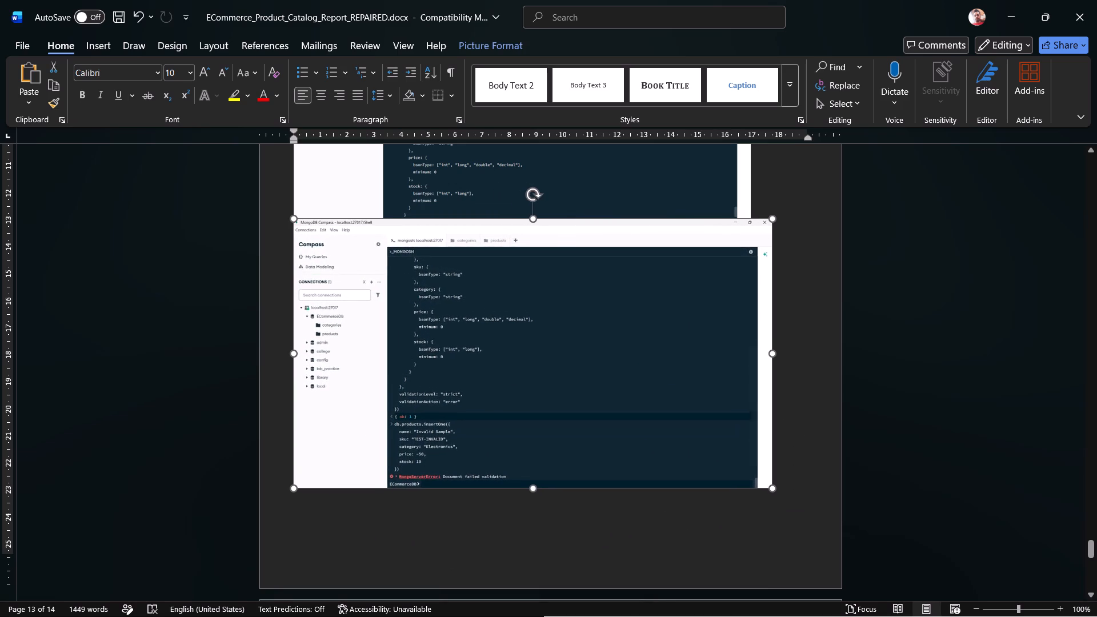
drag(774, 490, 796, 508)
Enlarge the first E12 screenshot, below the negative test code, to about 19 cm wide to match the second one.
click(707, 186)
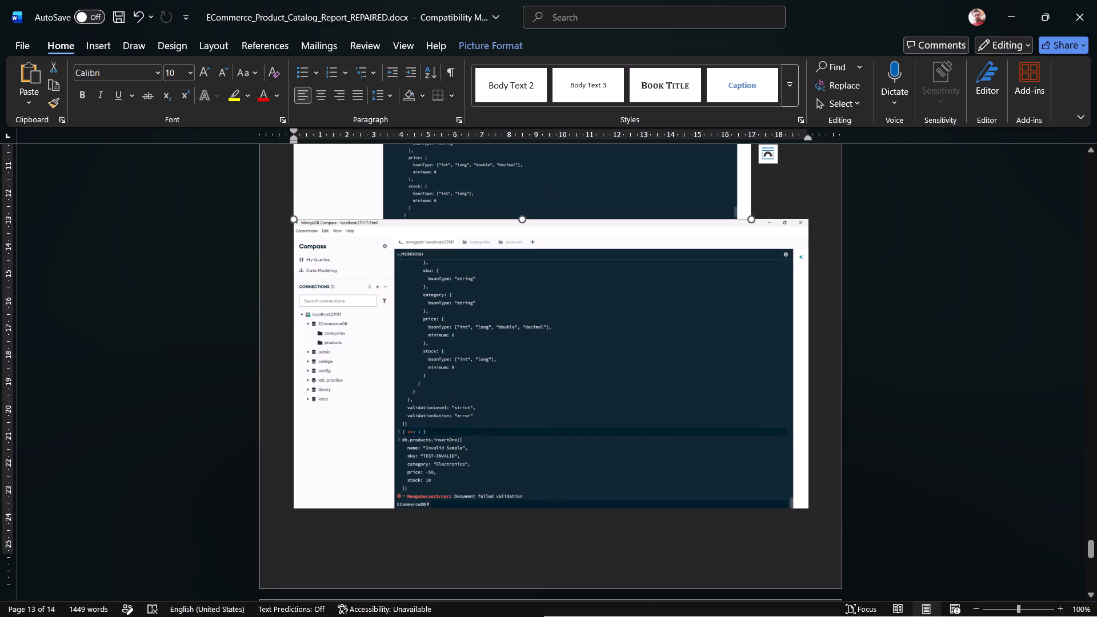
drag(751, 219, 807, 237)
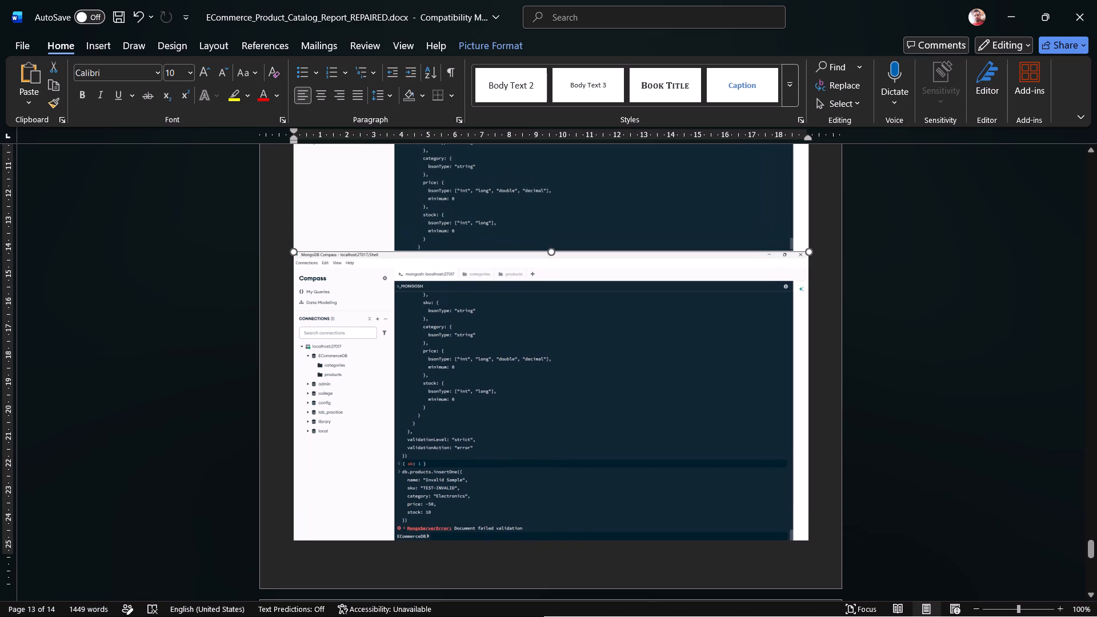
drag(807, 237, 806, 237)
scroll(806, 353, up, 2)
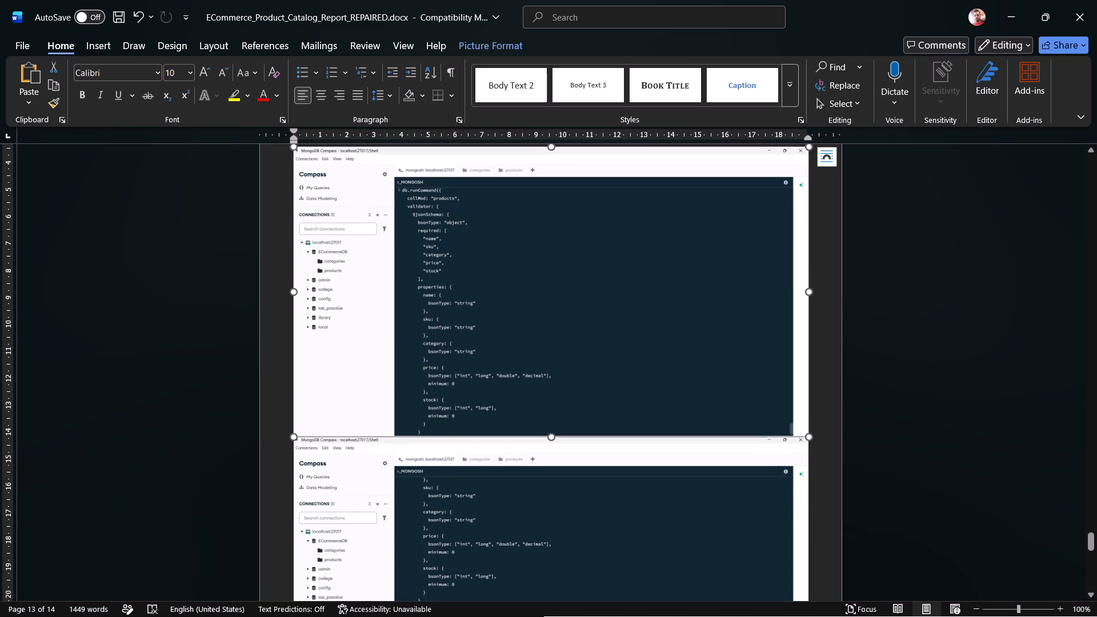
scroll(806, 353, up, 1)
scroll(567, 352, up, 3)
click(911, 304)
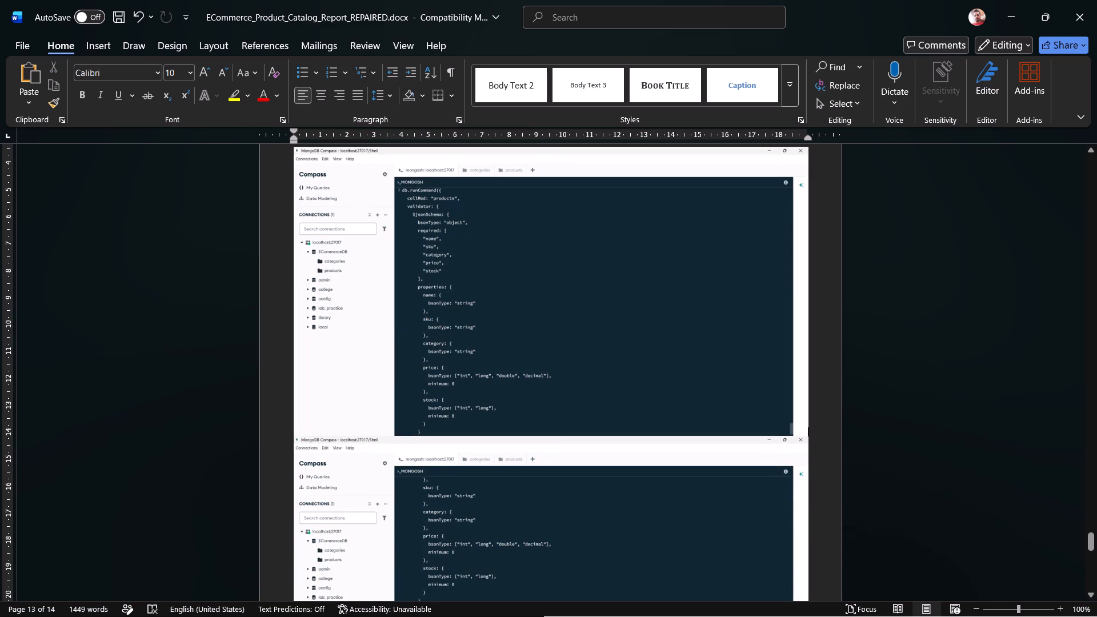
Review the page layout from the Conclusion back through the E12 screenshots to the 6. Schema Validation section.
scroll(654, 279, up, 2)
scroll(654, 279, down, 6)
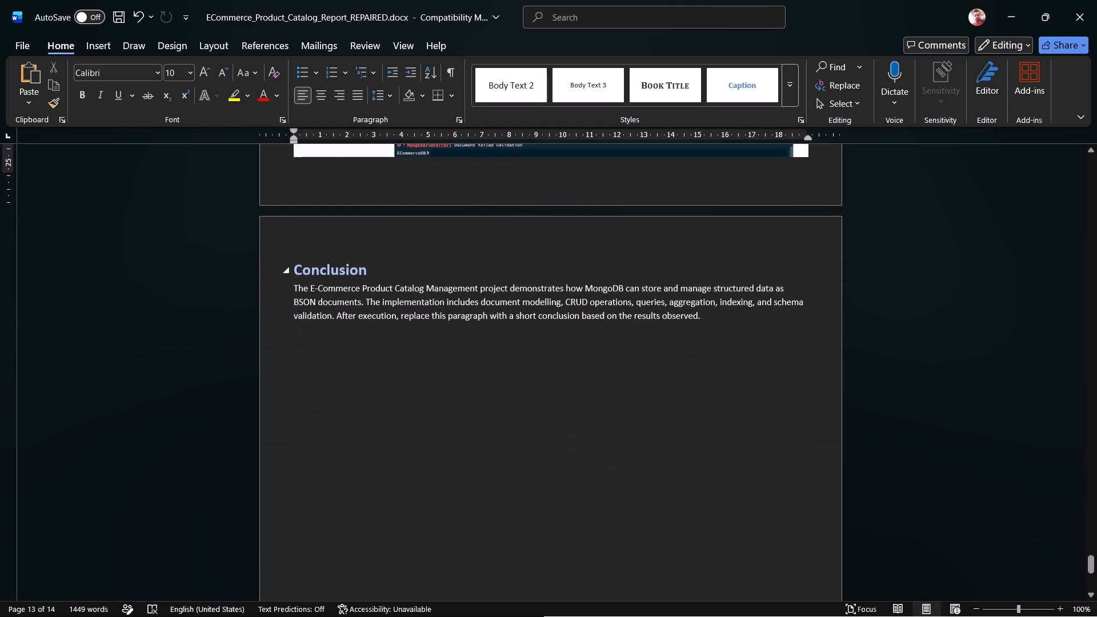
scroll(654, 279, down, 6)
scroll(654, 279, up, 4)
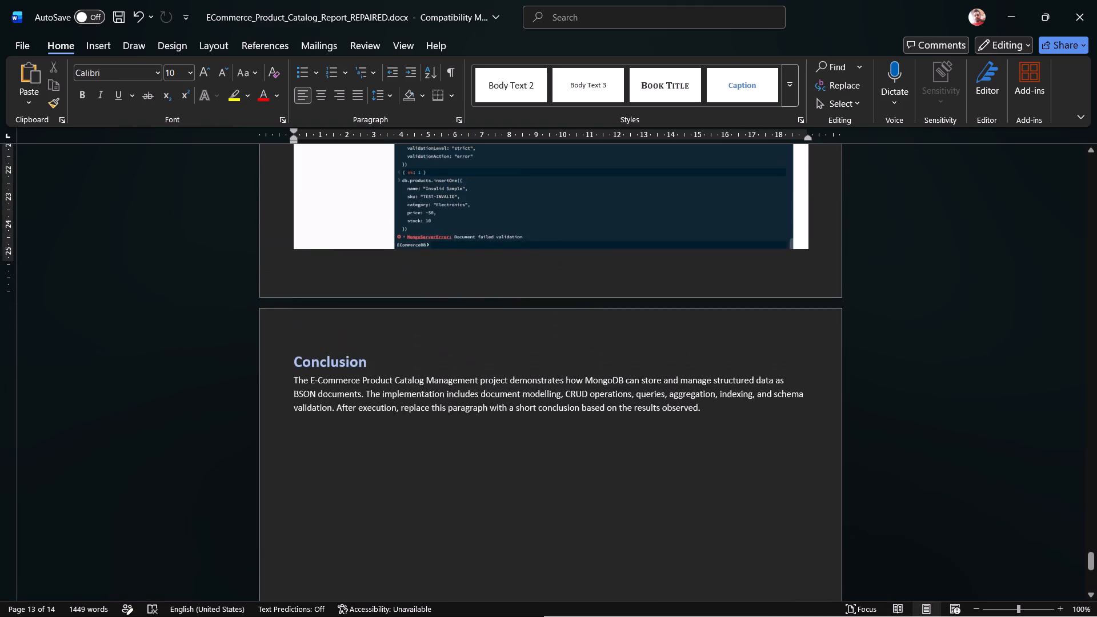
scroll(654, 279, down, 1)
click(522, 374)
scroll(522, 374, up, 3)
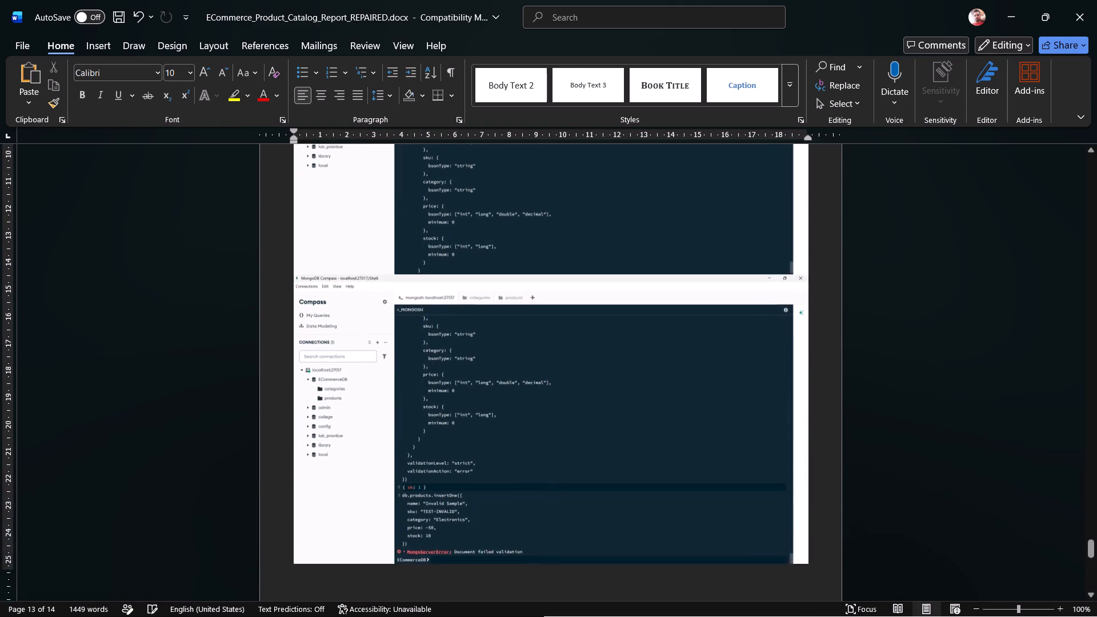
scroll(522, 374, up, 5)
scroll(522, 374, down, 1)
scroll(522, 374, up, 1)
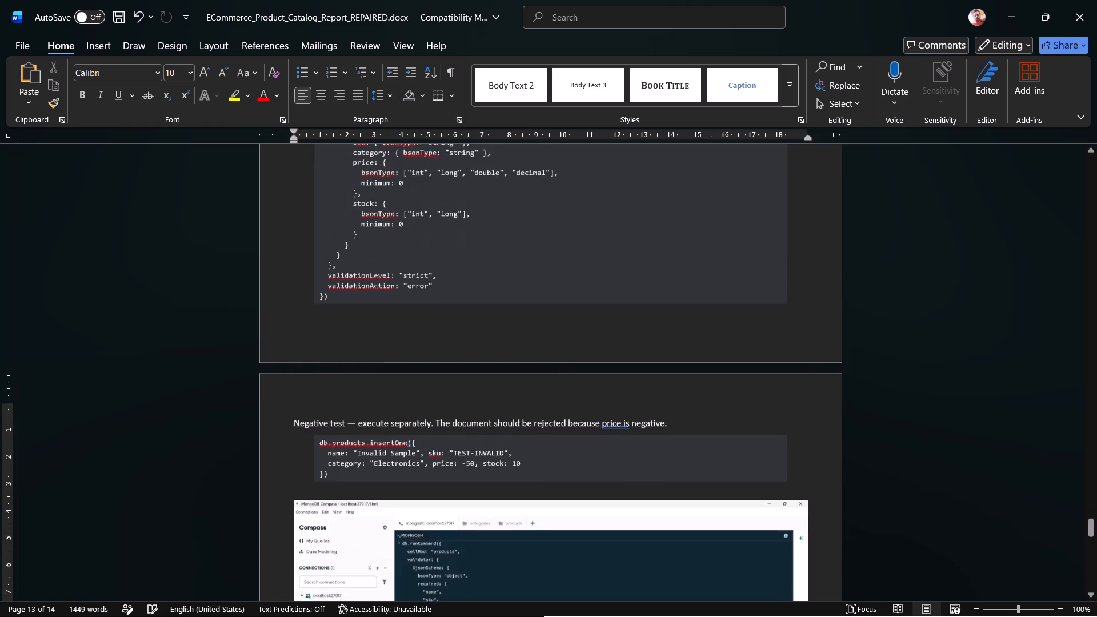
scroll(522, 374, up, 2)
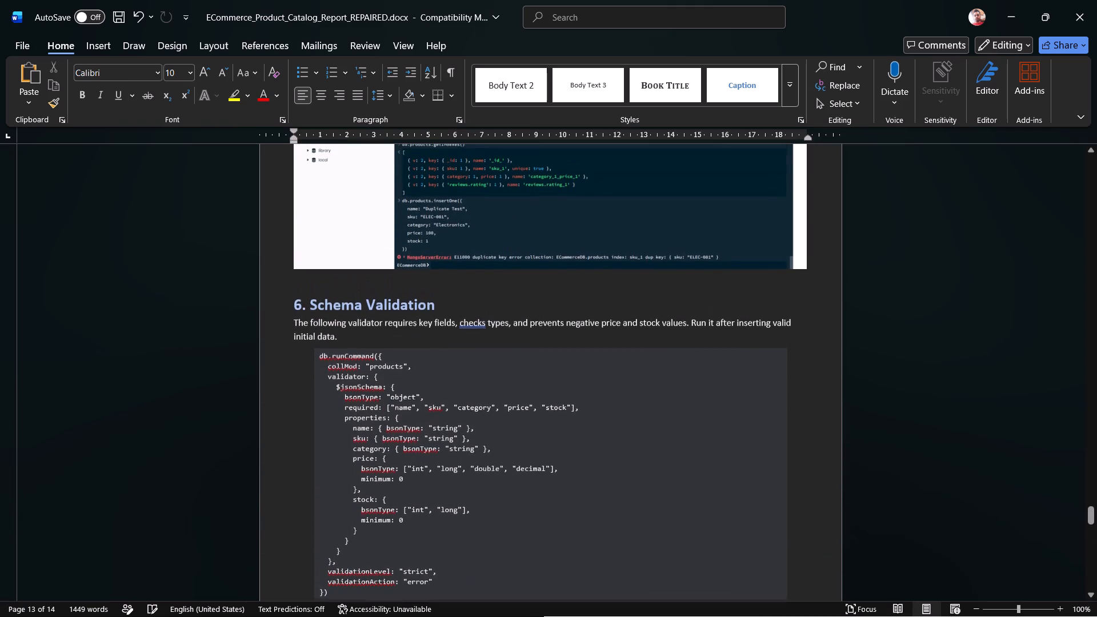
scroll(394, 349, down, 3)
scroll(329, 427, up, 1)
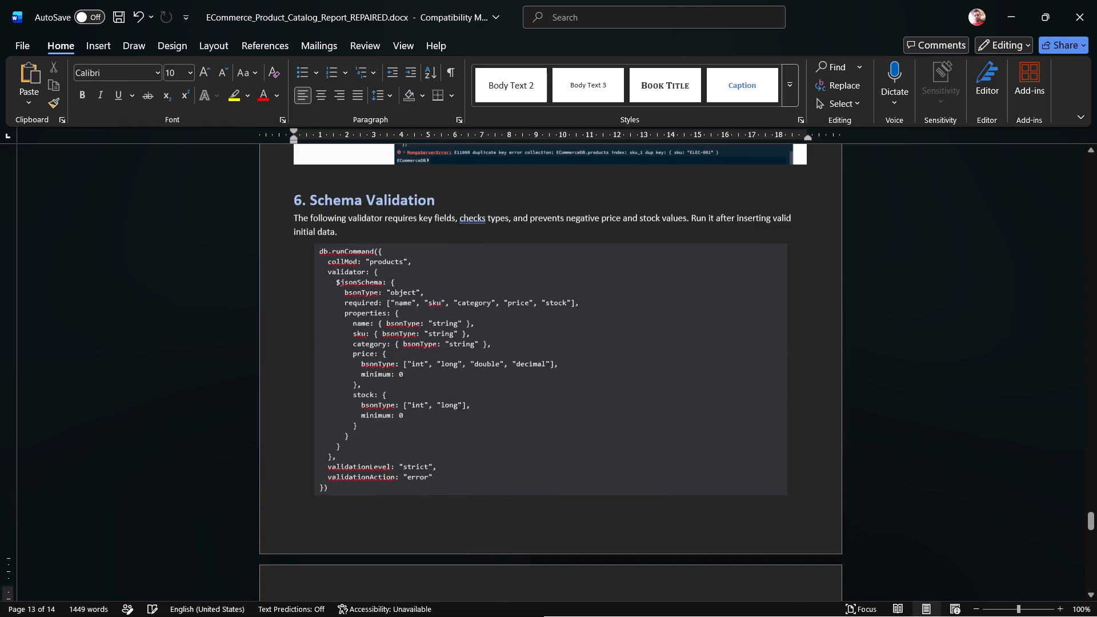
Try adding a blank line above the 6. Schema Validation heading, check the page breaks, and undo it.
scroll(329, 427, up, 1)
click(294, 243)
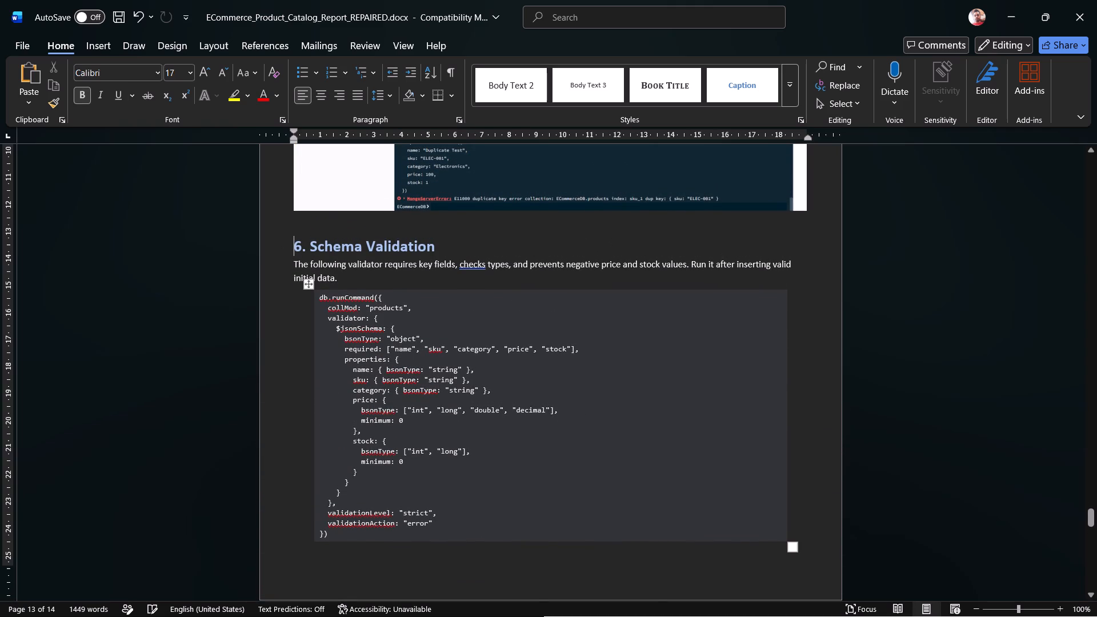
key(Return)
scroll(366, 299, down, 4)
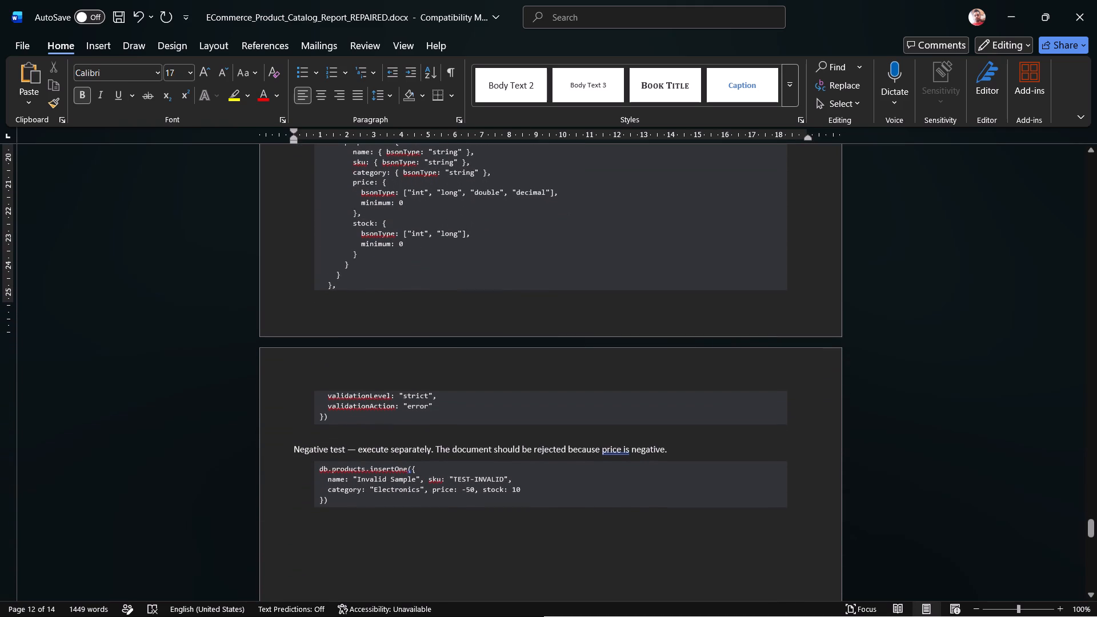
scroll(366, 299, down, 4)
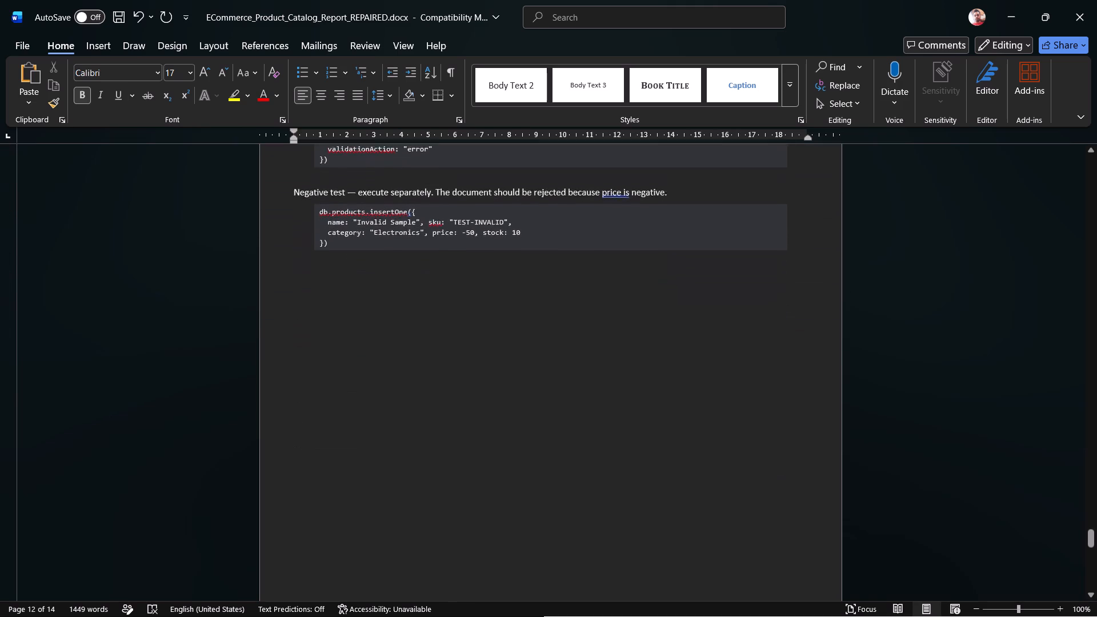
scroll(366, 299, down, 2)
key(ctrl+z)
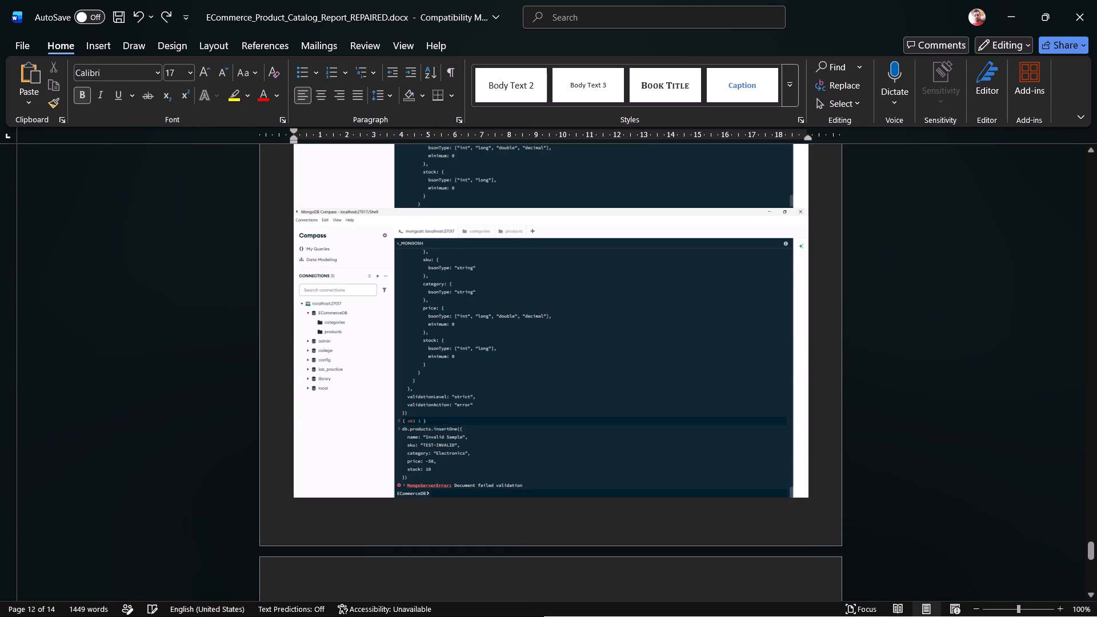
Review the E-Commerce report from its last pages to the cover page, Abstract and opening sections.
scroll(366, 299, up, 3)
scroll(366, 299, down, 3)
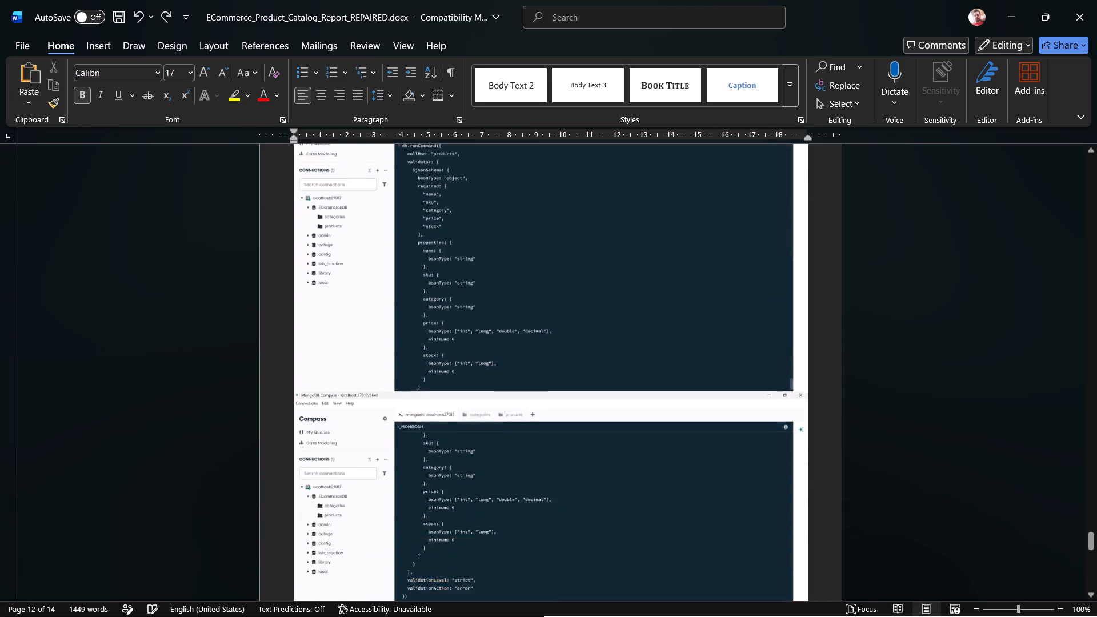
scroll(366, 299, down, 3)
scroll(366, 299, up, 17)
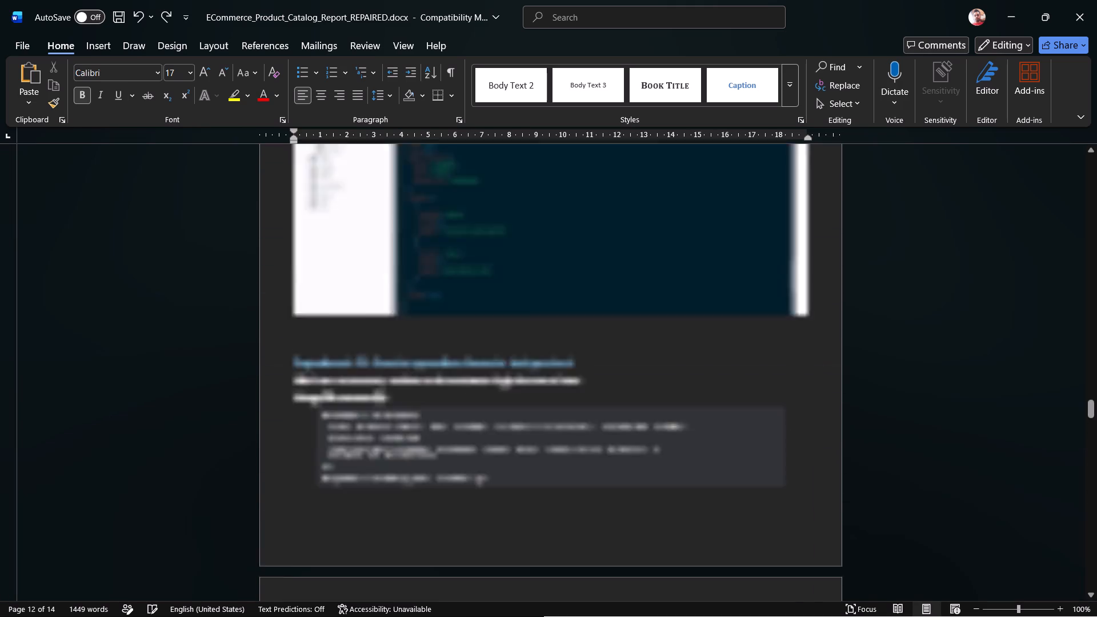
scroll(366, 299, up, 12)
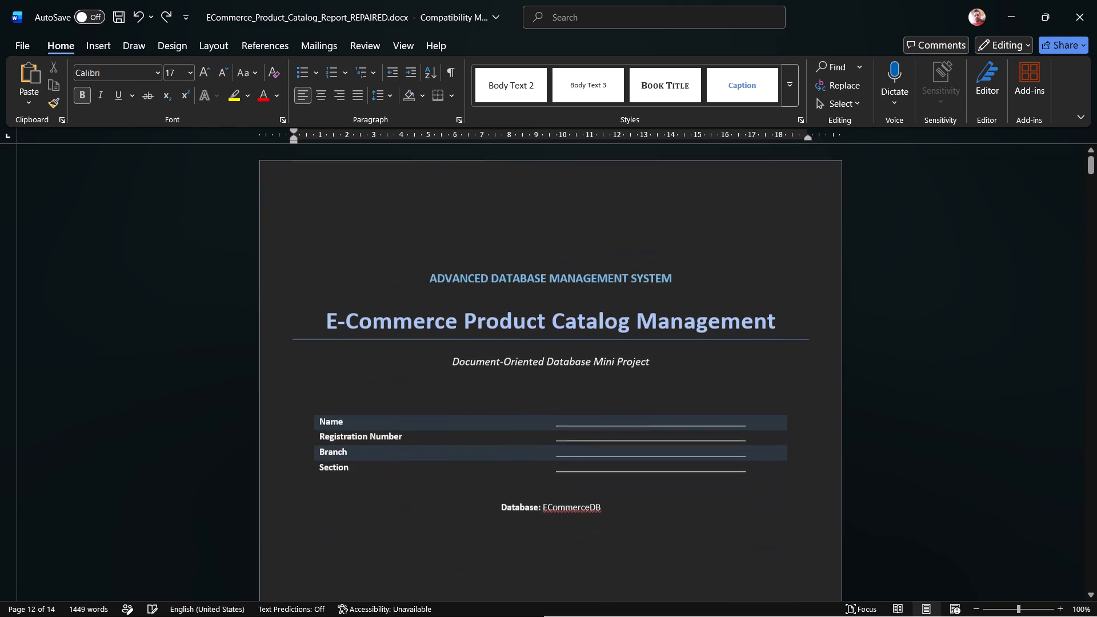
scroll(366, 299, down, 2)
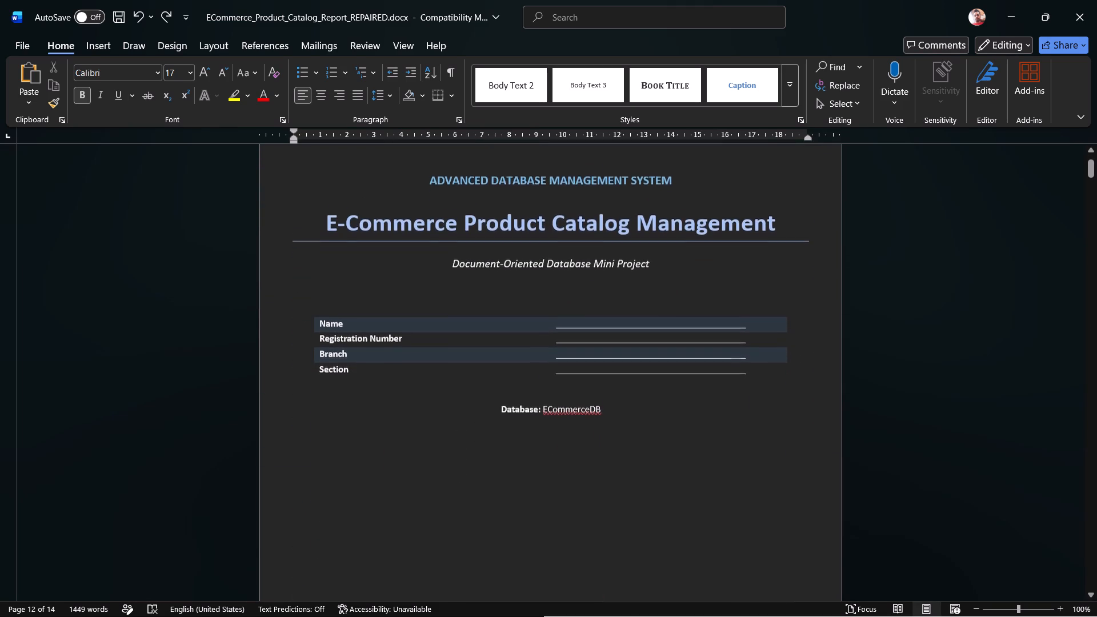
scroll(366, 299, down, 1)
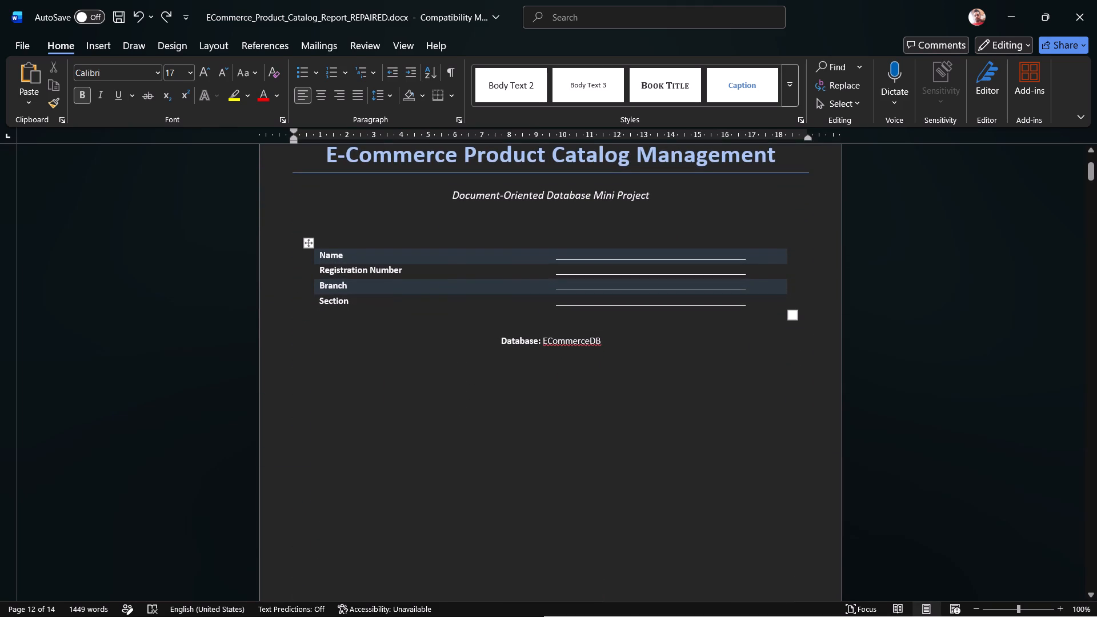
scroll(501, 433, up, 2)
scroll(501, 433, down, 1)
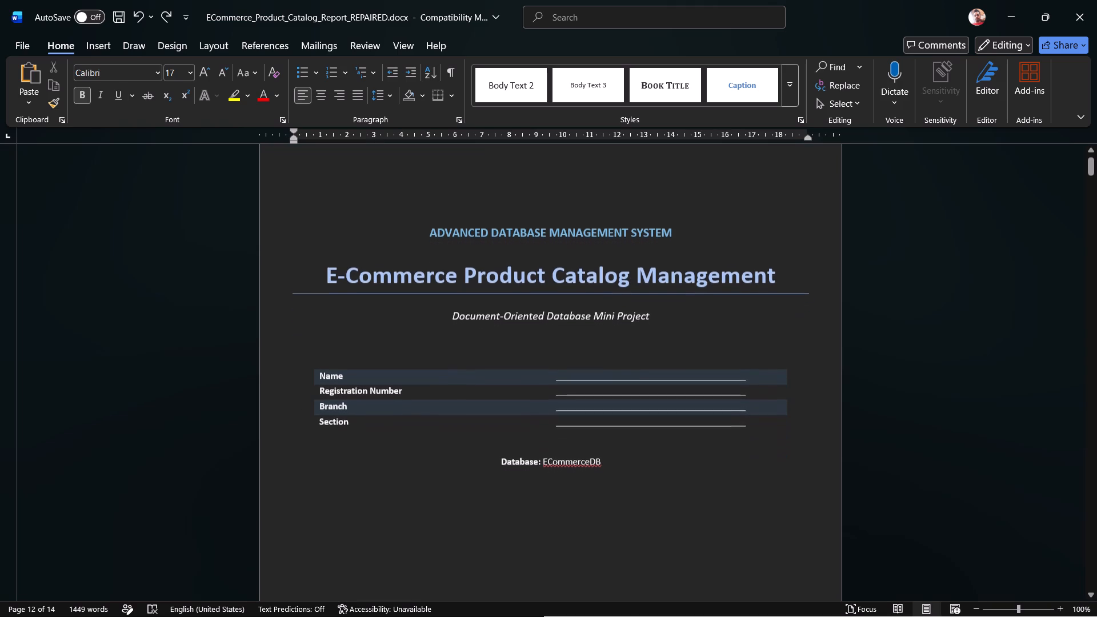
scroll(501, 433, down, 7)
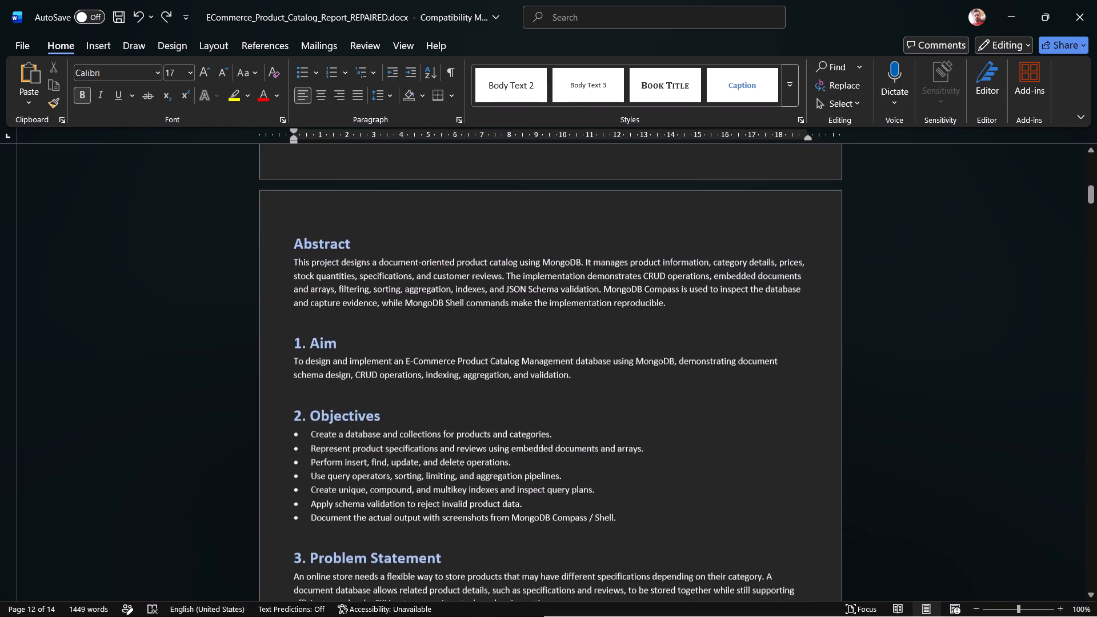
scroll(501, 433, down, 4)
Save the E-Commerce report.
key(ctrl+s)
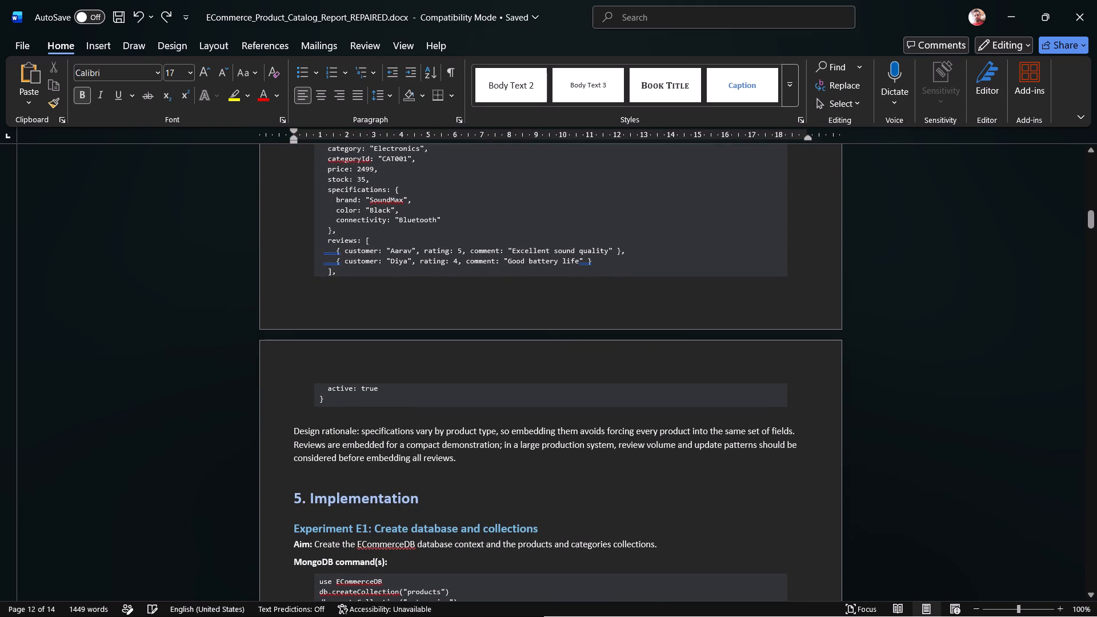
key(ctrl+s)
Switch to the Screenshots folder in File Explorer at full-screen size and view Screenshot 2026-10-28 153946.png.
click(1013, 11)
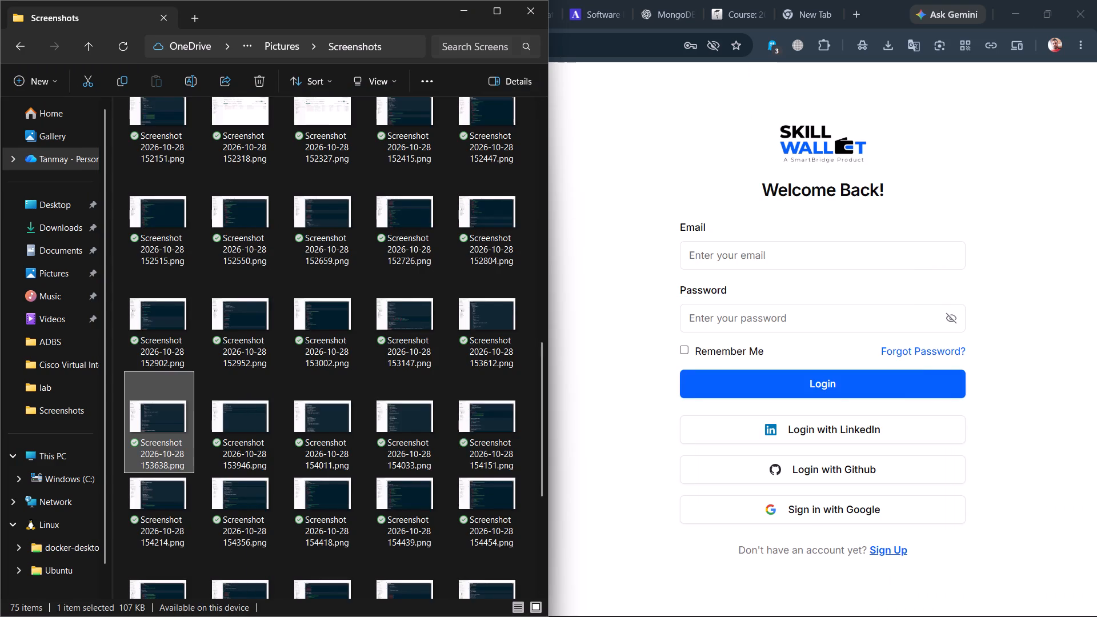
click(497, 11)
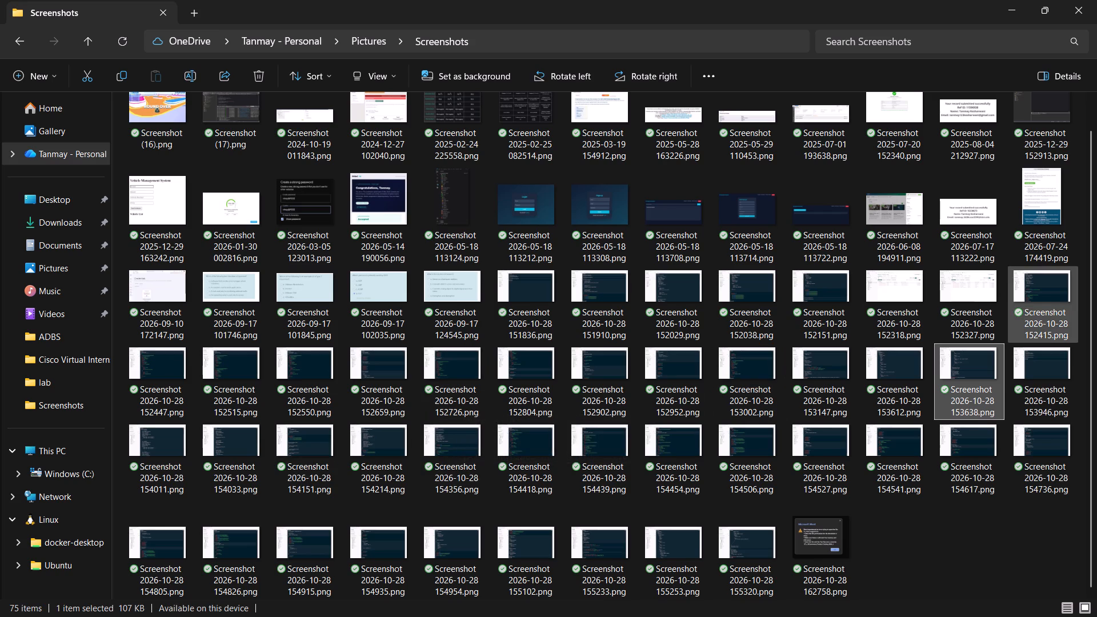
double_click(1038, 357)
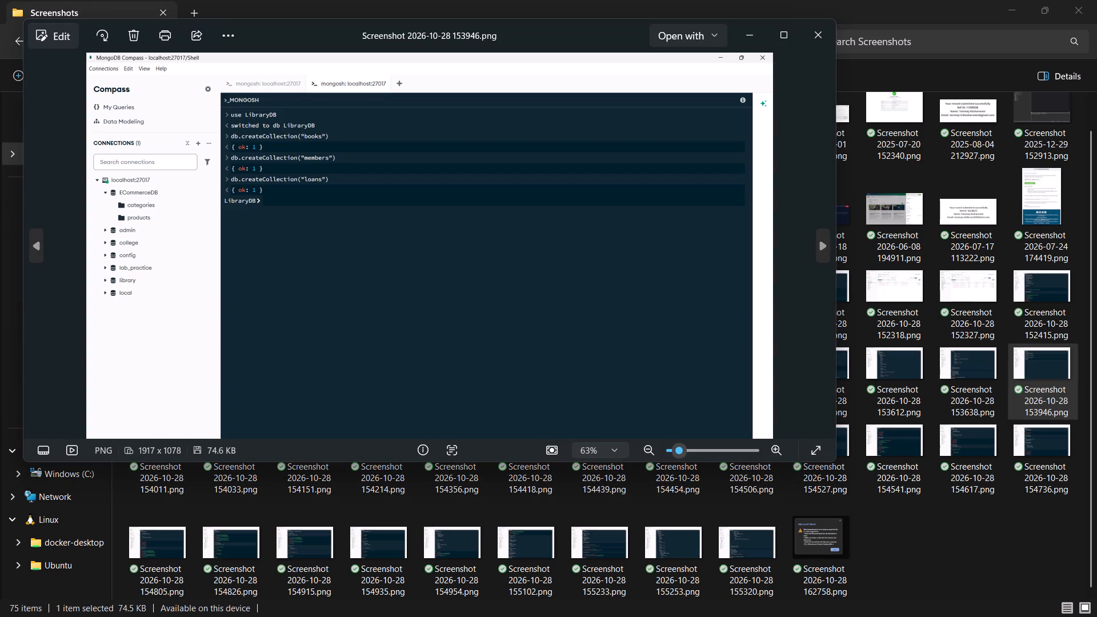
click(819, 35)
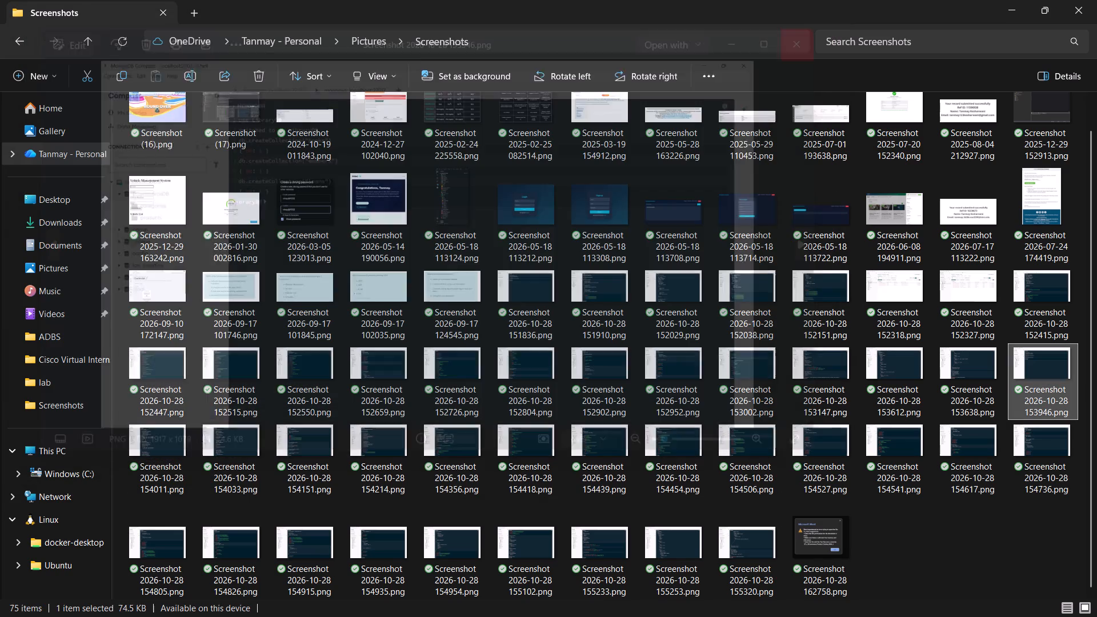
Permanently delete the 20 screenshots from Screenshot 2026-10-28 151836.png through Screenshot 2026-10-28 153638.png in the Screenshots folder.
drag(995, 395, 928, 393)
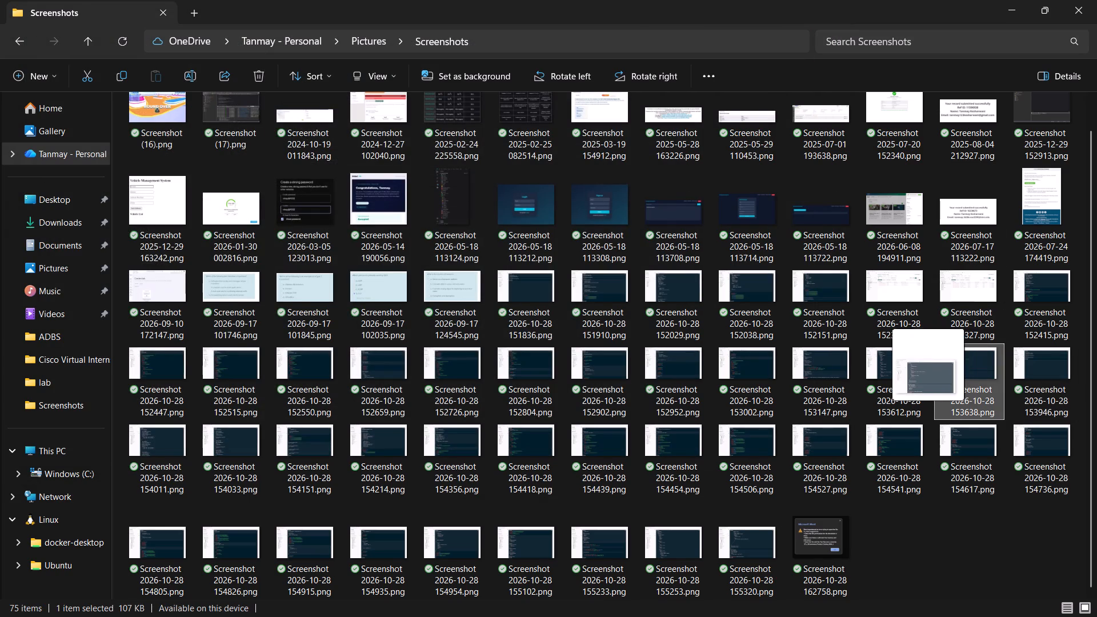
drag(928, 393, 947, 395)
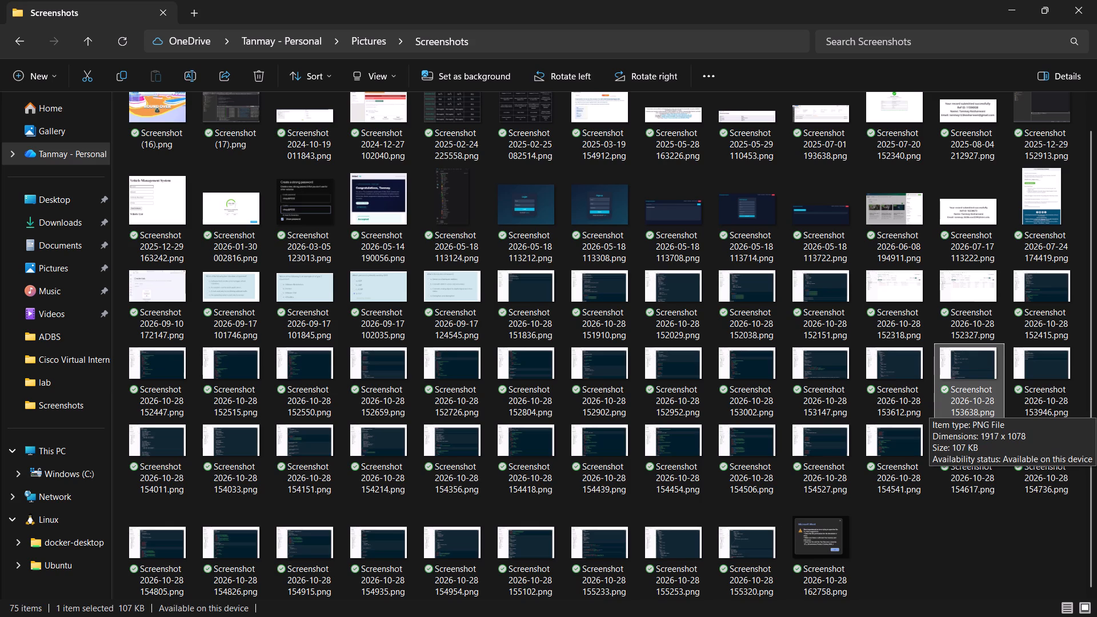
drag(971, 405, 934, 386)
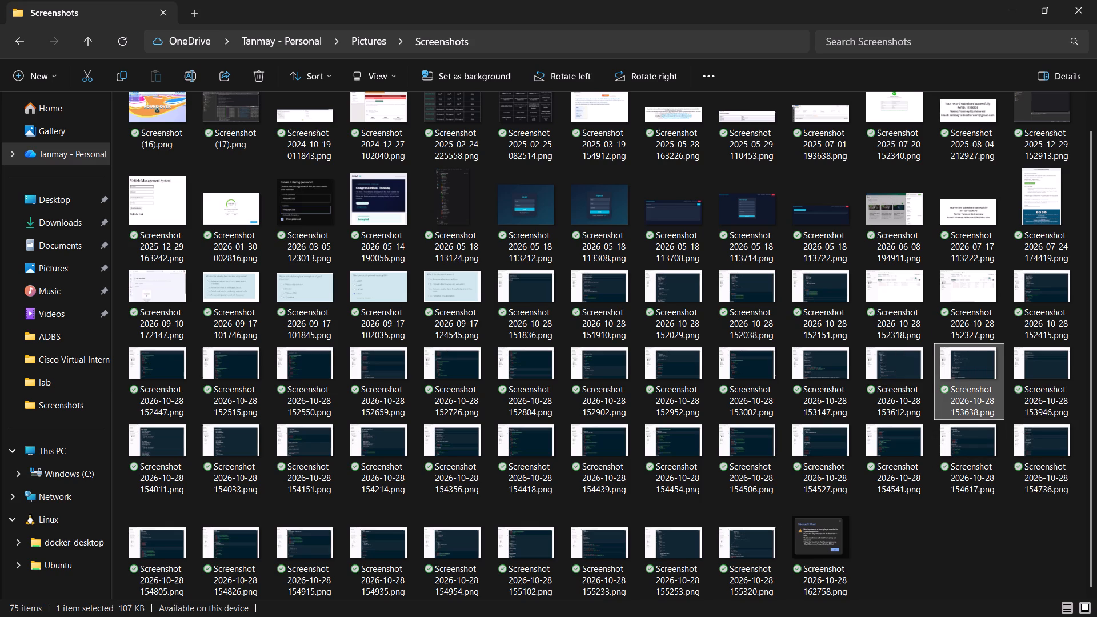
click(1010, 411)
drag(1004, 411, 544, 297)
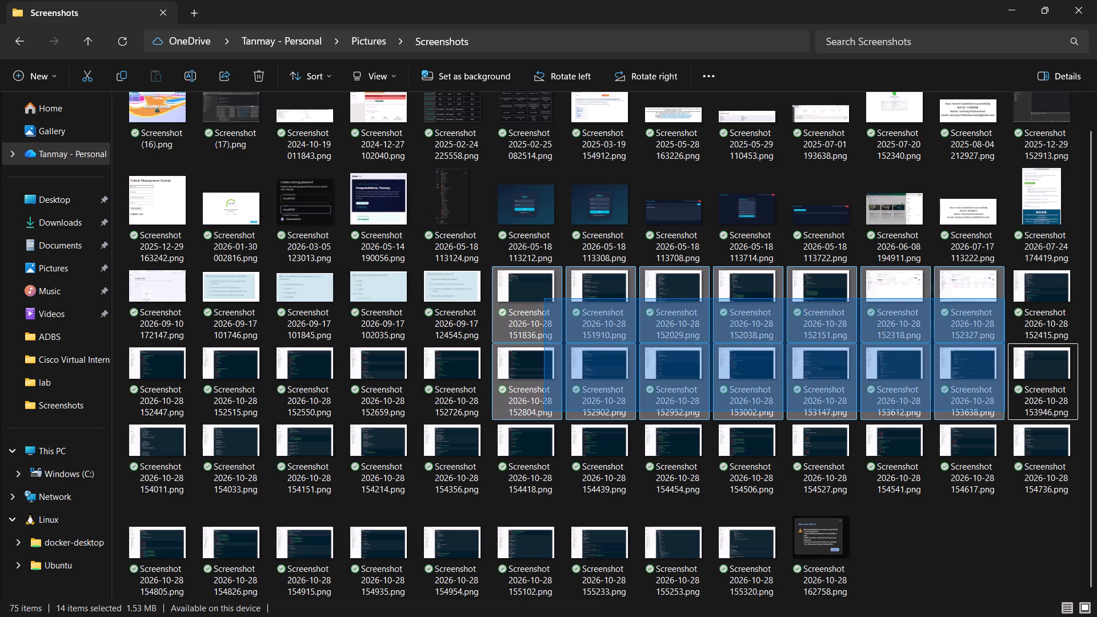
drag(544, 297, 507, 284)
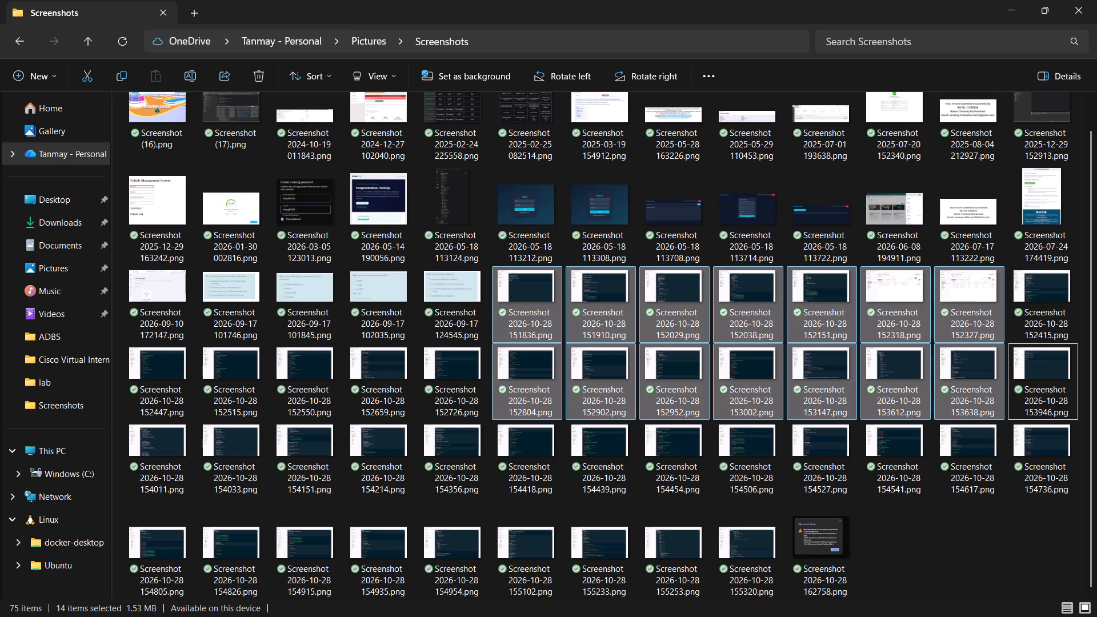
shift+drag(120, 384, 466, 378)
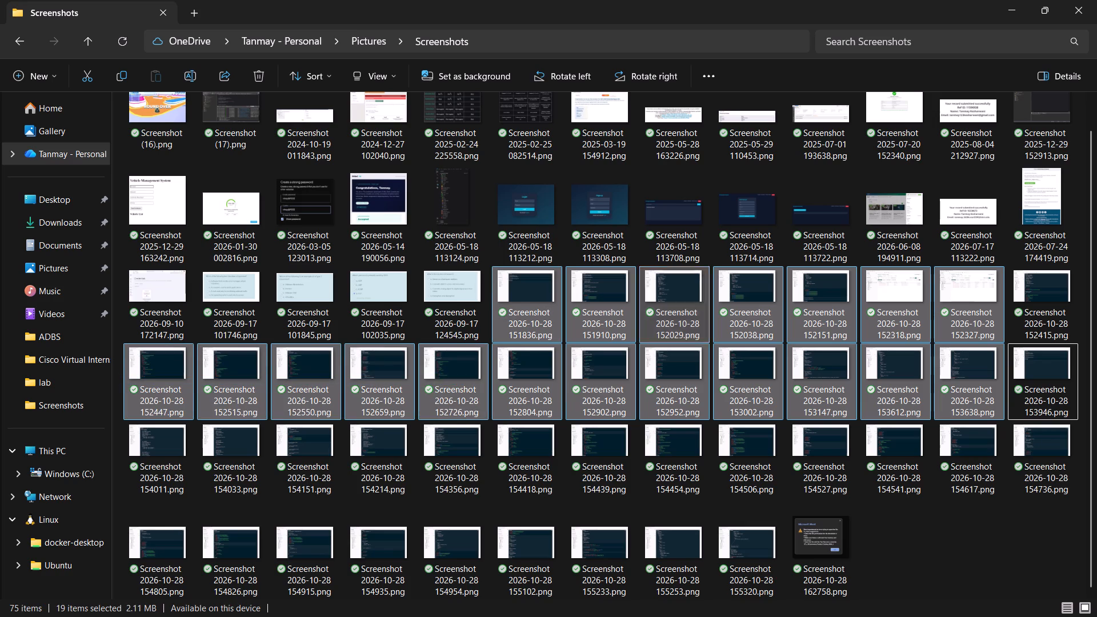
shift+drag(1006, 272, 1064, 297)
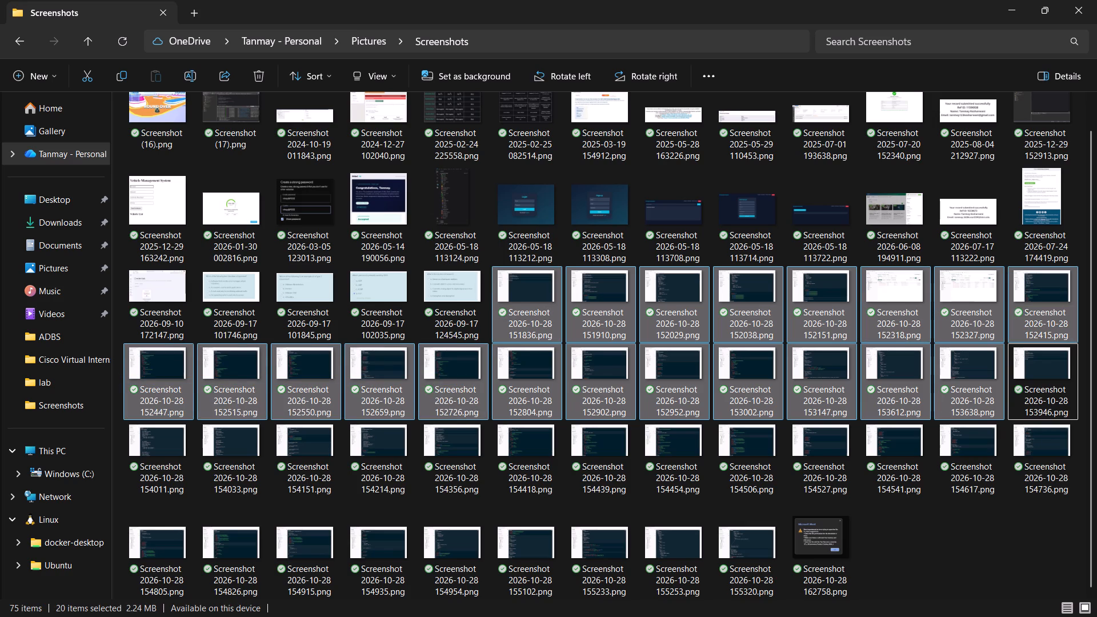
key(shift+Delete)
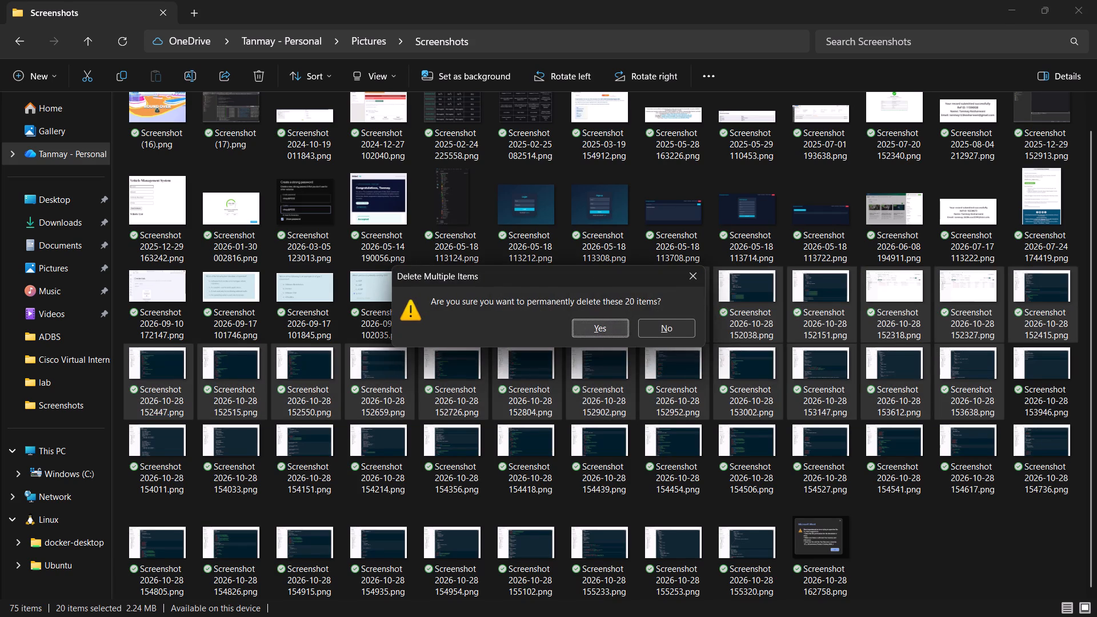
click(596, 324)
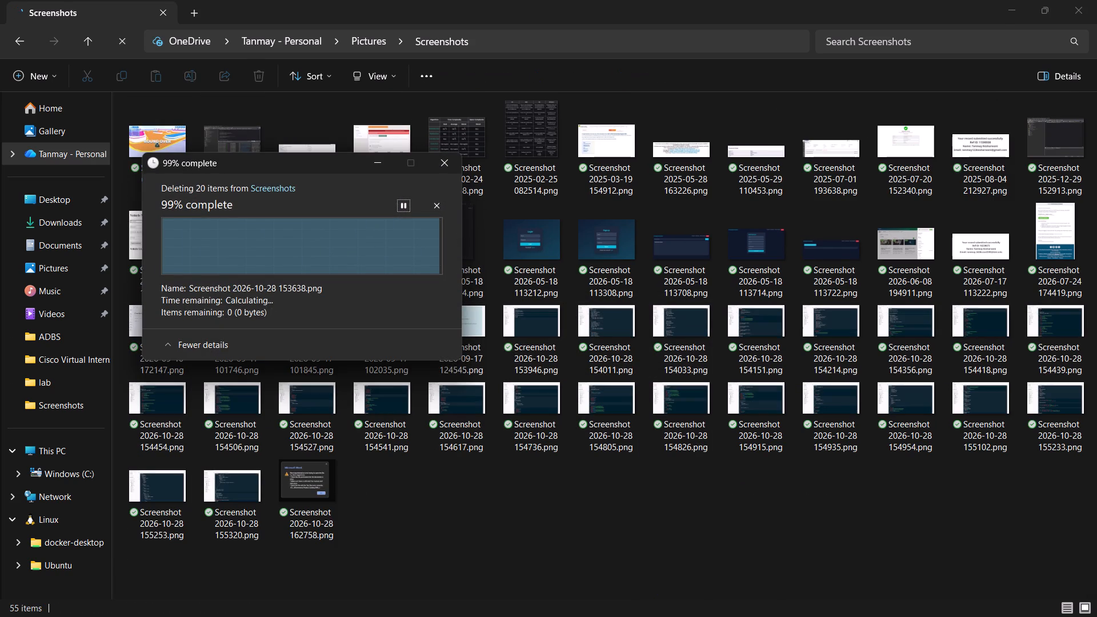
Delete Screenshot 2026-10-28 162758.png from the Screenshots folder.
drag(378, 515, 317, 495)
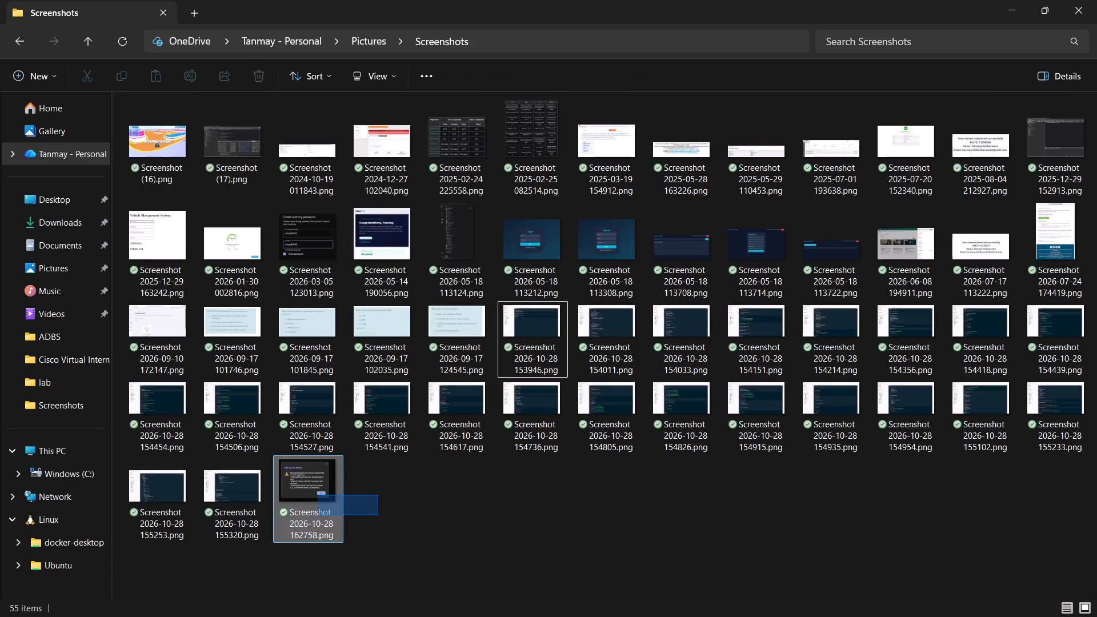
drag(317, 495, 290, 474)
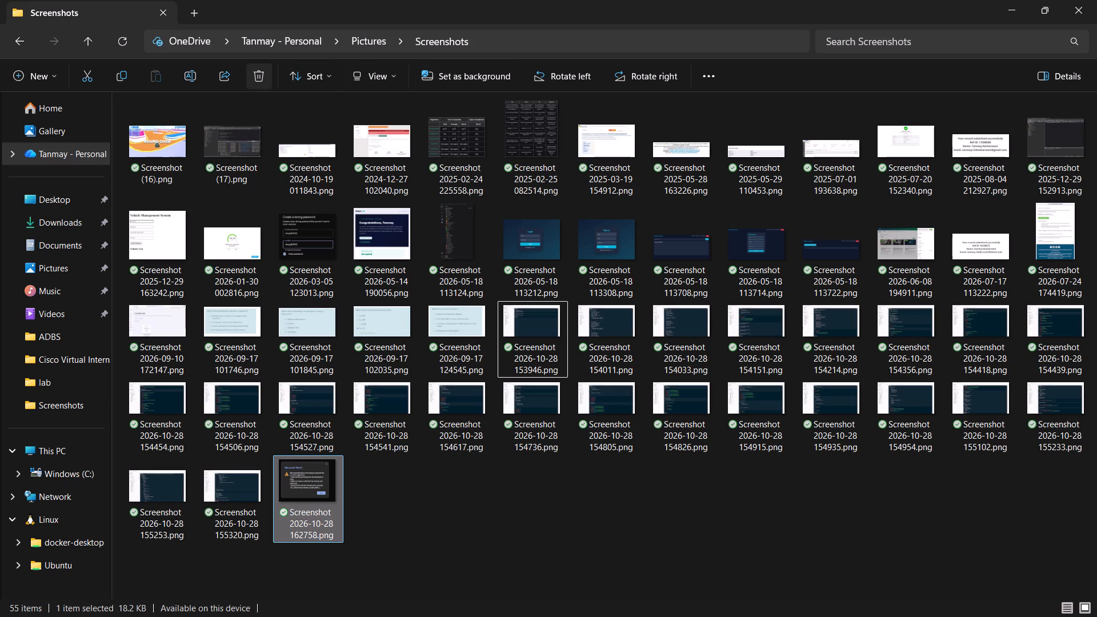
click(259, 75)
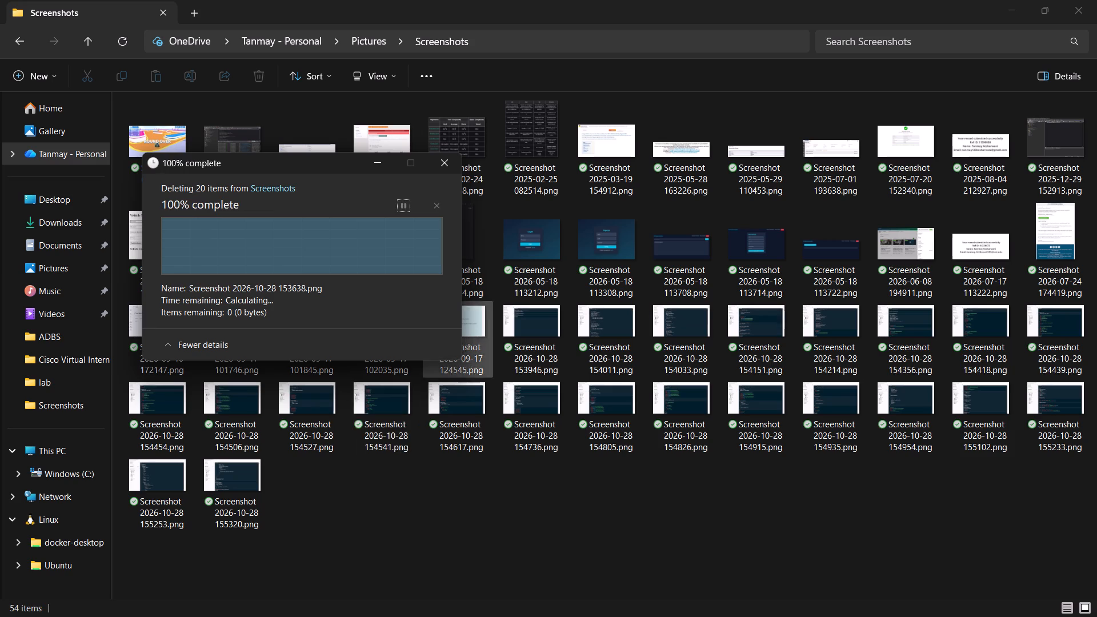
scroll(406, 518, down, 4)
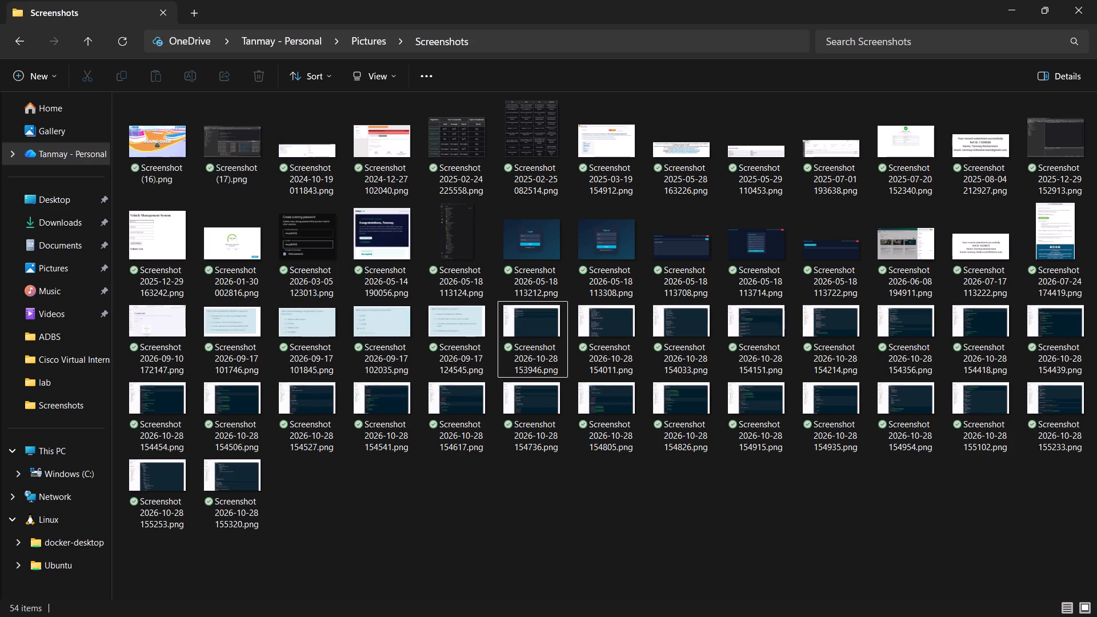
scroll(406, 518, up, 5)
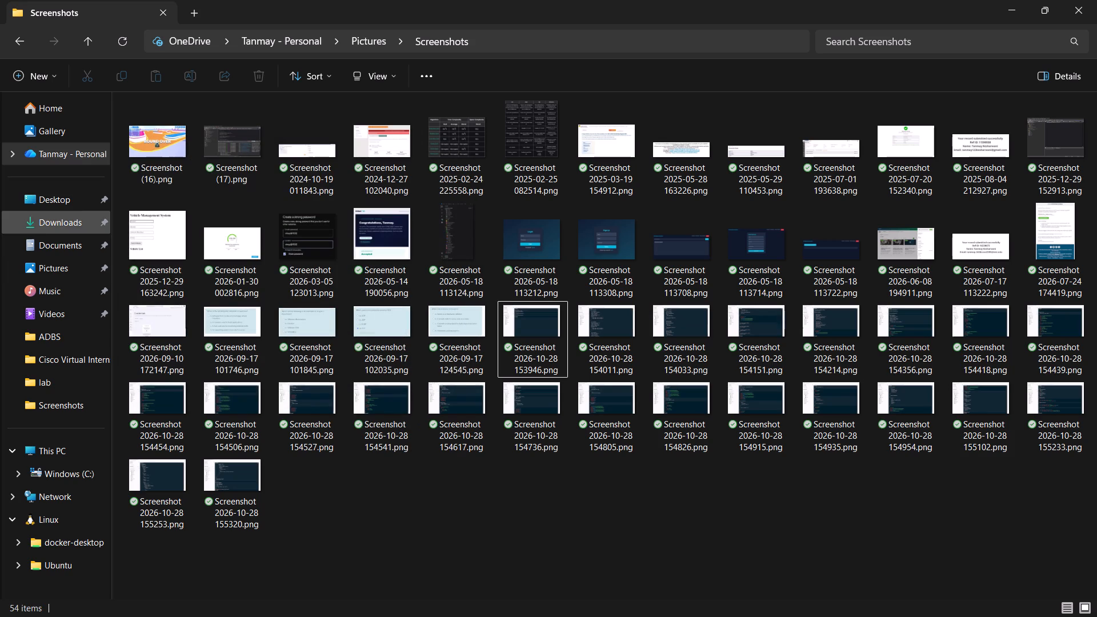
In the Downloads folder, try to rename ECommerce_Product_Catalog_Report_REPAIRED.docx as ECommerc Report.docx.
click(54, 218)
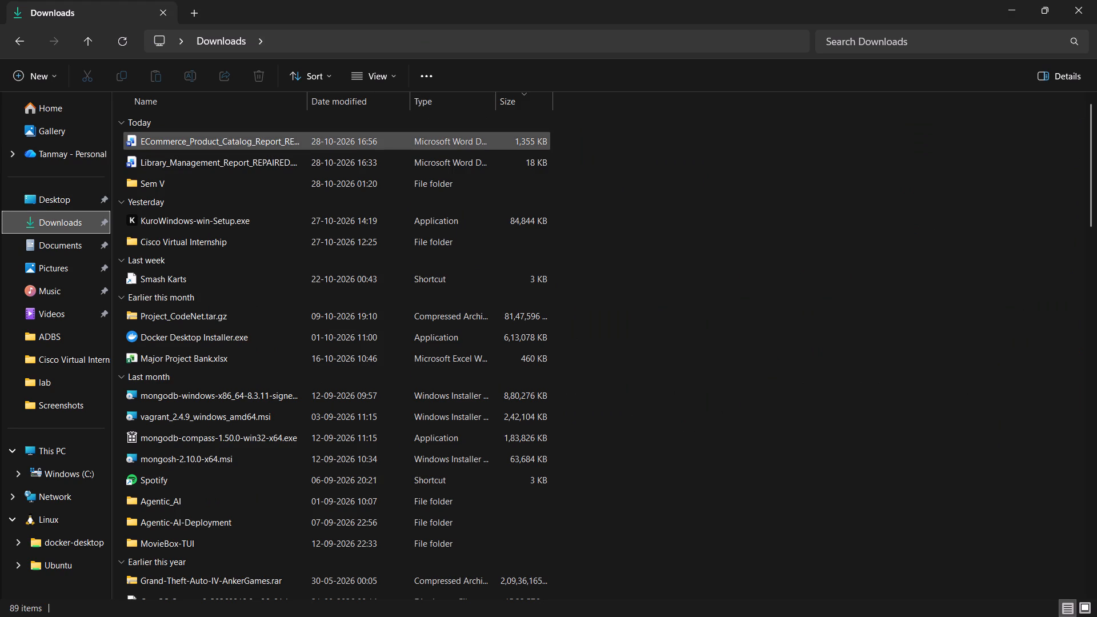
right_click(253, 145)
click(374, 168)
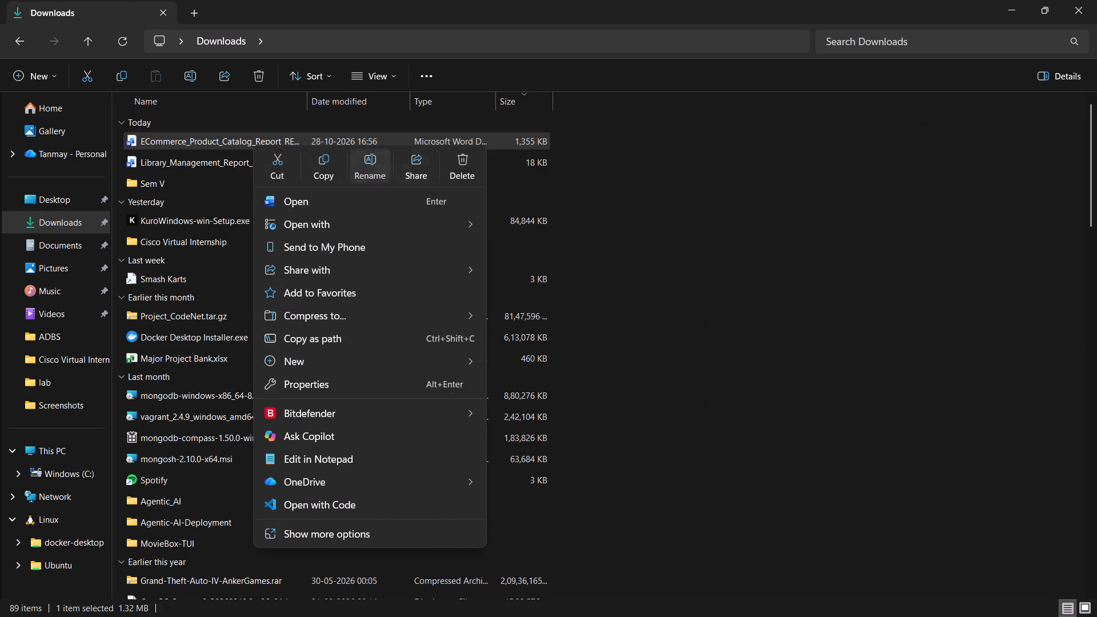
click(323, 143)
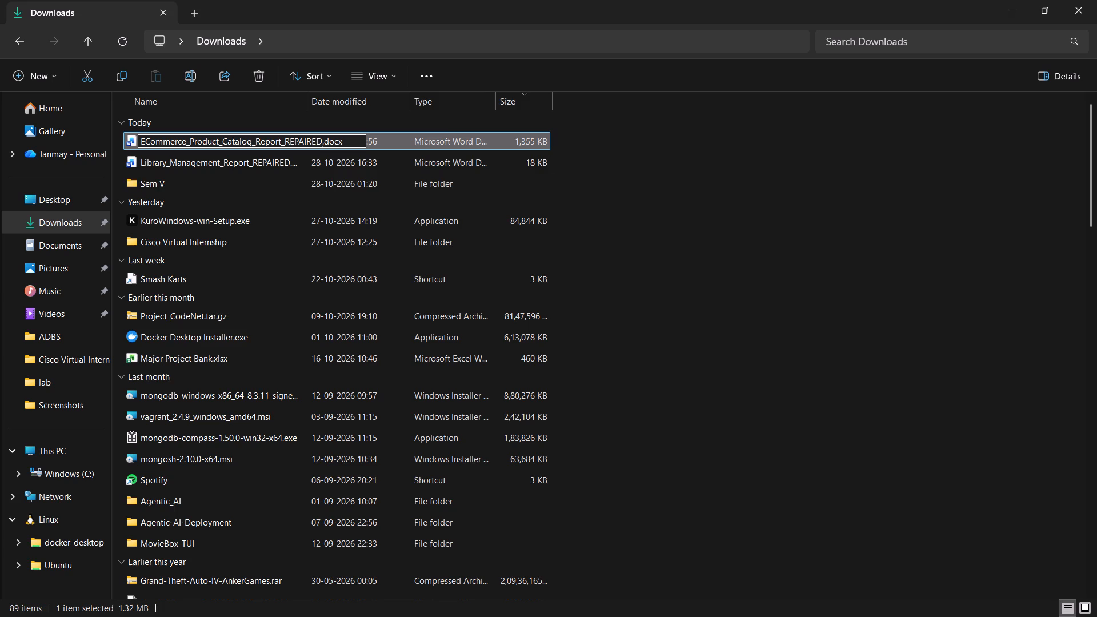
key(BackSpace)
key(BackSpace)
key(BackSpace)
key(BackSpace)
key(BackSpace)
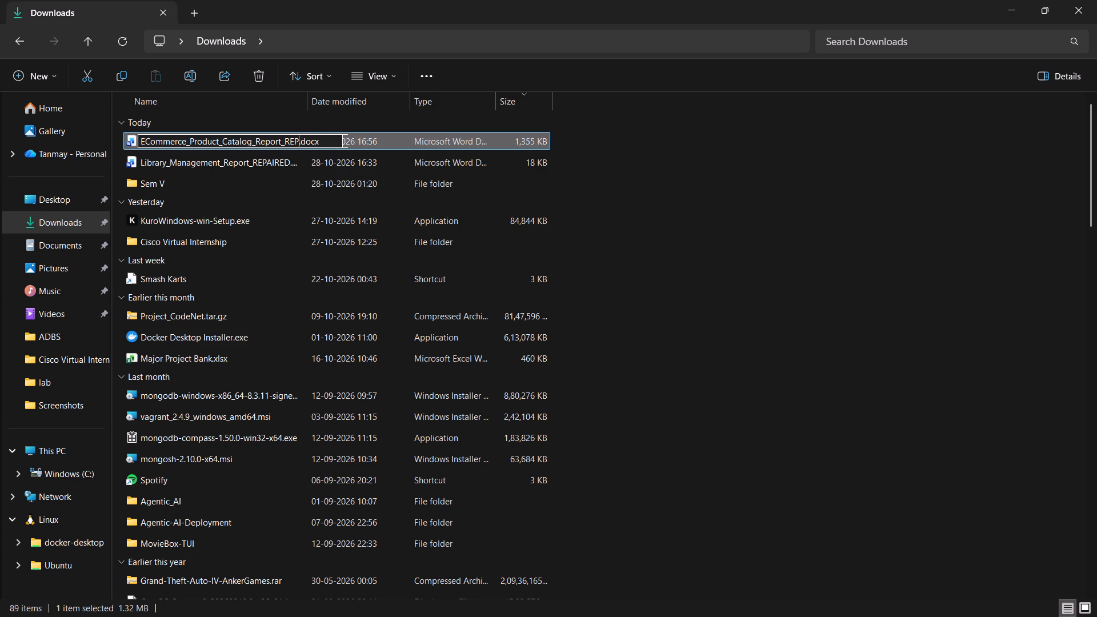
key(BackSpace)
key(BackSpace)
key(BackSpace)
key(BackSpace)
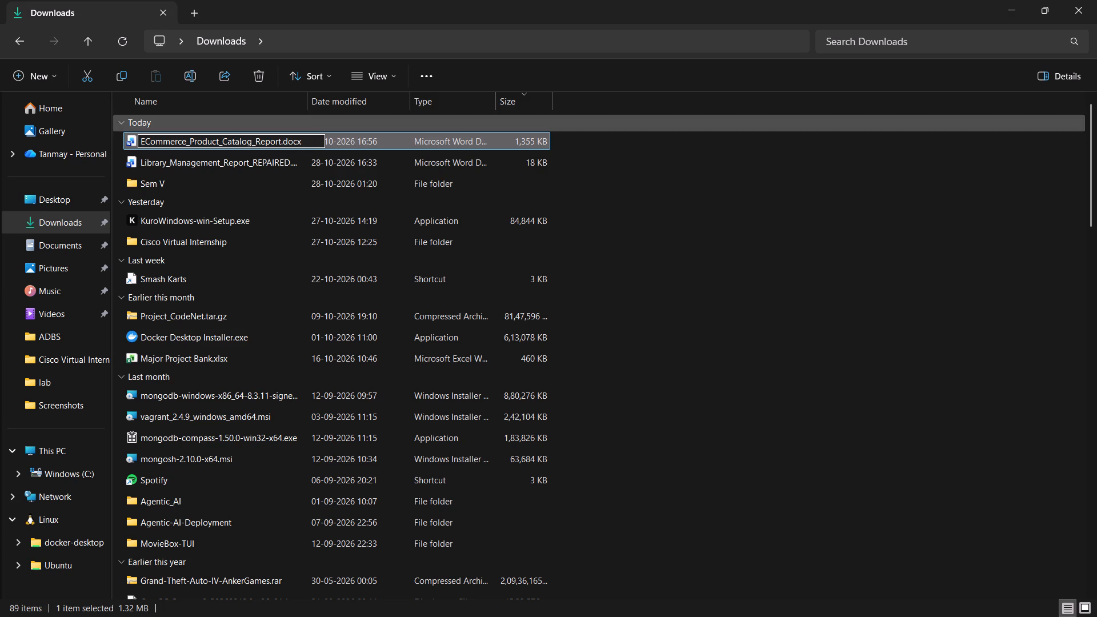
click(257, 142)
key(BackSpace)
key(BackSpace)
key(BackSpace)
key(BackSpace)
key(BackSpace)
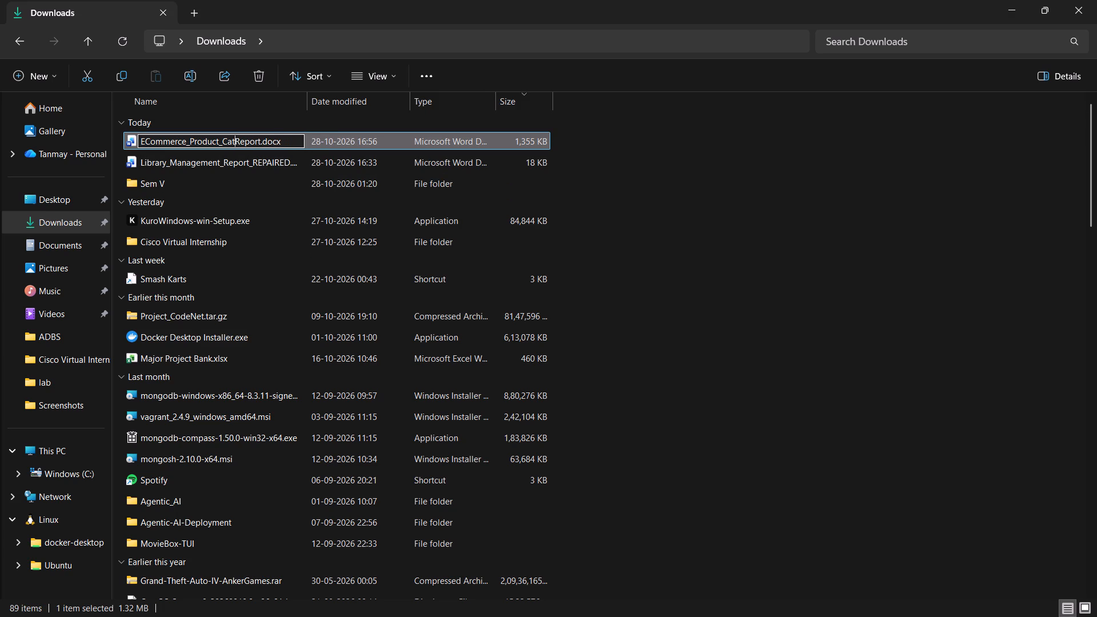
key(BackSpace)
key(BackSpace)
key(BackSpace)
key(BackSpace)
key(BackSpace)
key(BackSpace)
key(BackSpace)
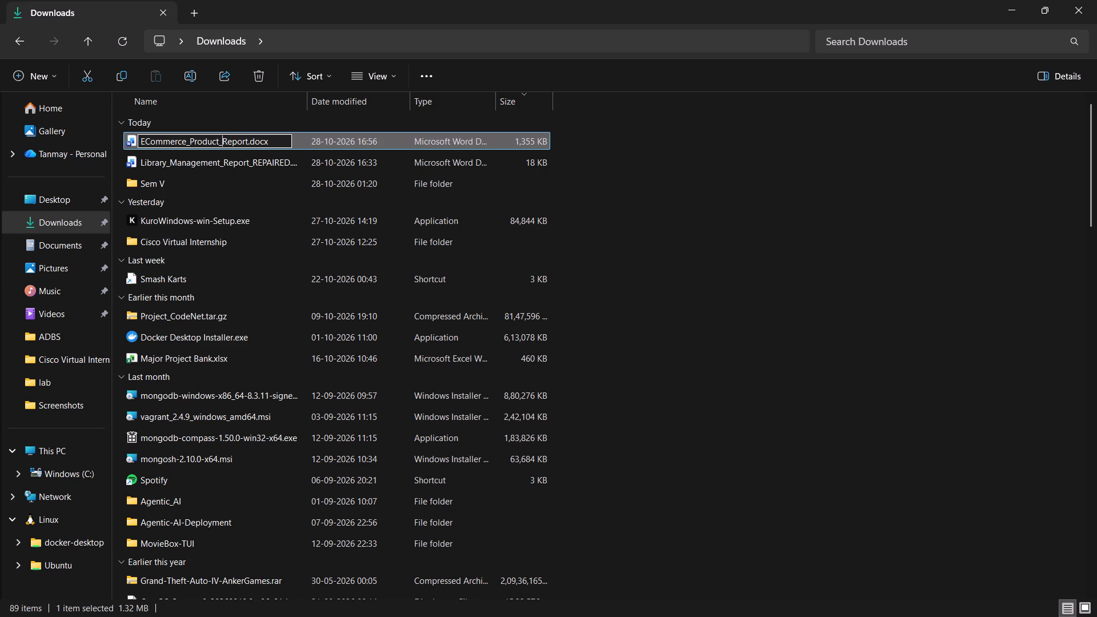
key(BackSpace)
key(BackSpace)
key(BackSpace)
key(BackSpace)
key(BackSpace)
key(BackSpace)
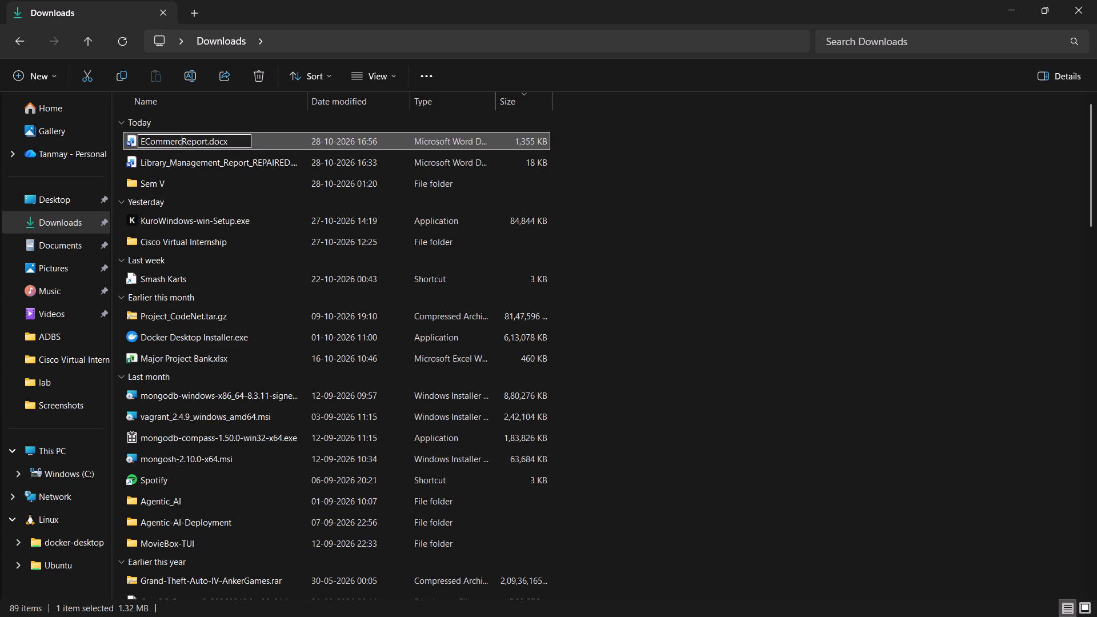
key(space)
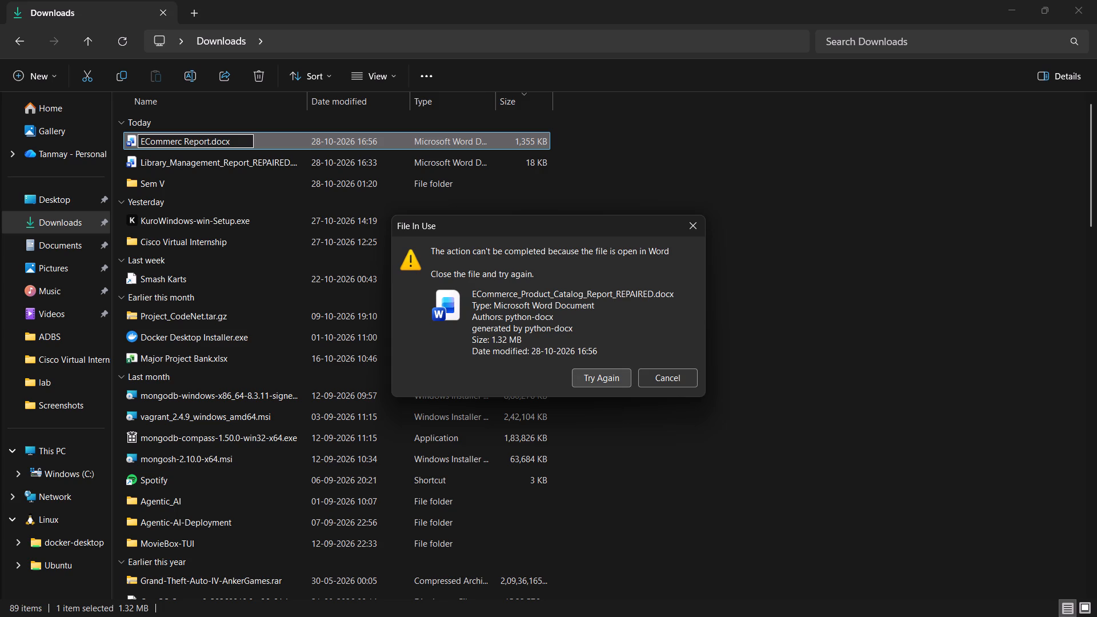
click(607, 378)
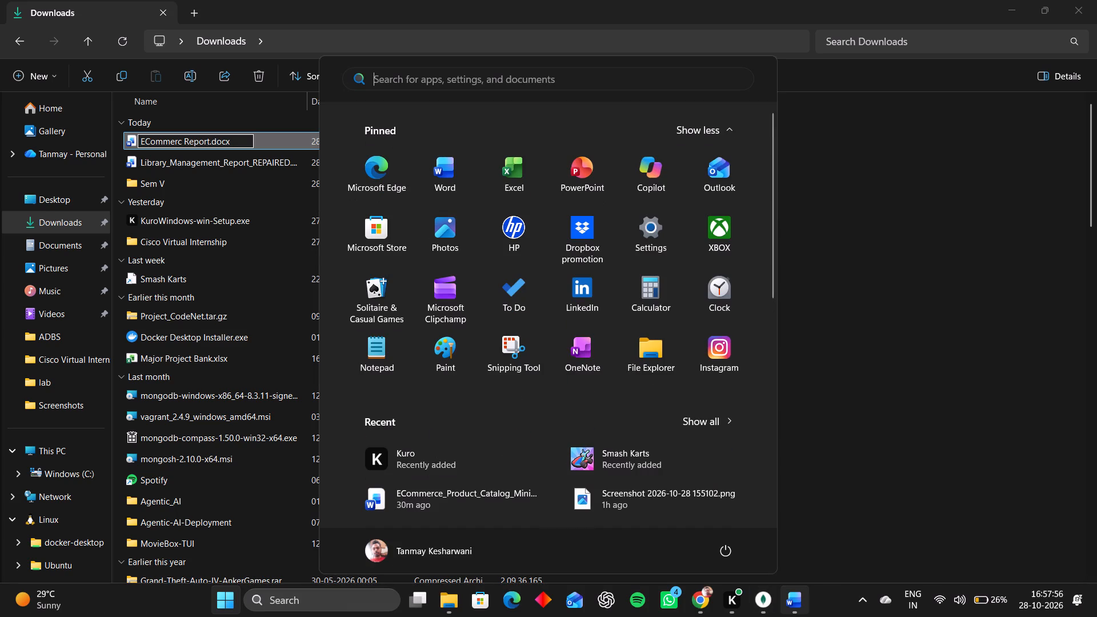
Close the E-Commerce report in Word and return to its pending rename in the Downloads folder.
click(849, 478)
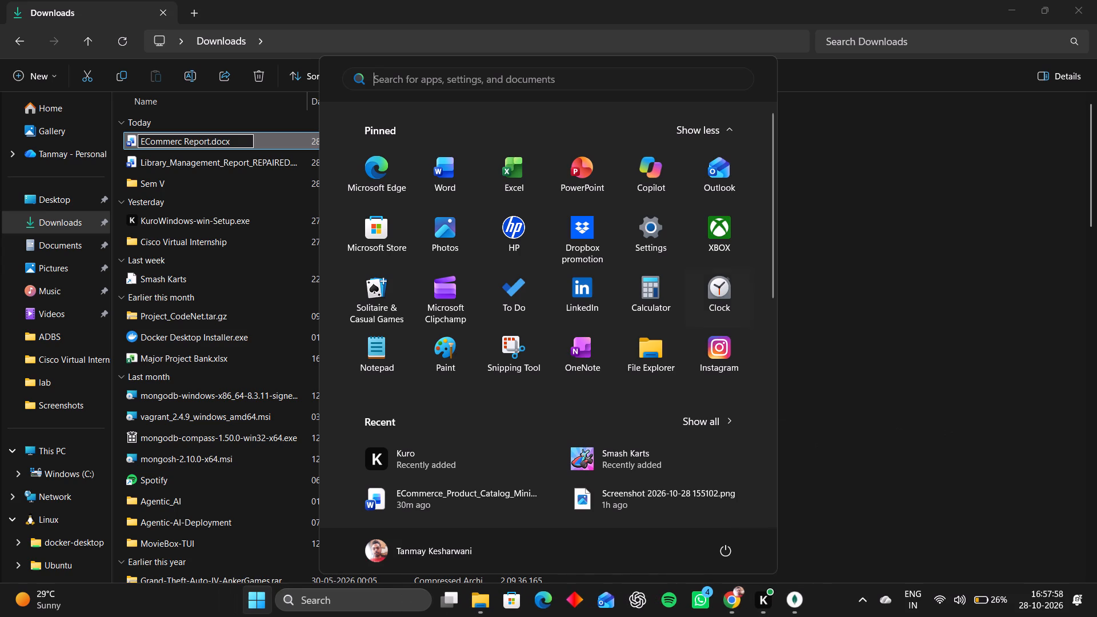
click(279, 143)
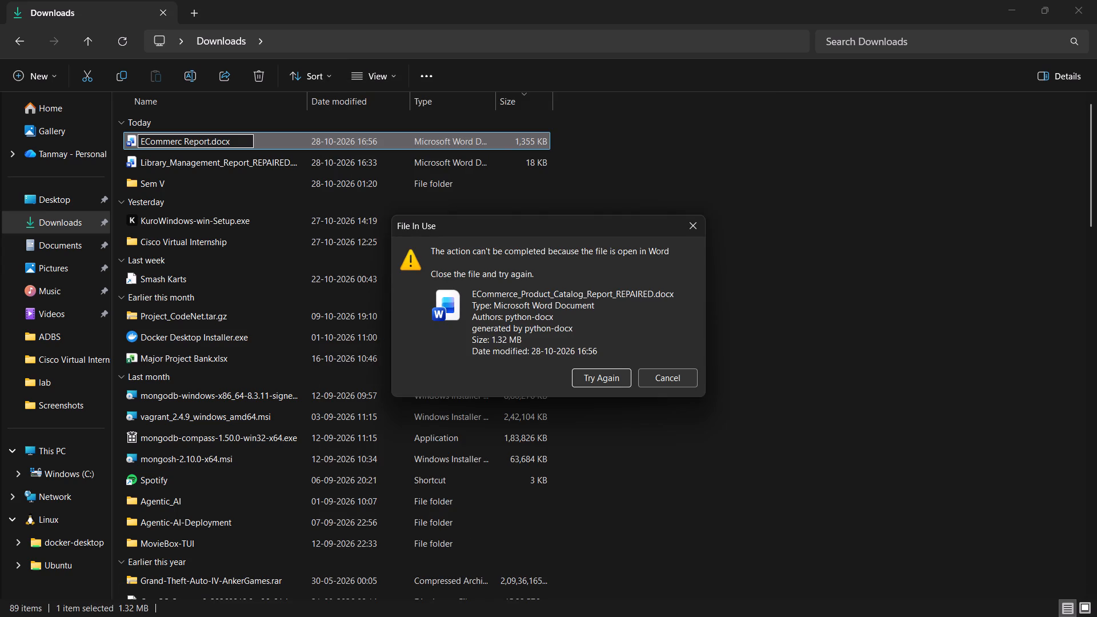
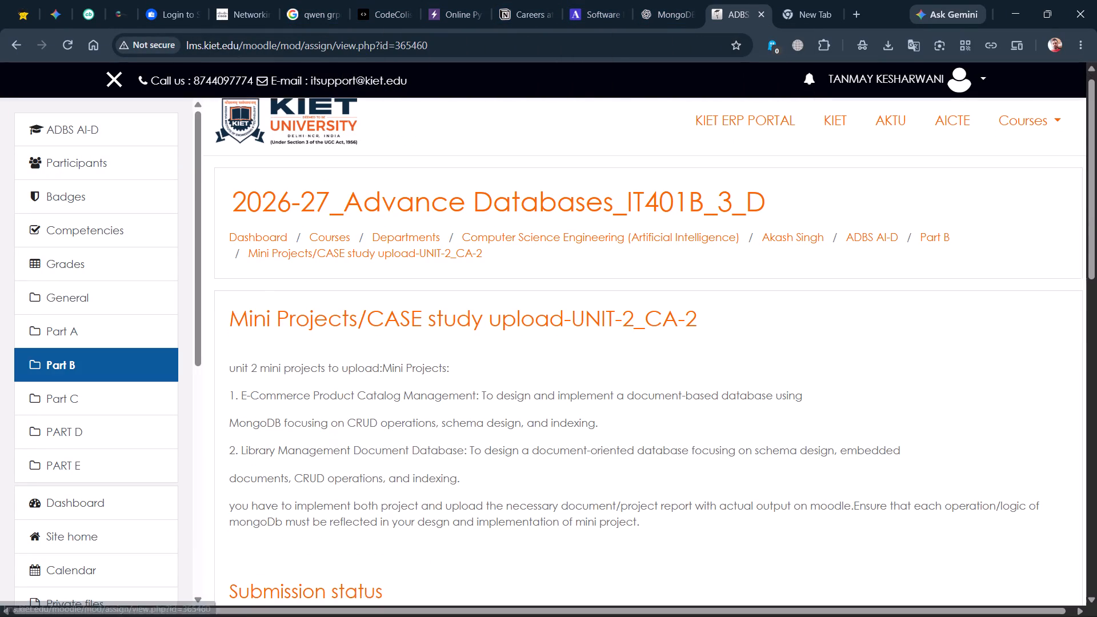
Copy the phrase "Product Catalog Management" from the first mini project title in the Moodle assignment description.
scroll(440, 298, down, 1)
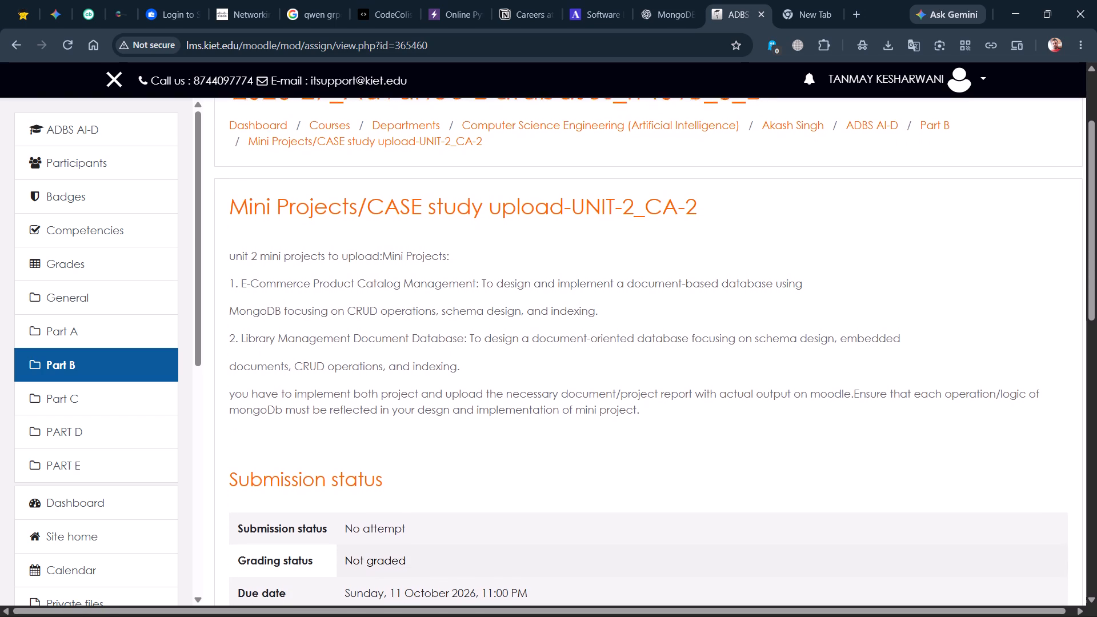
scroll(440, 298, down, 1)
drag(315, 279, 363, 281)
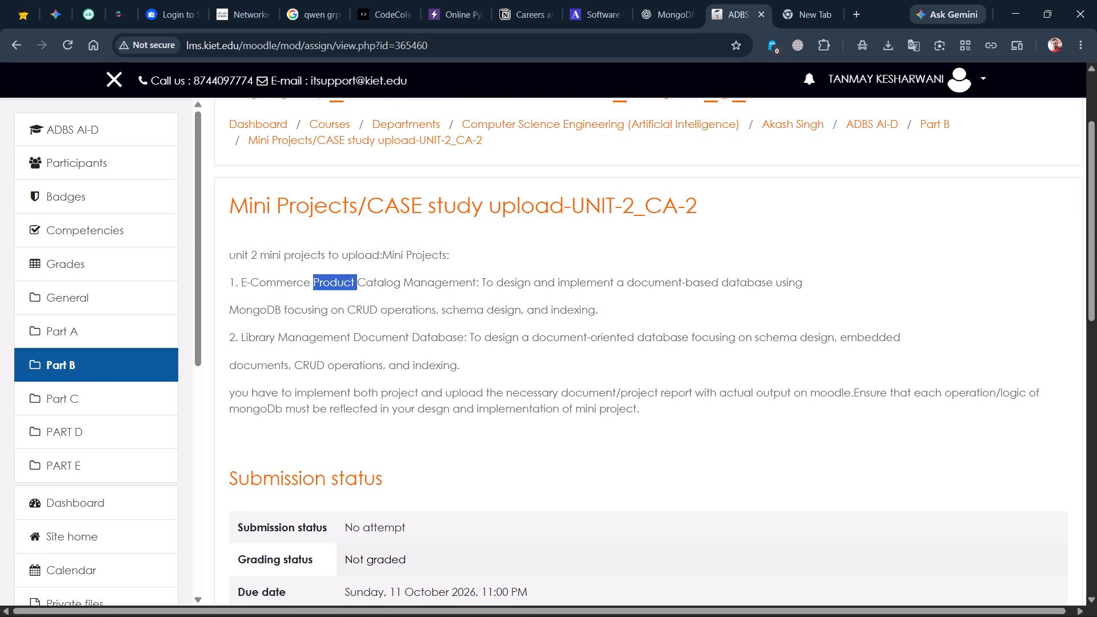
drag(363, 281, 477, 281)
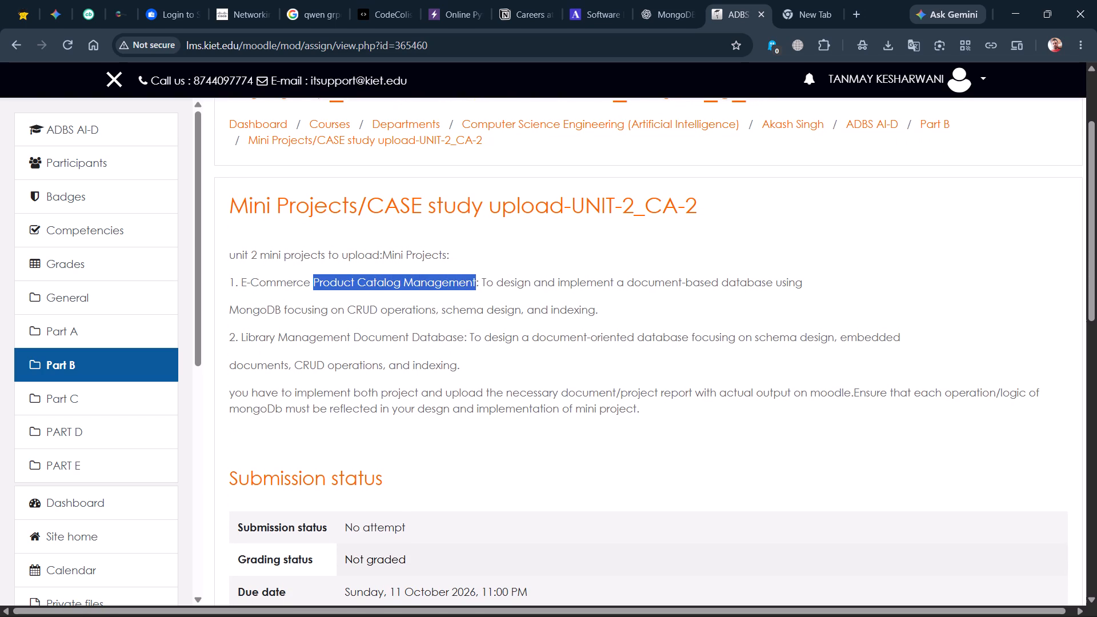
key(ctrl+c)
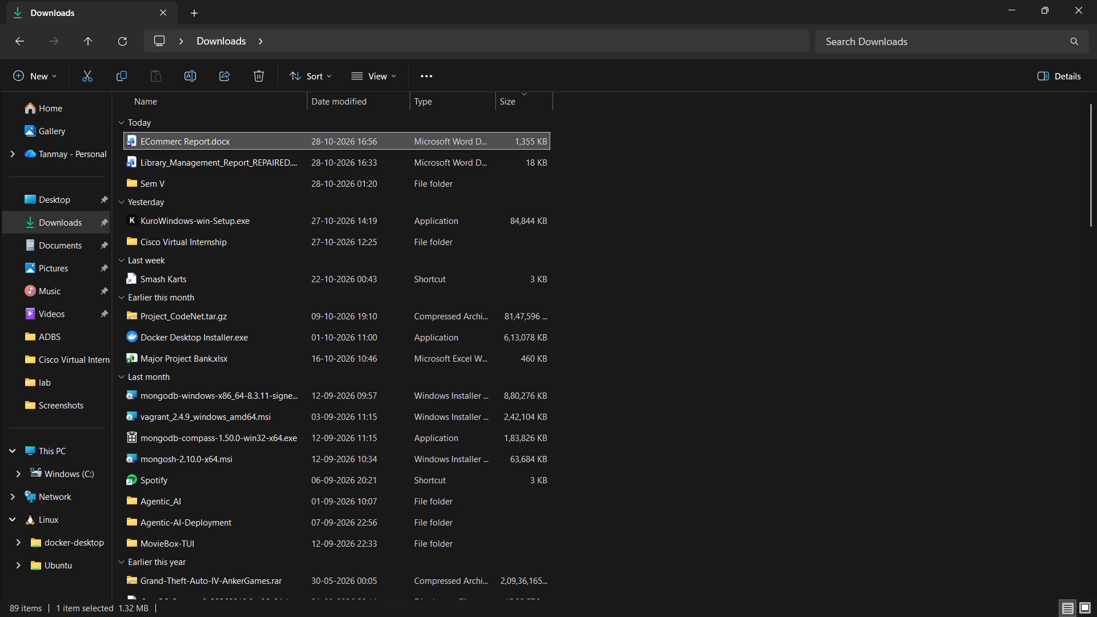
In File Explorer, rename ECommerc Report.docx by inserting the copied "Product Catalog Management" after "ECommerc", and close the Downloads window.
right_click(195, 140)
click(195, 140)
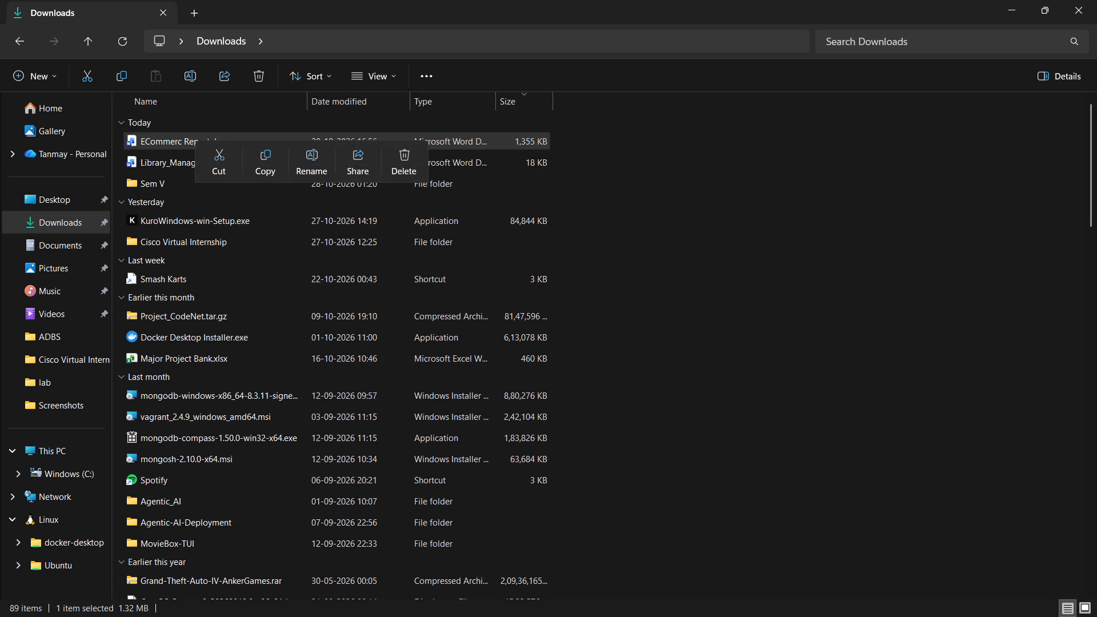
key(ctrl+F2)
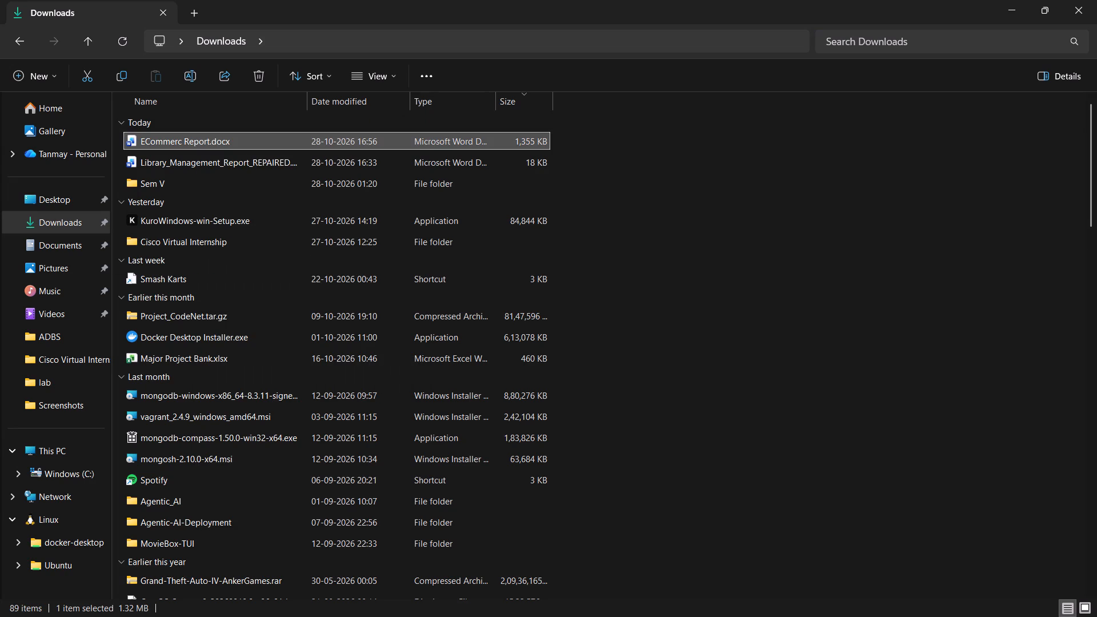
key(ctrl+Escape)
click(230, 142)
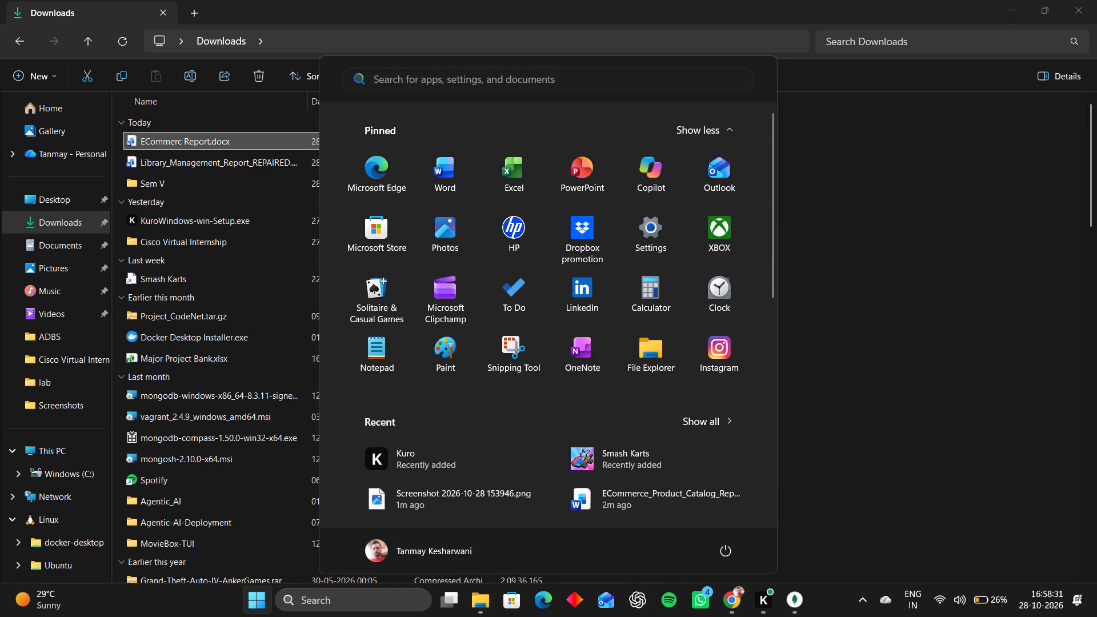
right_click(230, 142)
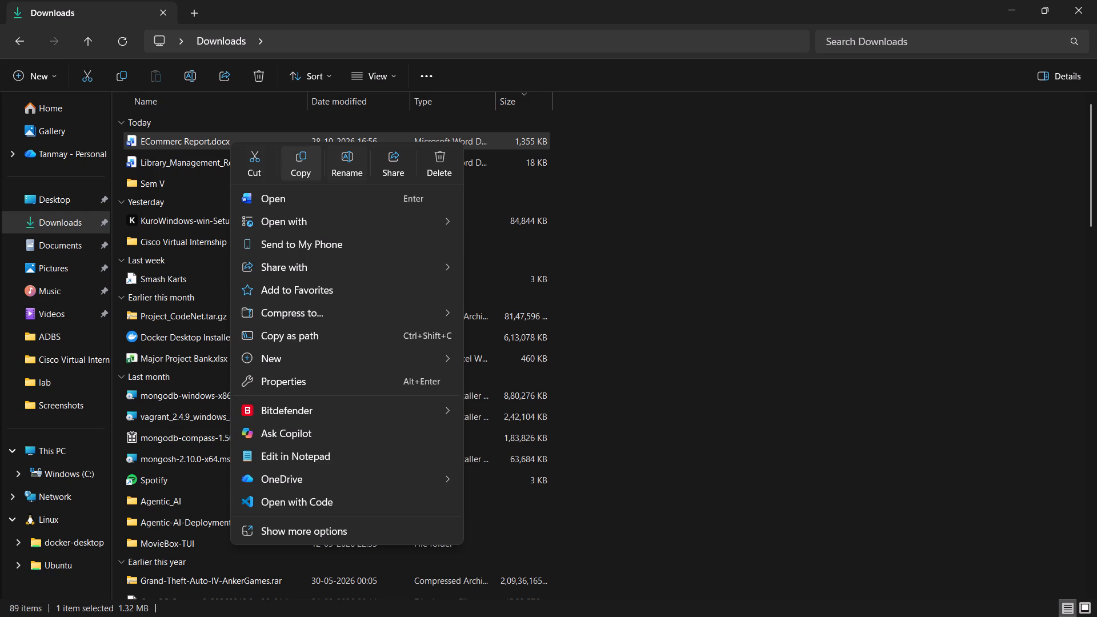
click(342, 159)
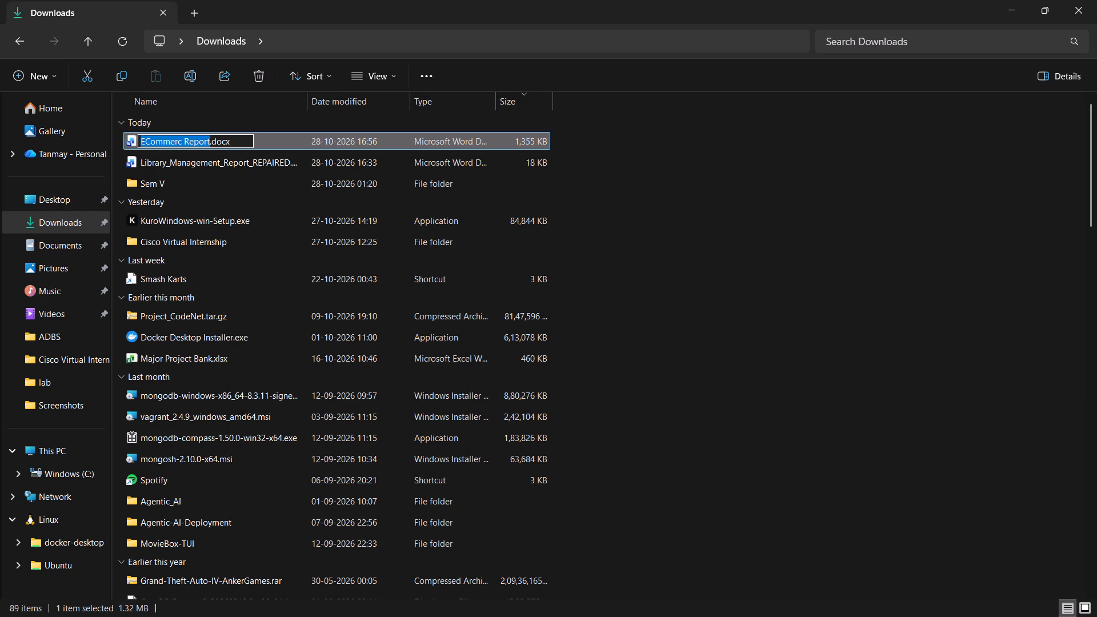
click(181, 142)
key(space)
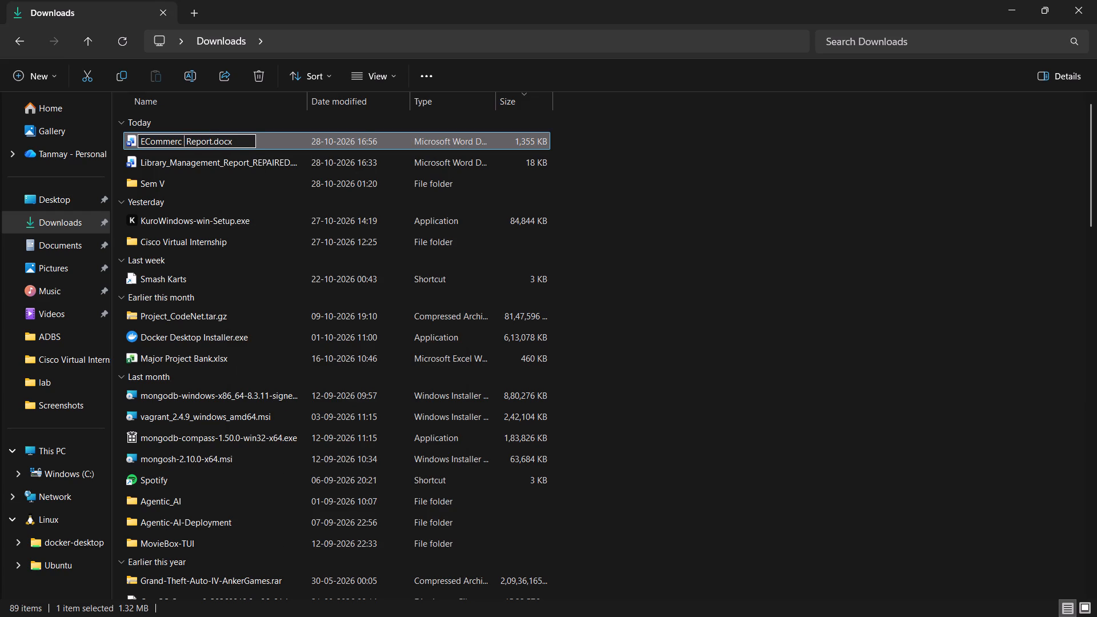
key(ctrl+v)
key(Return)
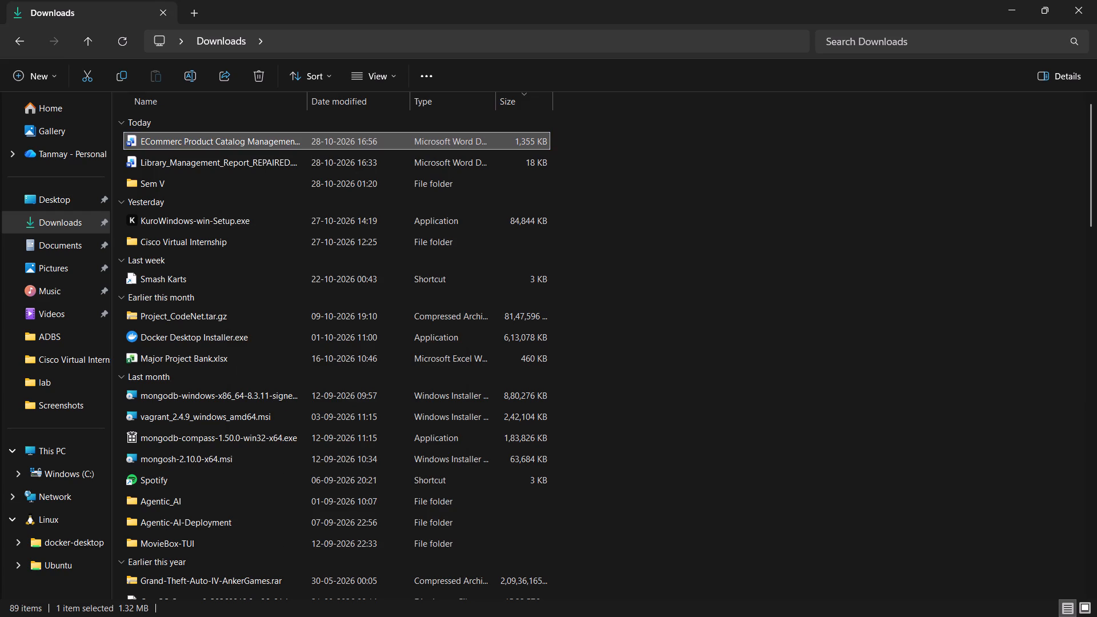
click(1086, 0)
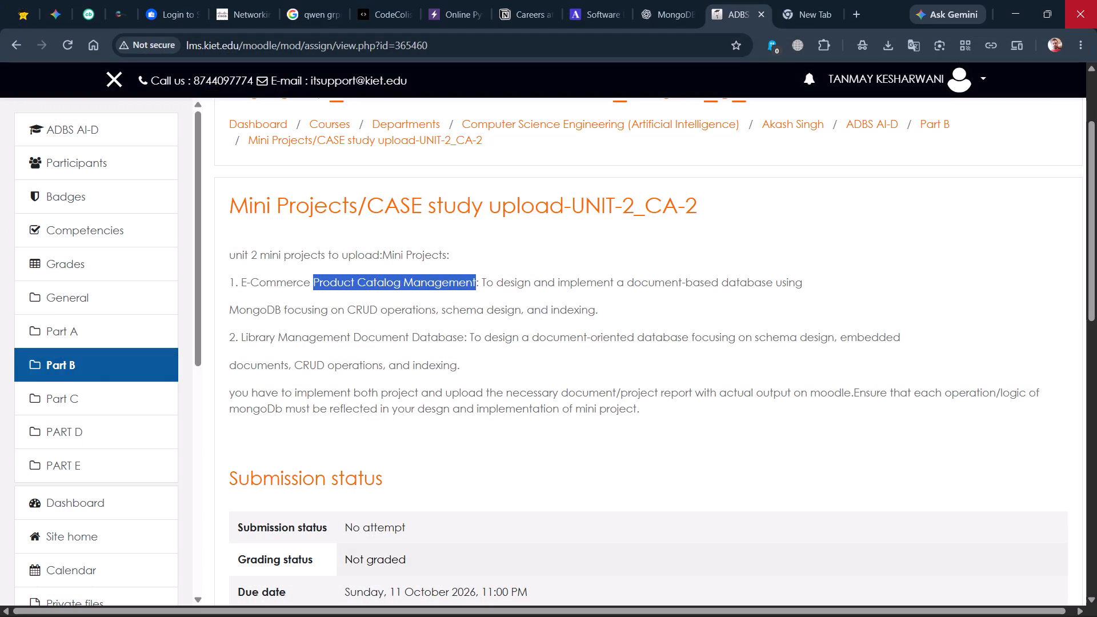